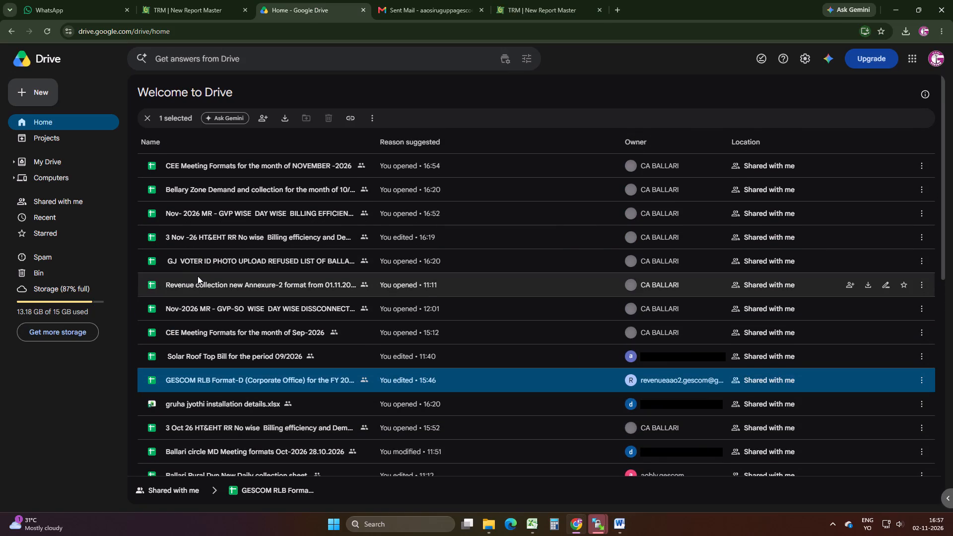
Open the shared Nov-2026 MR - GVP wise day wise billing efficiency spreadsheet from Drive.
click(224, 315)
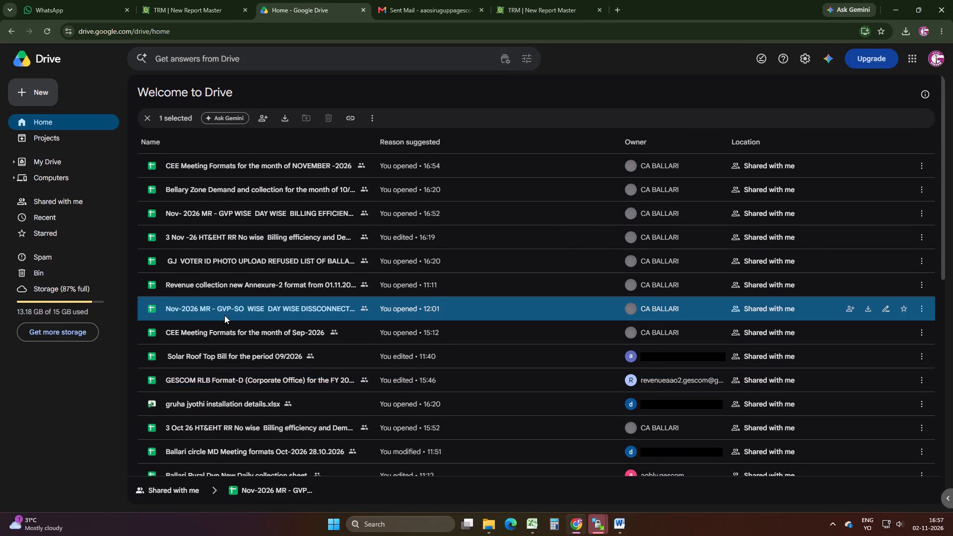
double_click(204, 216)
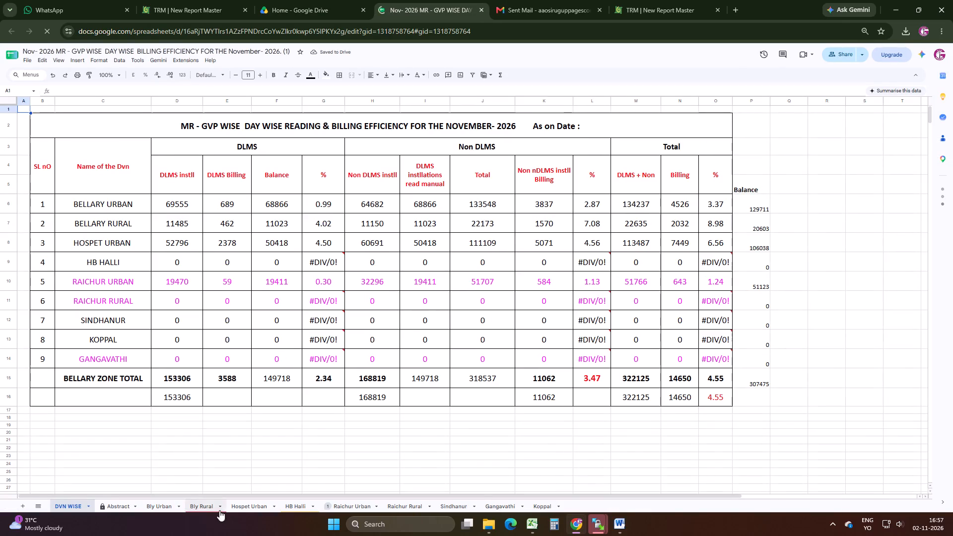
Find the Sirguppa subdivision's meter reader rows on the Bly Rural sheet and select a DLMS installations (Probe) cell there.
click(193, 505)
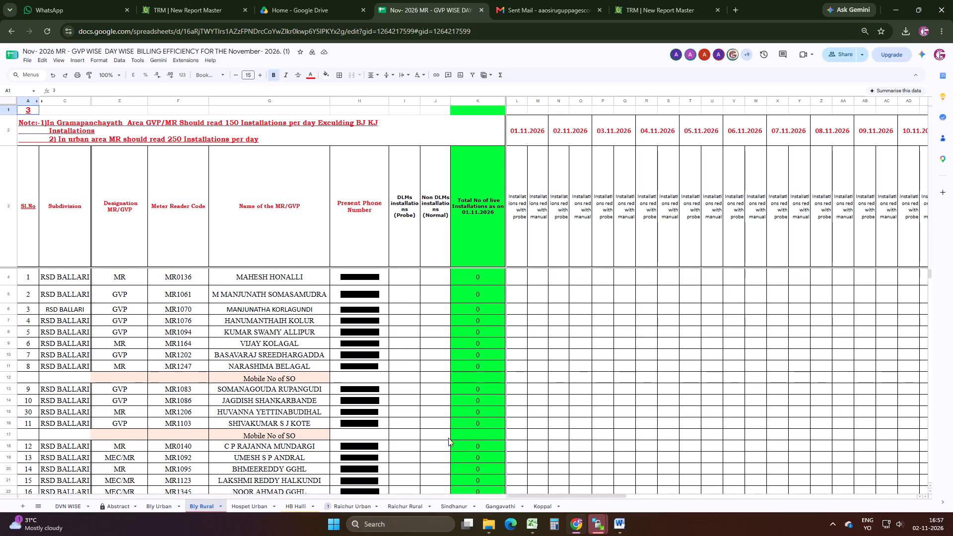
scroll(350, 464, down, 10)
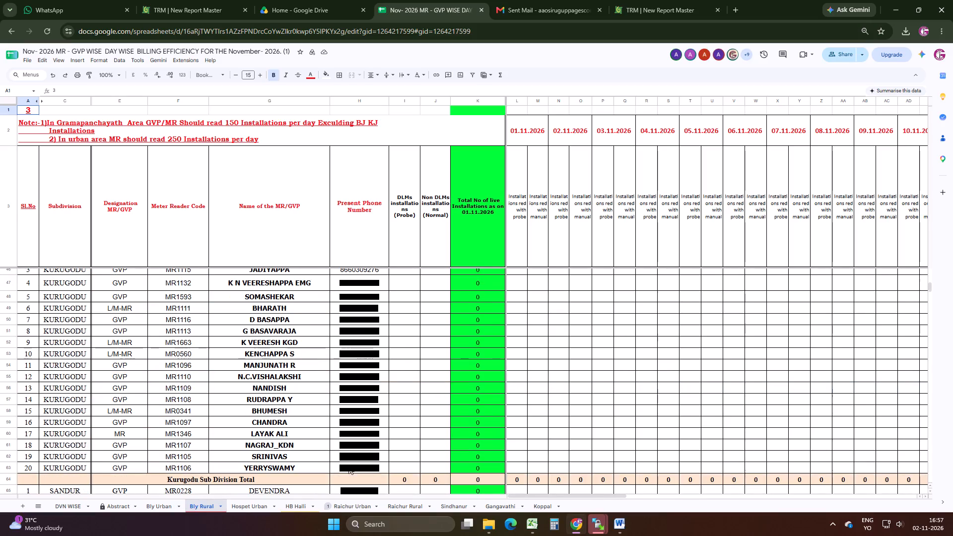
scroll(393, 408, down, 2)
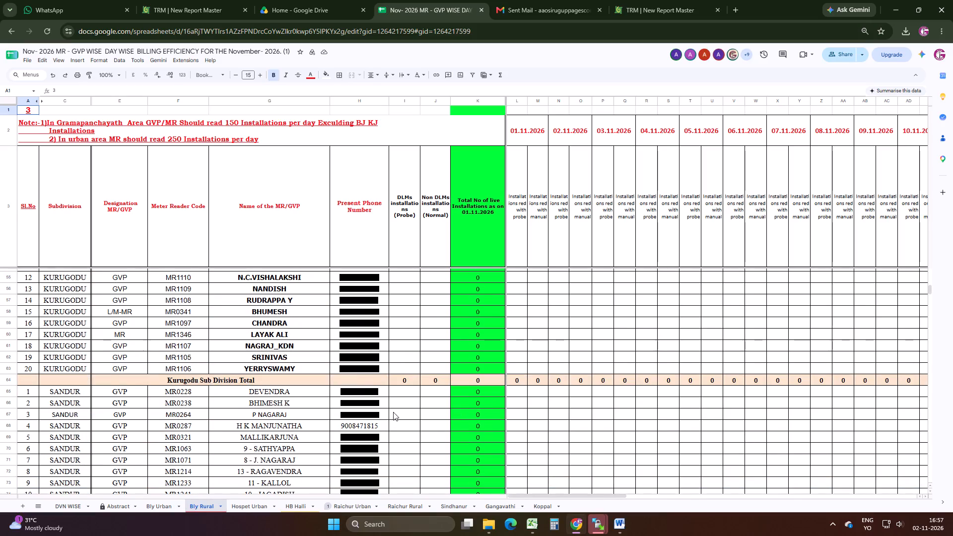
scroll(399, 418, down, 11)
scroll(401, 423, up, 1)
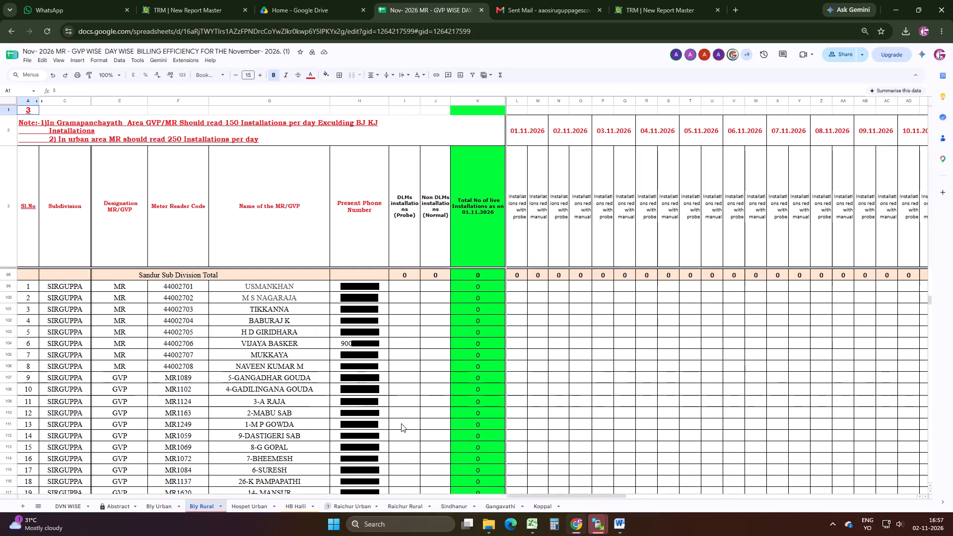
click(404, 465)
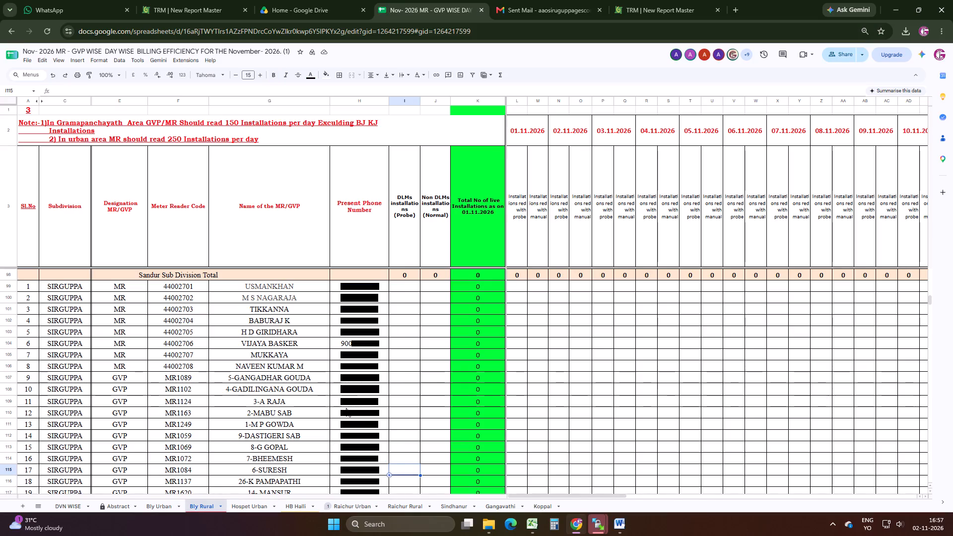
Switch to the TRM New Report Master page that has the HeadWiseAbstractReport selected.
click(144, 0)
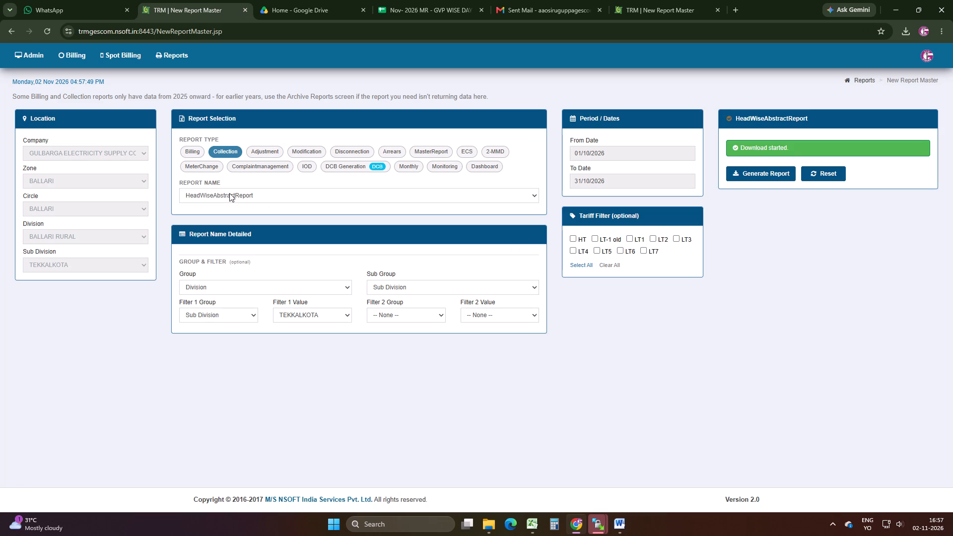
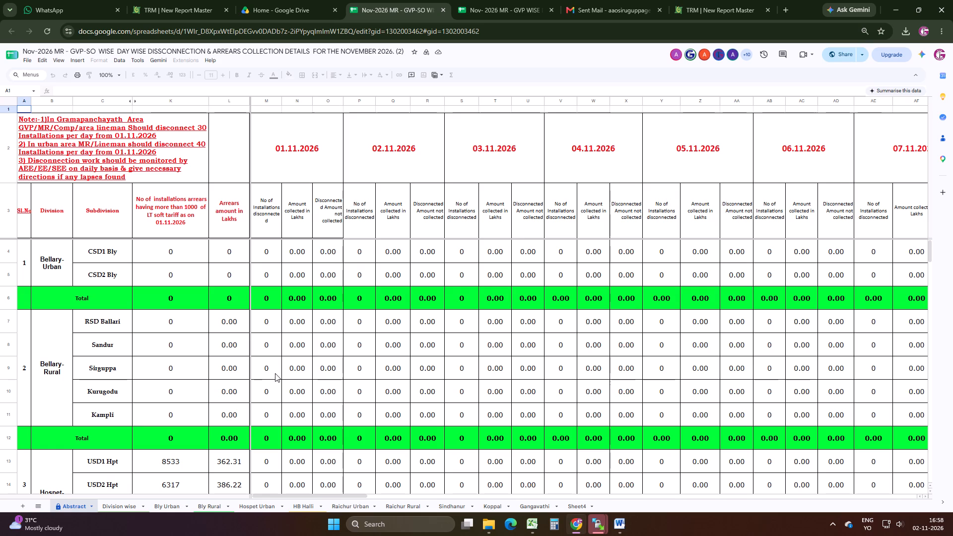
Open the Bly Rural sheet of the November 2026 disconnection and arrears collection spreadsheet and inspect the column for installations with arrears above 1000.
click(297, 372)
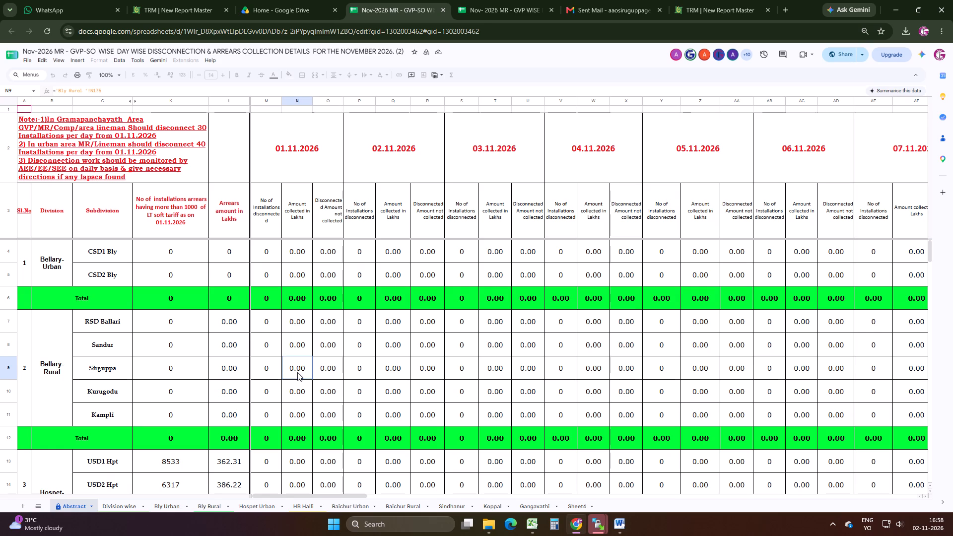
click(207, 500)
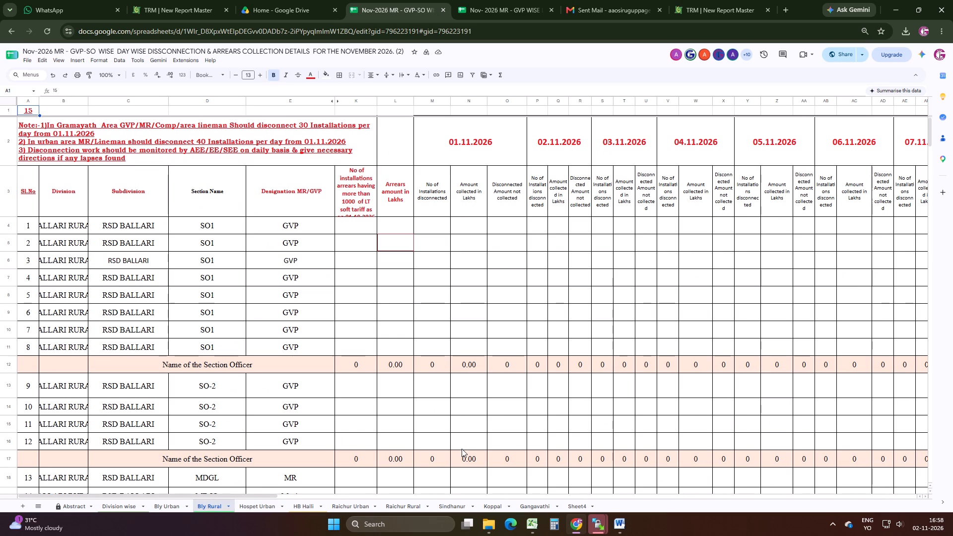
double_click(360, 233)
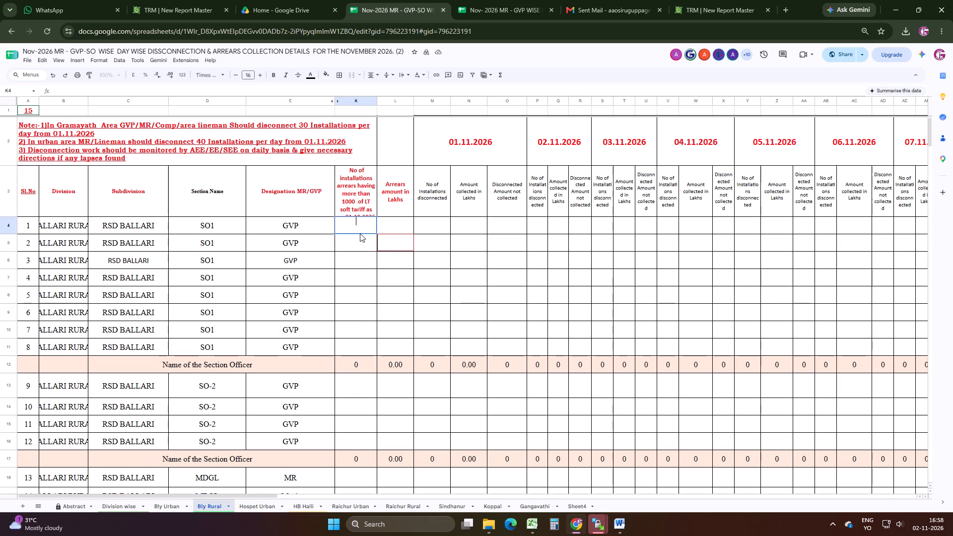
click(369, 278)
click(350, 221)
click(356, 251)
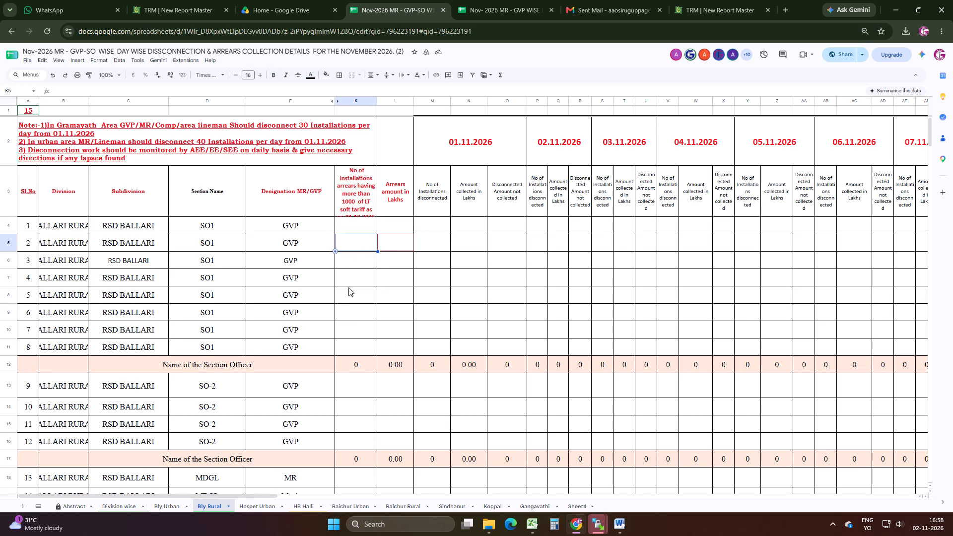
click(345, 305)
Find the SO-1 Siruguppa Urban meter reader rows, select an arrears installations cell there, and check the column headings at the sheet's start.
scroll(354, 363, down, 3)
scroll(319, 412, down, 10)
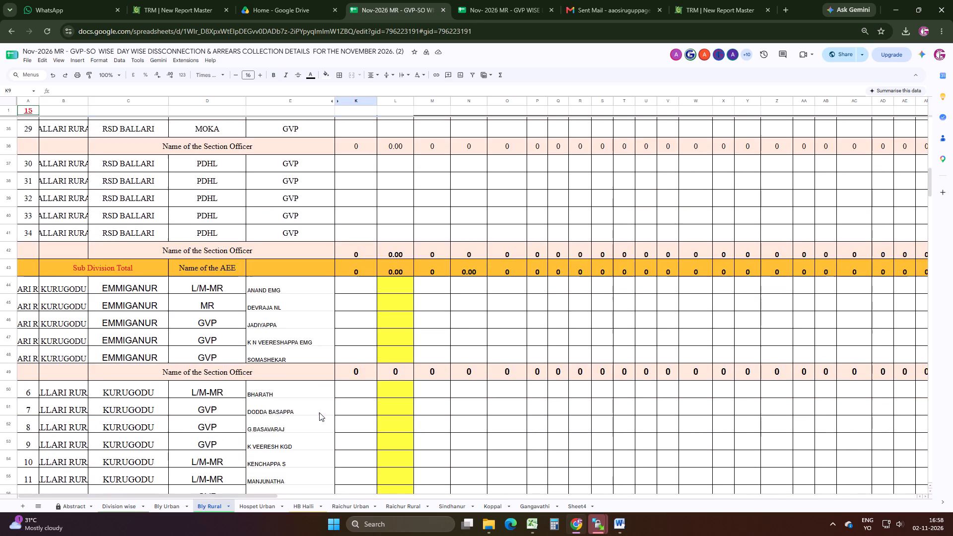
scroll(319, 412, down, 17)
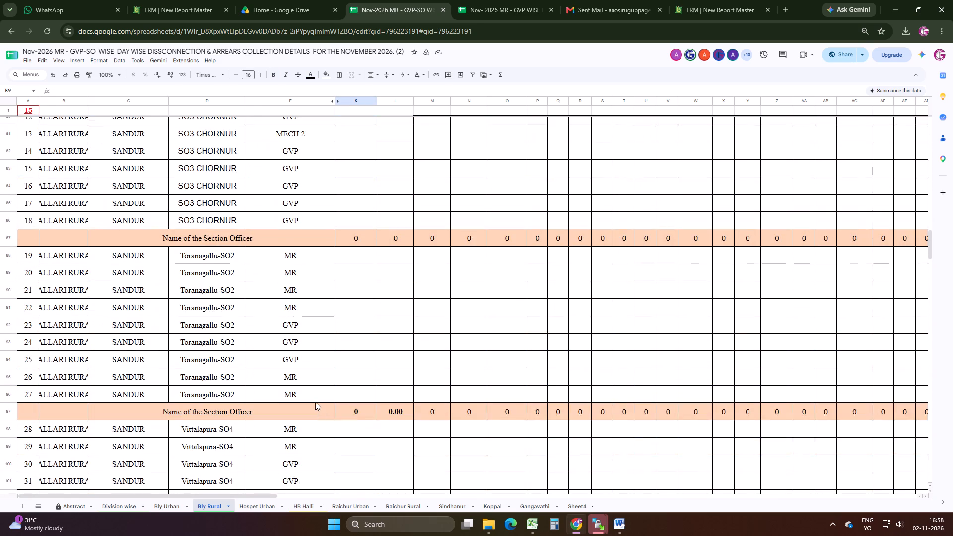
scroll(315, 402, down, 6)
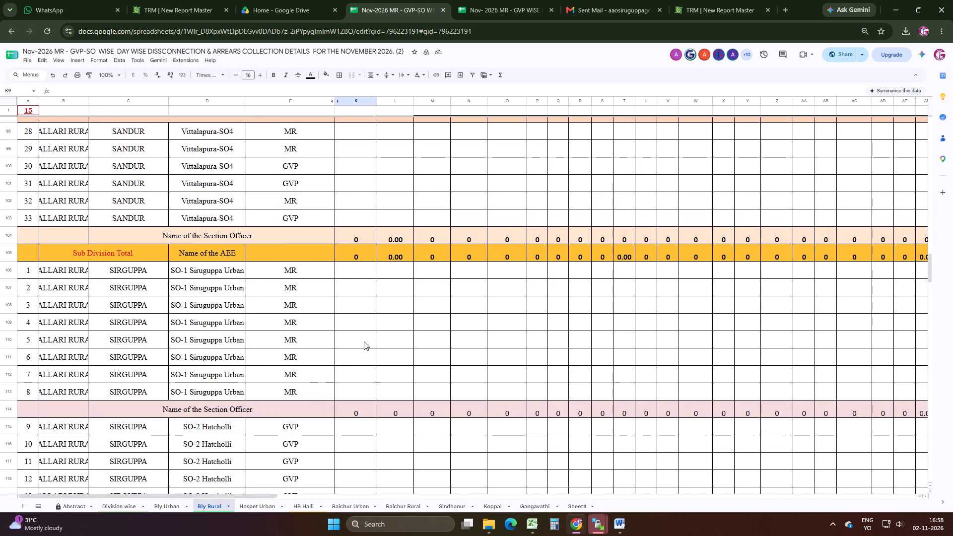
click(367, 336)
scroll(398, 433, up, 10)
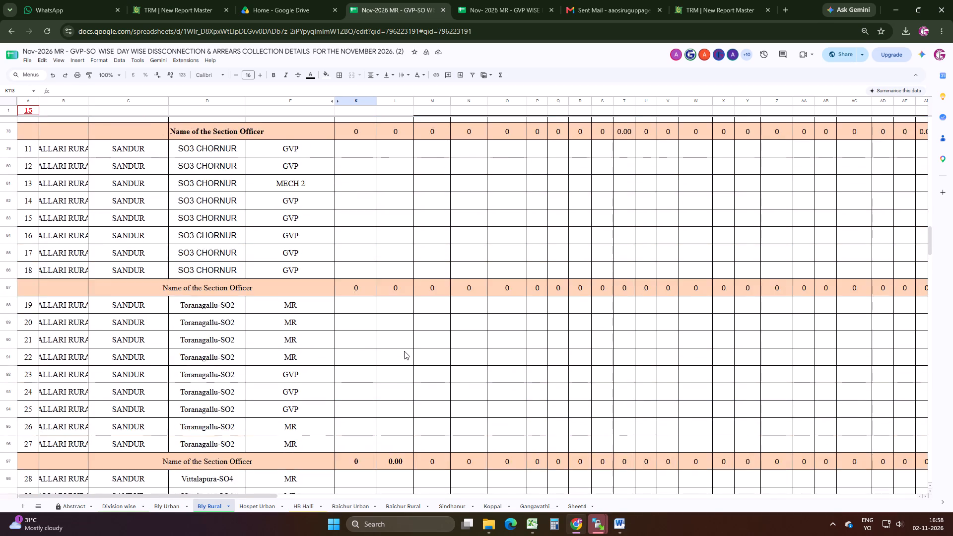
scroll(404, 351, up, 20)
scroll(404, 351, up, 13)
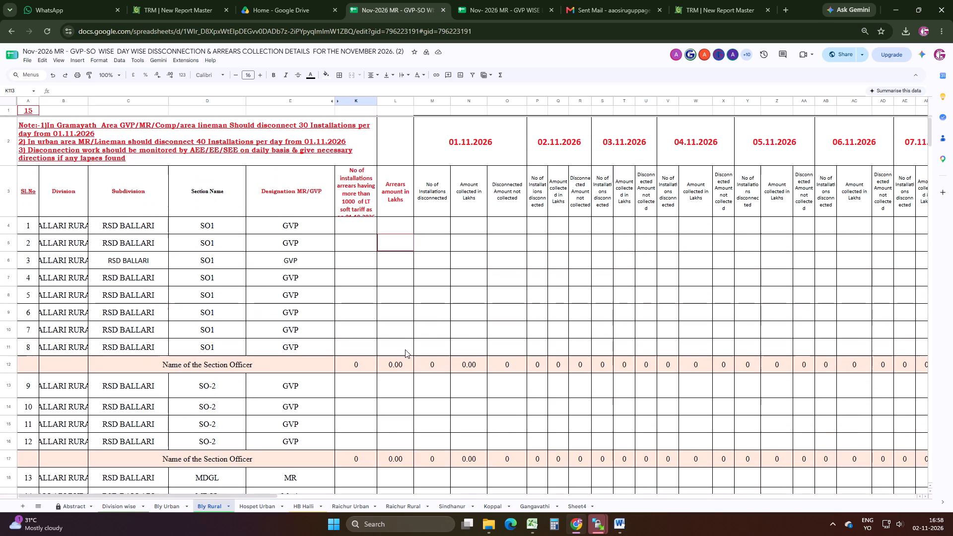
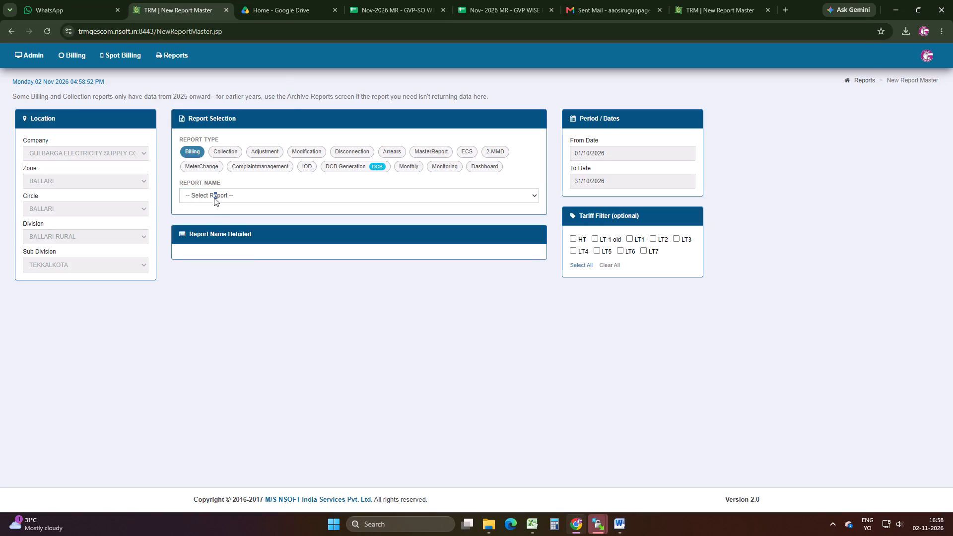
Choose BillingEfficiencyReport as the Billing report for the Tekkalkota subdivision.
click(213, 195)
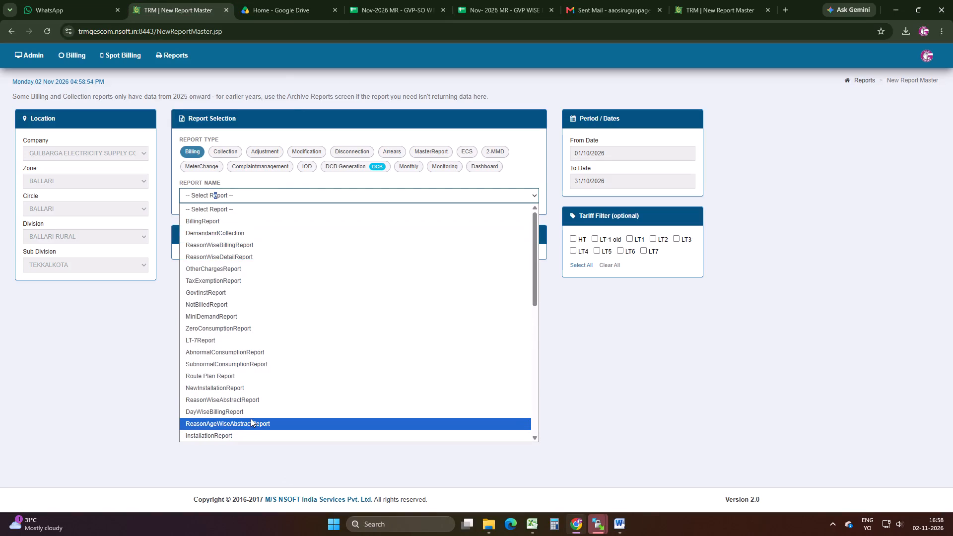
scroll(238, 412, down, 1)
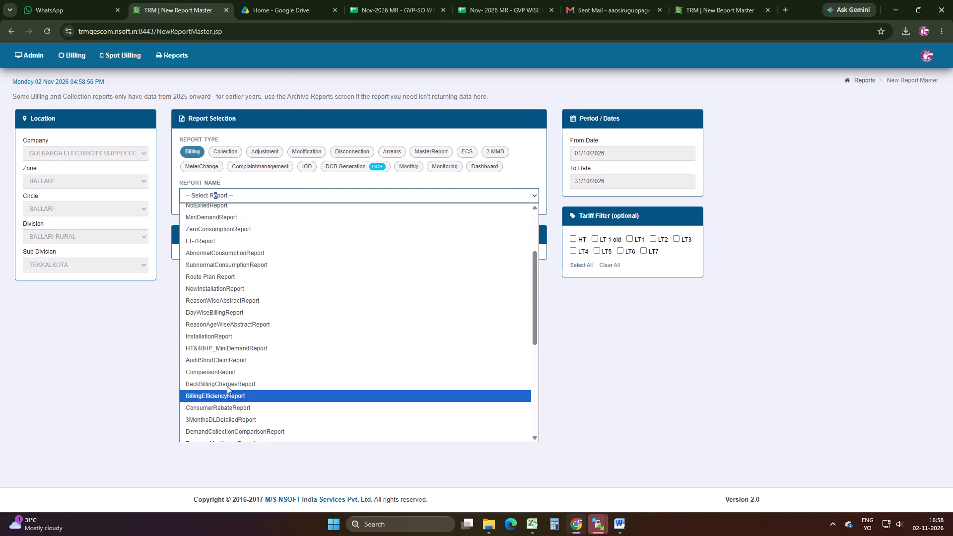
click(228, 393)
Choose BillingEffiWithProbeReport as the Billing report for the Tekkalkota subdivision.
click(238, 194)
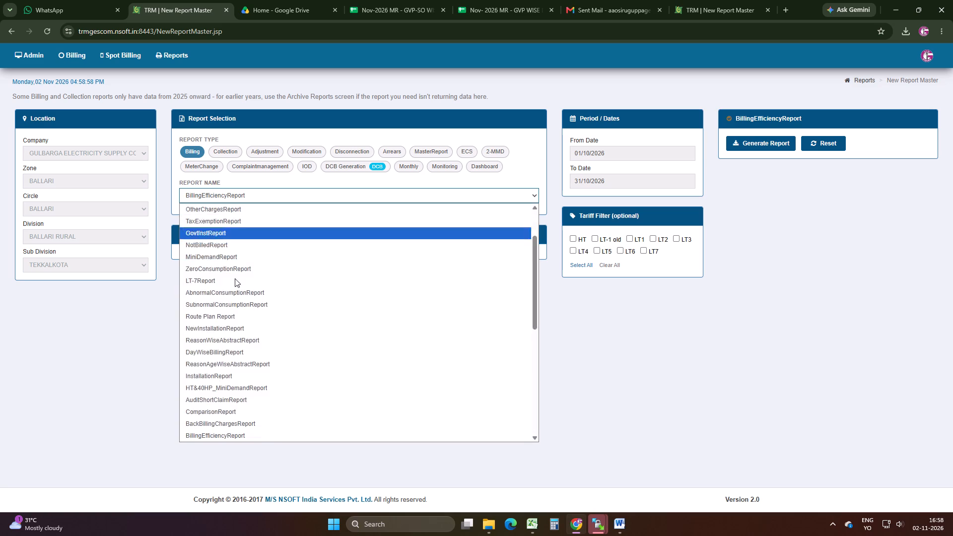
scroll(244, 371, down, 4)
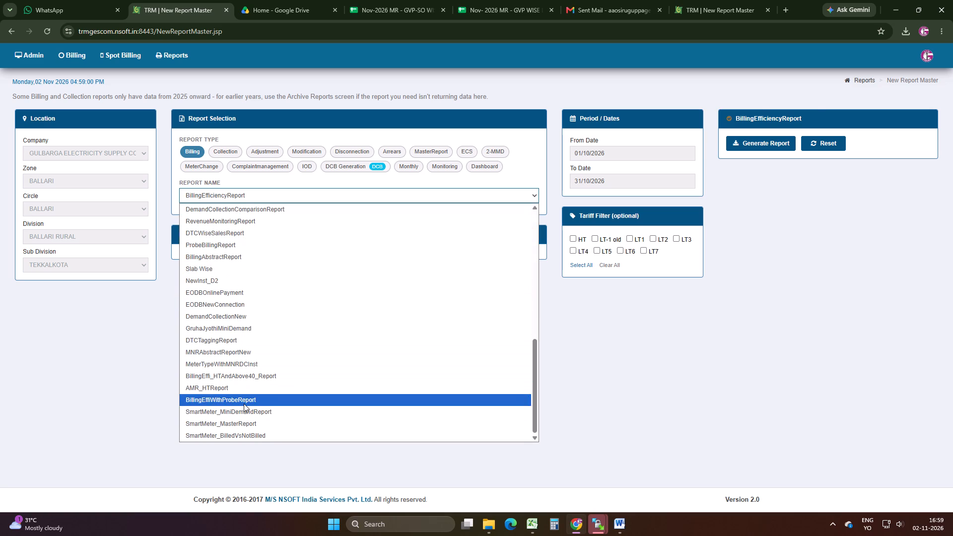
click(244, 403)
click(218, 22)
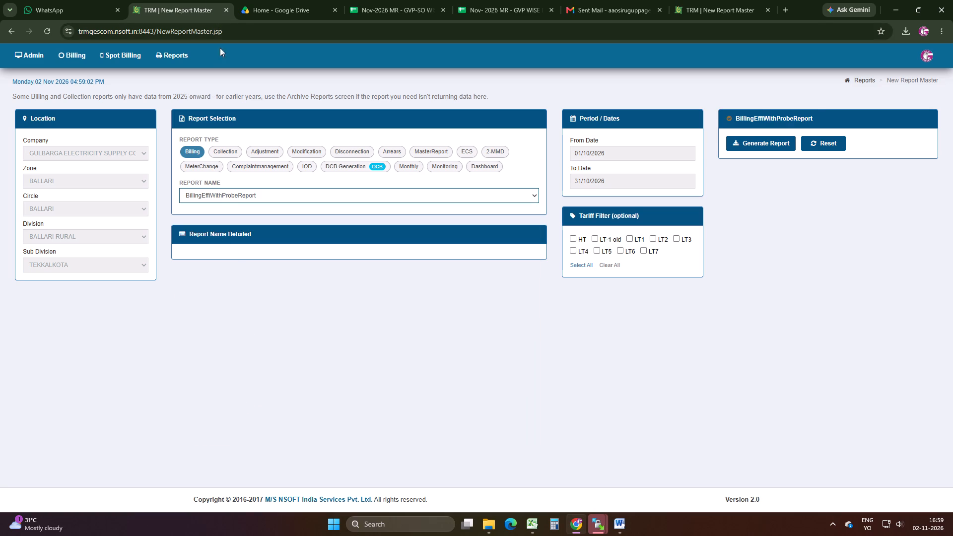
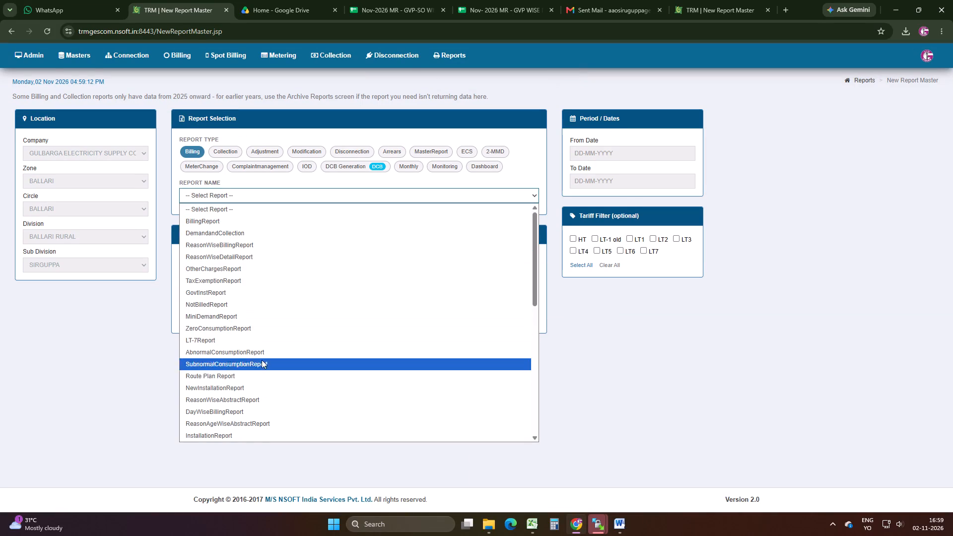
Choose BillingEffiWithProbeReport as the billing report.
scroll(261, 392, down, 6)
click(253, 399)
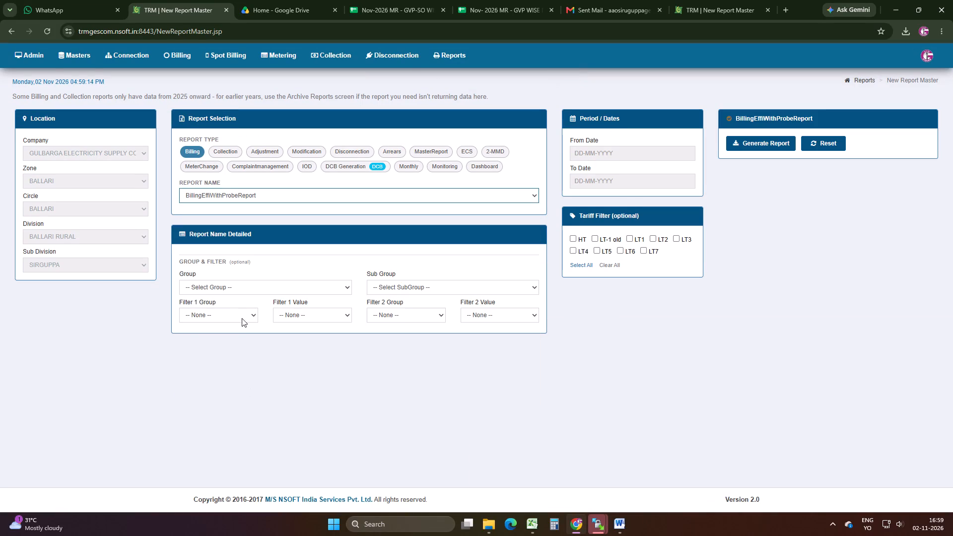
Group the report by MeterReader, with Sub Division as the sub group.
click(236, 290)
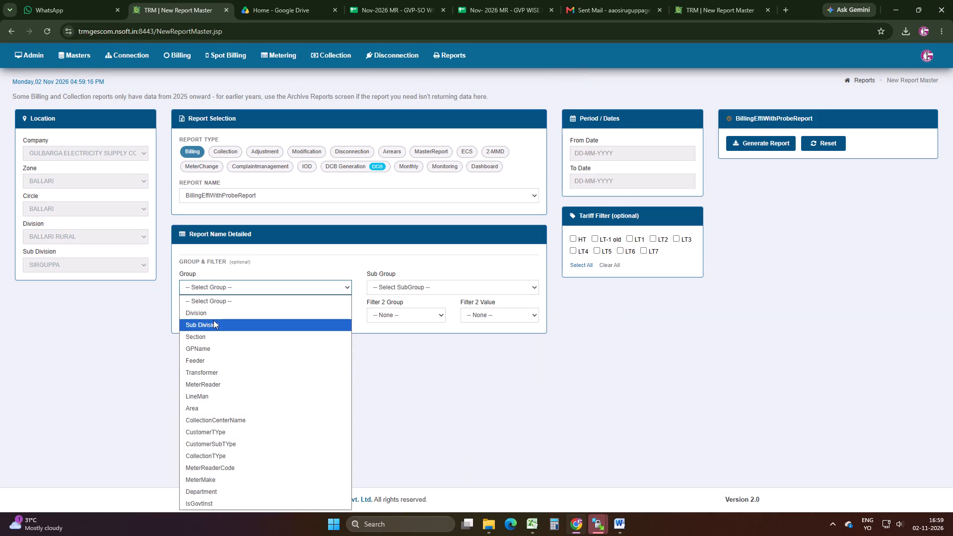
click(215, 391)
click(225, 285)
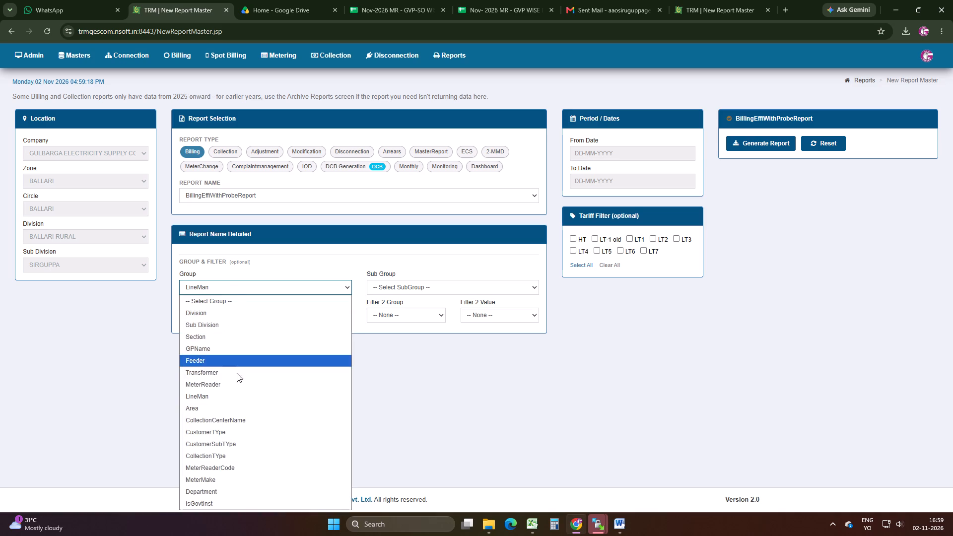
click(239, 384)
click(439, 274)
click(438, 281)
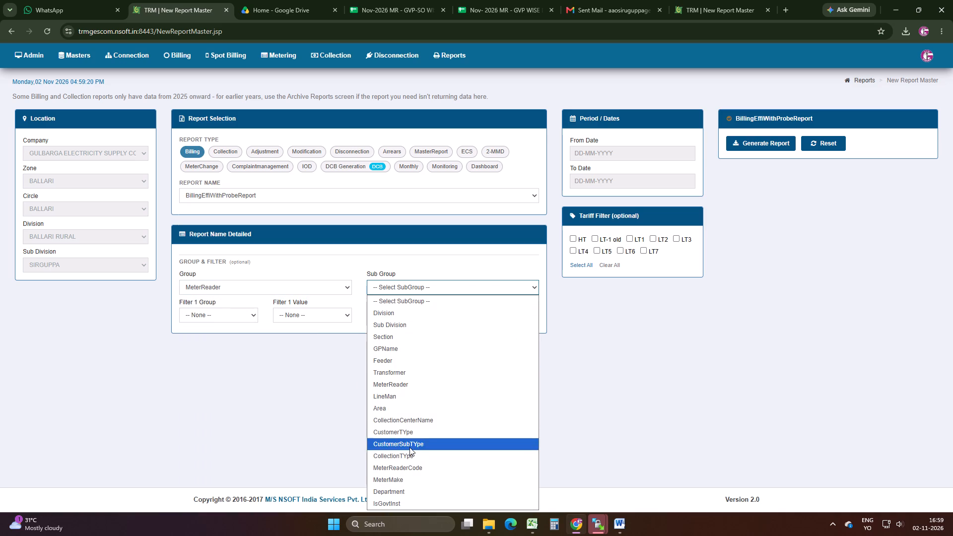
click(397, 328)
Set the first filter group to Sub Division with the value SIRGUPPA.
click(232, 309)
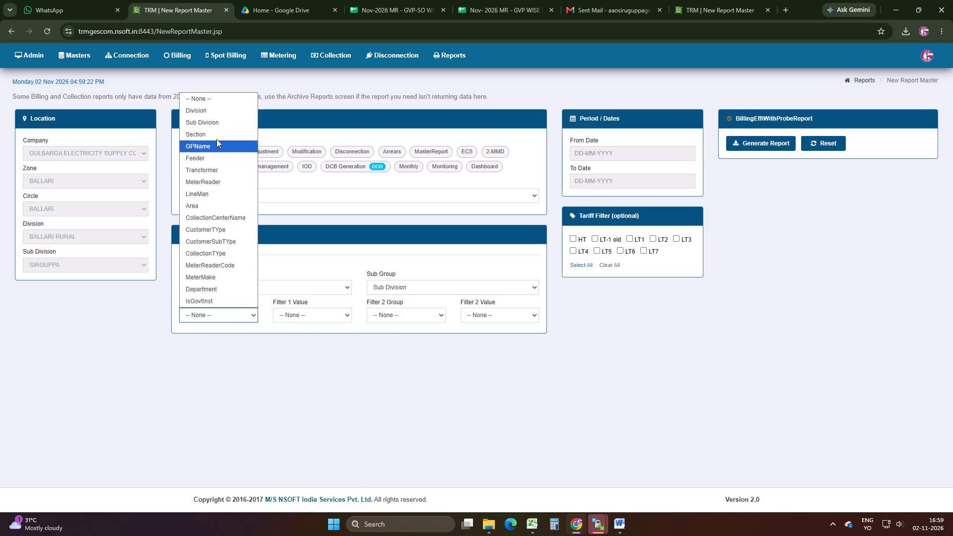
click(216, 113)
click(223, 304)
click(224, 314)
click(213, 124)
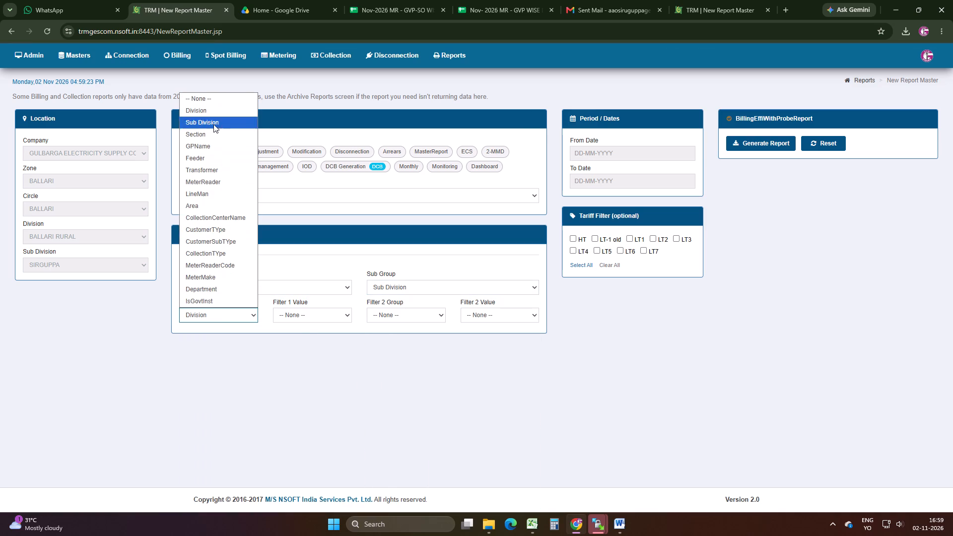
click(299, 313)
click(305, 344)
Set the report period from 01/11/2026 to 02/11/2026 and generate the report.
click(631, 147)
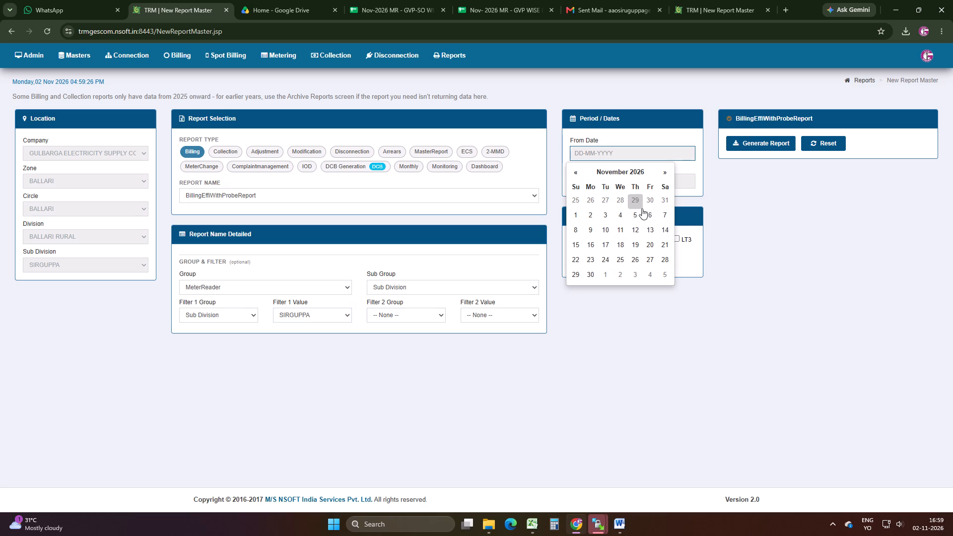
click(574, 215)
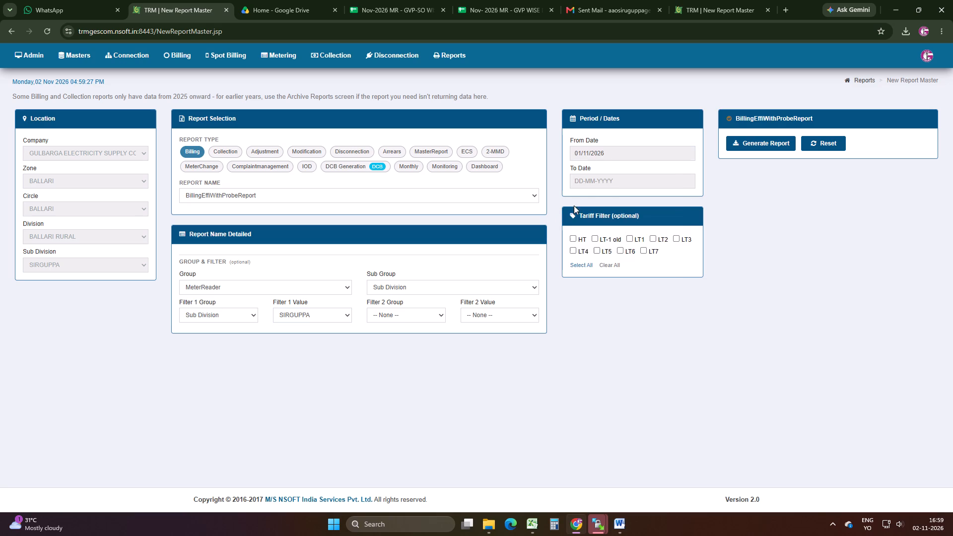
click(585, 179)
click(595, 246)
click(792, 134)
click(776, 143)
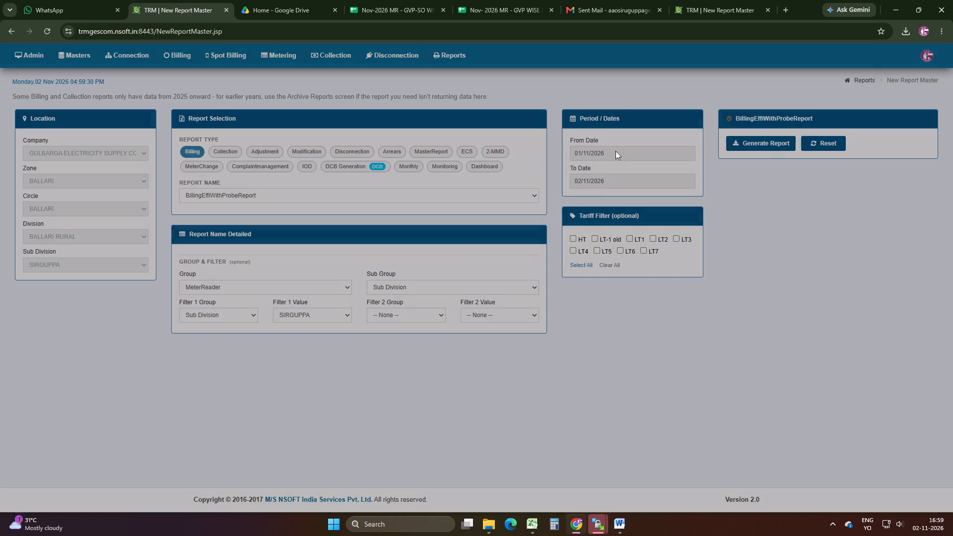
click(464, 118)
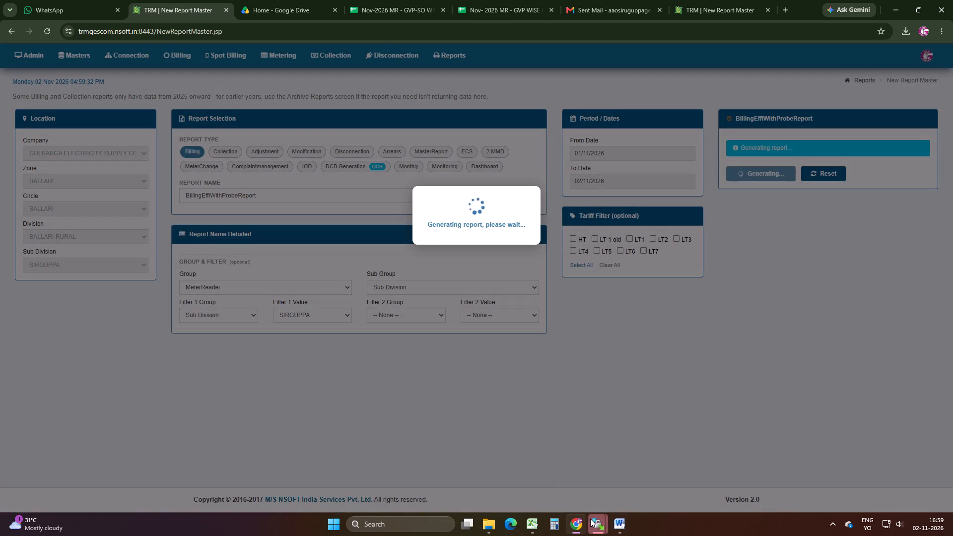
Switch to Excel, look through the TEKKALKOTA Head Wise Abstract Report and close its workbook.
click(624, 477)
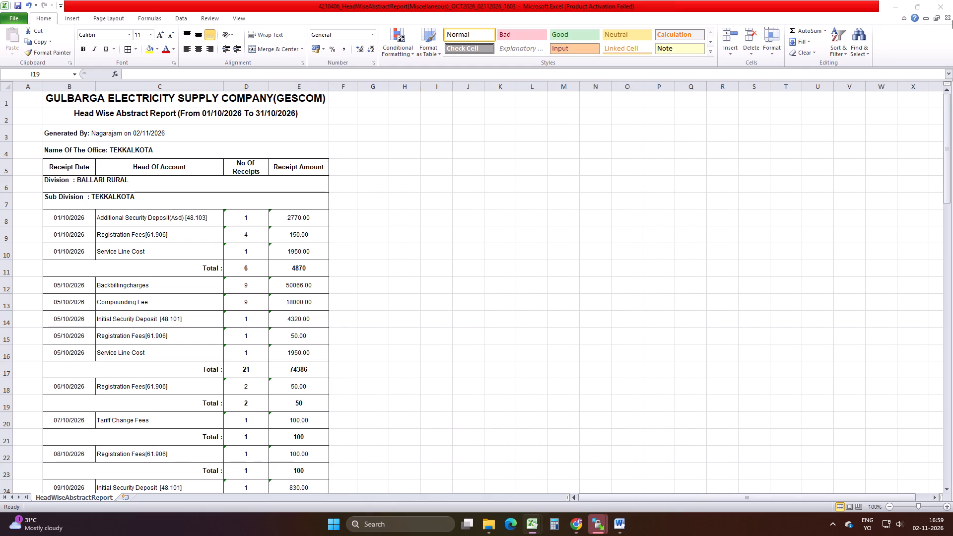
click(381, 370)
scroll(360, 409, down, 4)
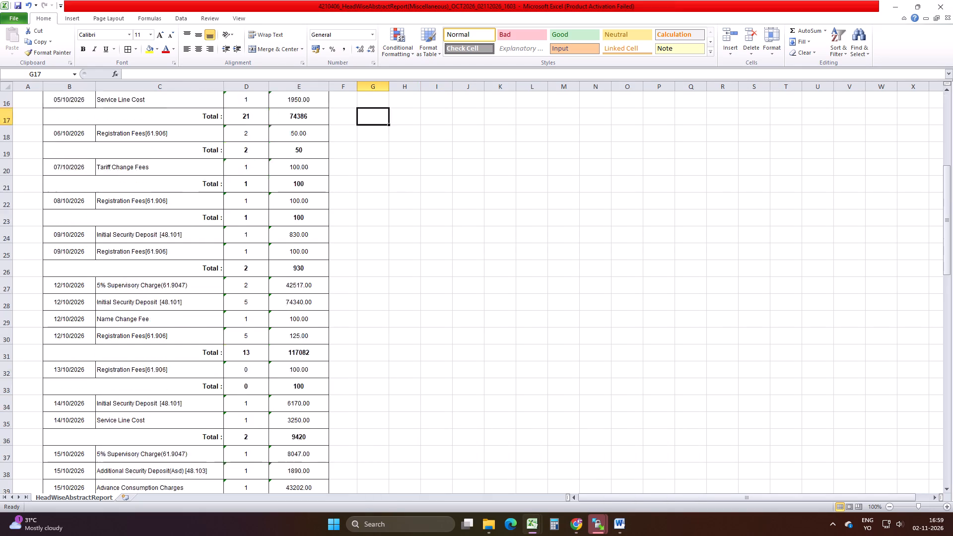
scroll(360, 409, down, 19)
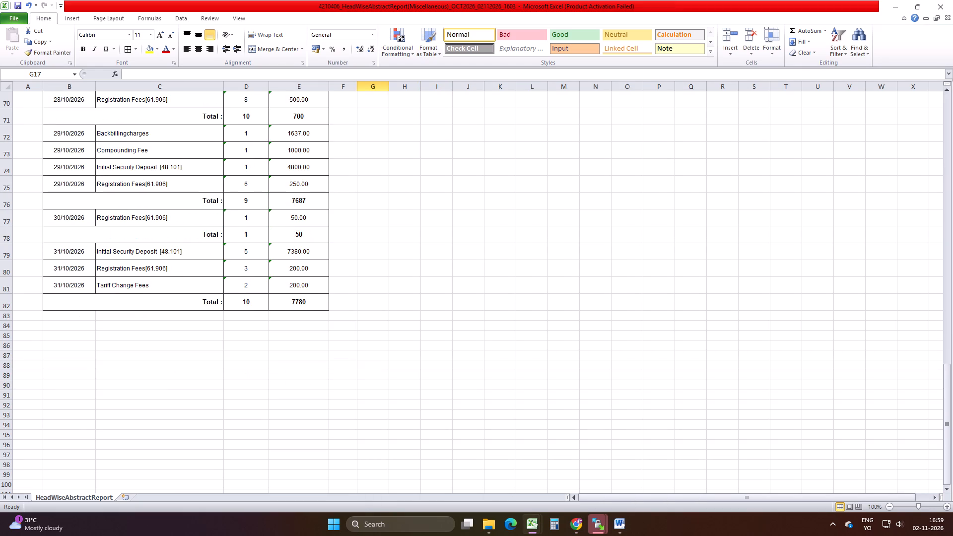
click(947, 7)
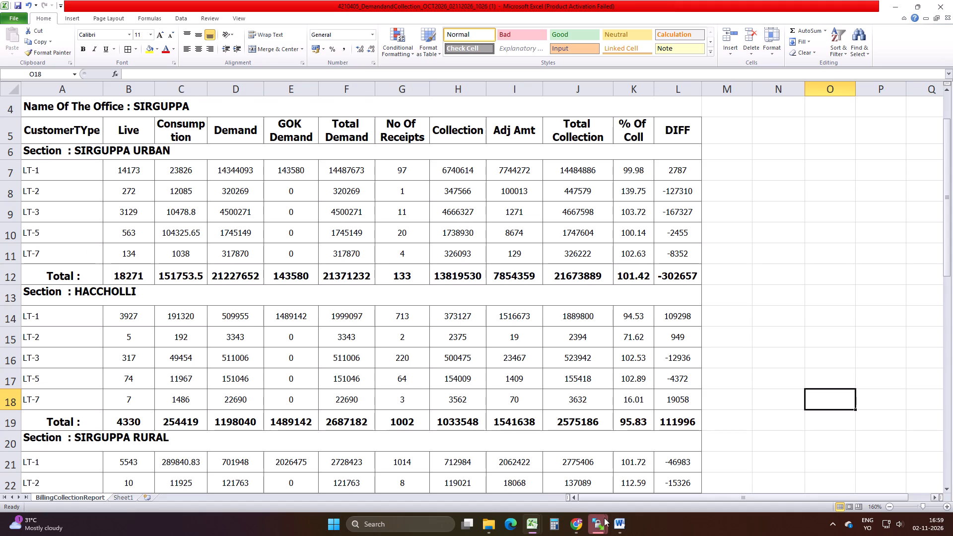
Switch to Chrome, open the downloaded BillingEffiWithProbeReport file in Excel and enable editing.
click(581, 529)
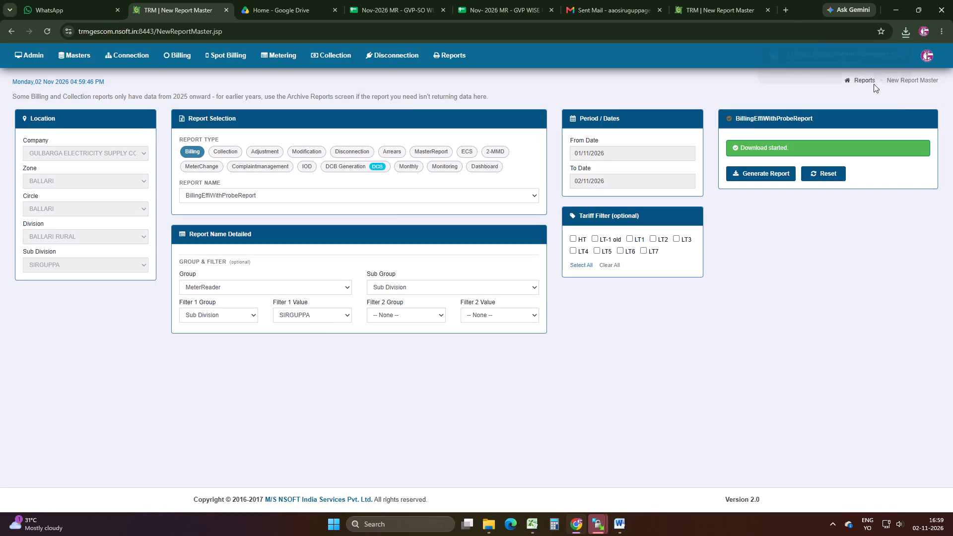
click(823, 55)
click(830, 66)
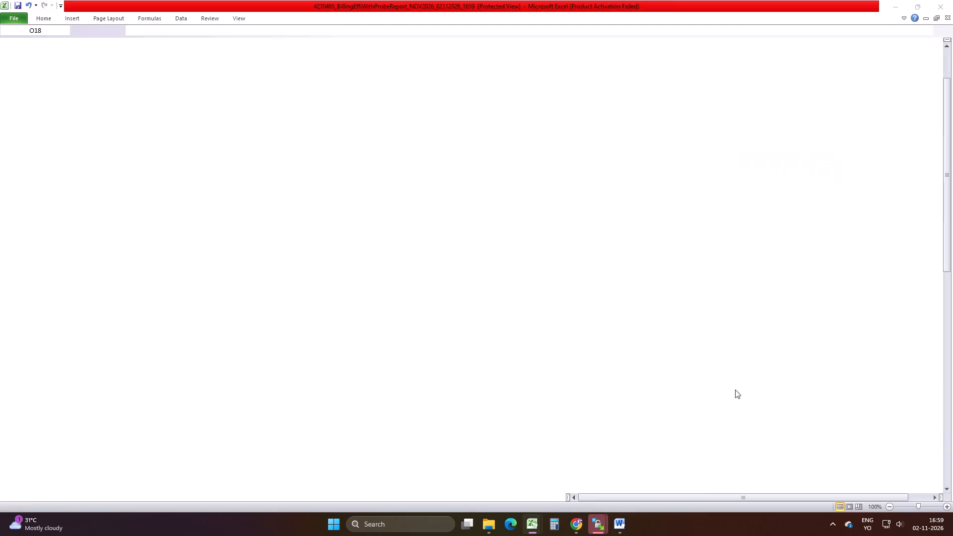
click(782, 451)
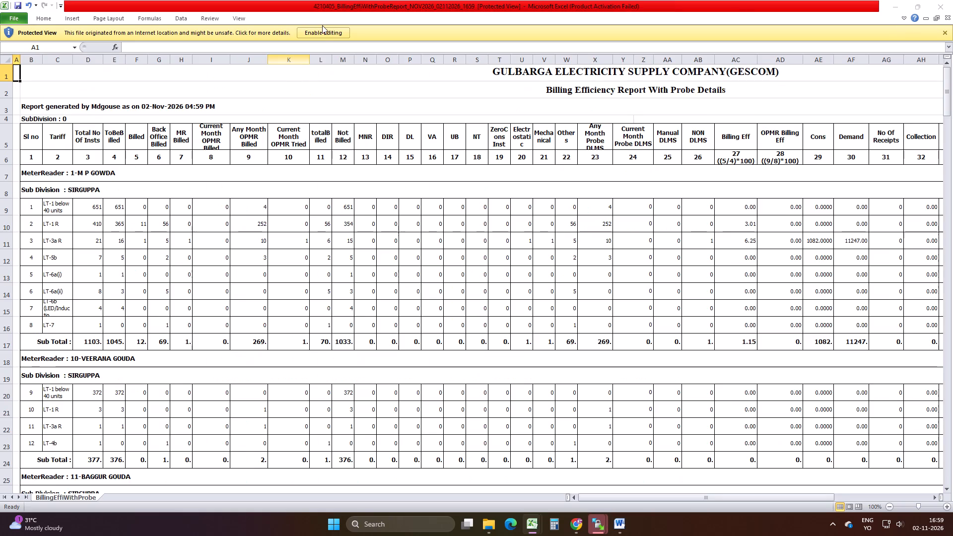
click(322, 25)
click(325, 33)
click(269, 307)
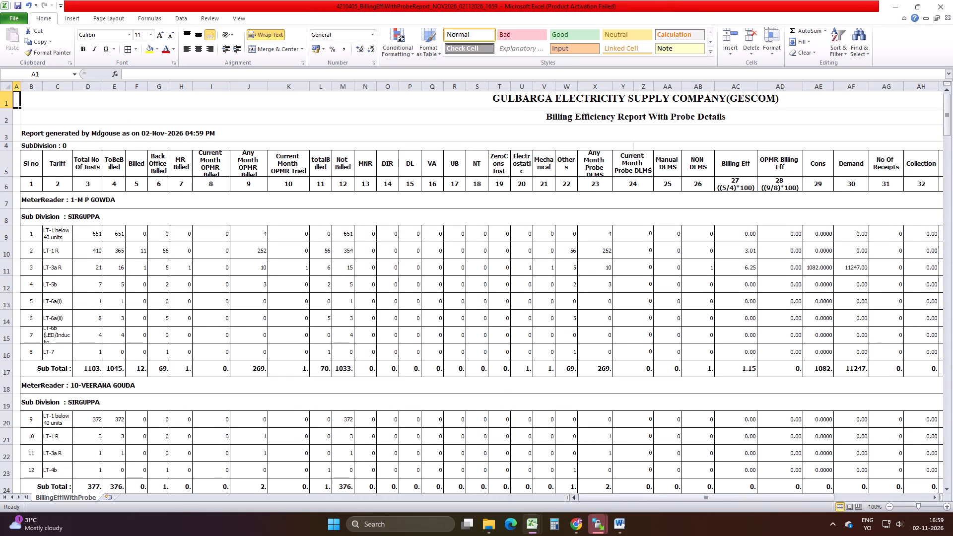
Delete row 6, which holds the column numbers beneath the report headings.
scroll(91, 348, up, 1)
click(65, 200)
click(94, 178)
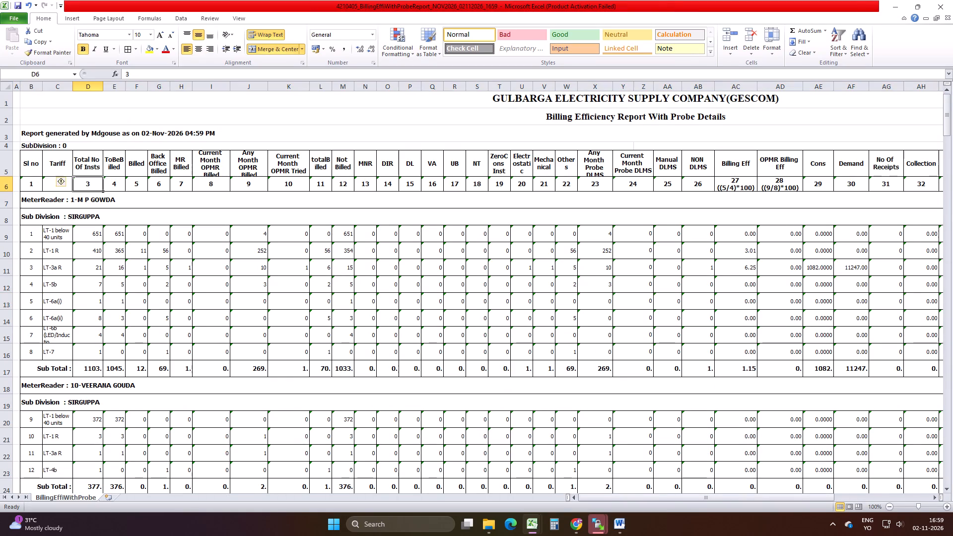
key(shift+space)
key(ctrl+minus)
click(162, 302)
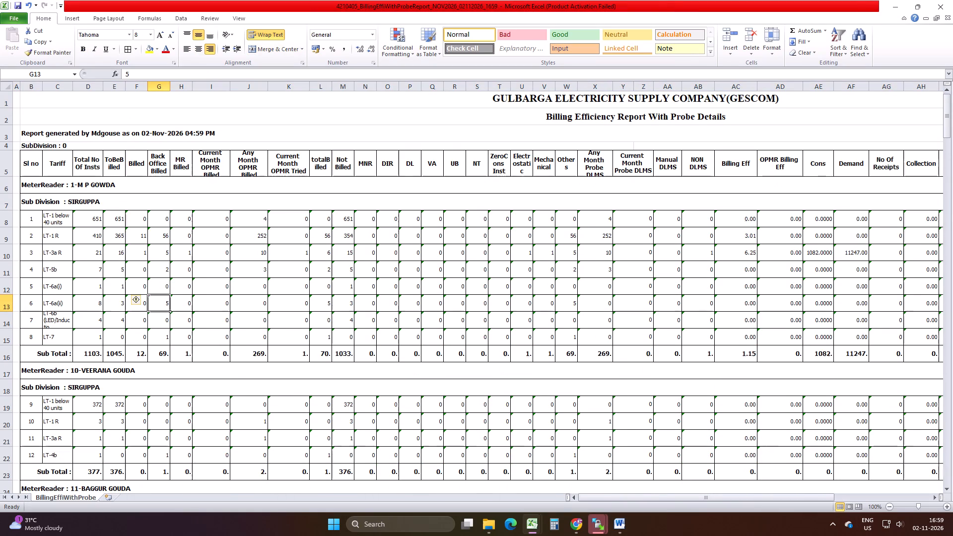
Delete the blank column A before the Sl no column.
click(19, 107)
key(ctrl+space)
key(ctrl+minus)
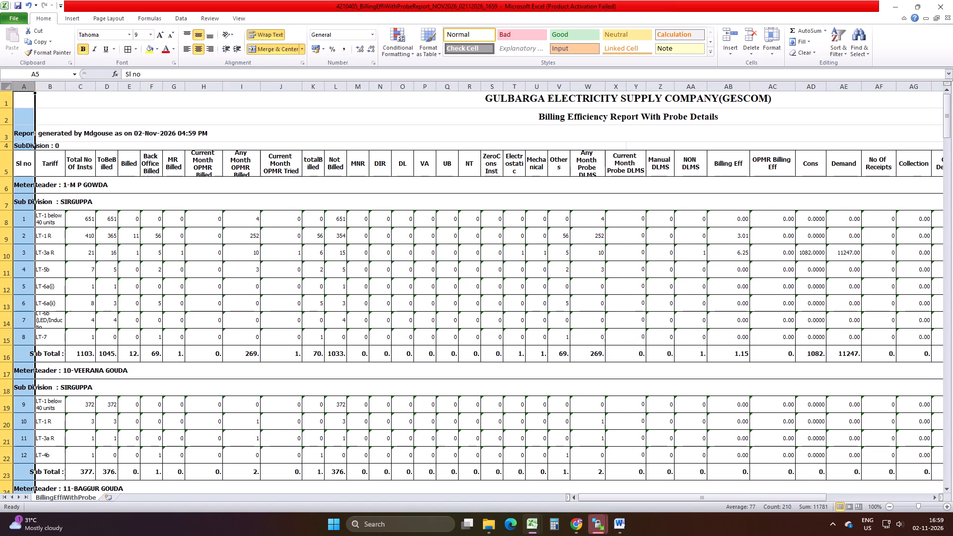
Copy the entire BillingEffiWithProbe sheet into a new worksheet, return to the original sheet and save the workbook.
click(4, 88)
key(ctrl+c)
click(111, 501)
key(ctrl+v)
click(75, 499)
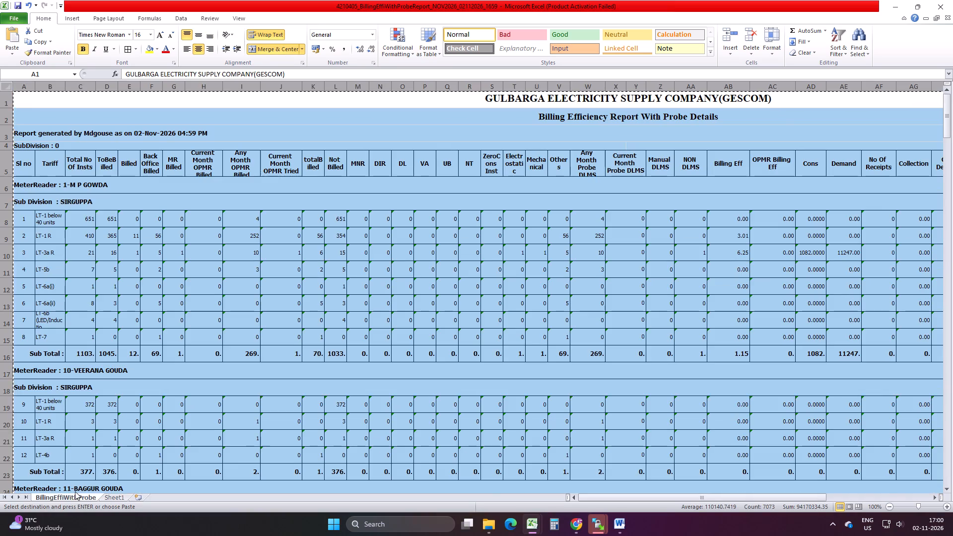
click(189, 382)
key(ctrl+s)
Delete the Sub Division : SIRGUPPA row under the first meter reader's heading.
click(235, 213)
ctrl+scroll(232, 380, up, 1)
drag(597, 497, 540, 497)
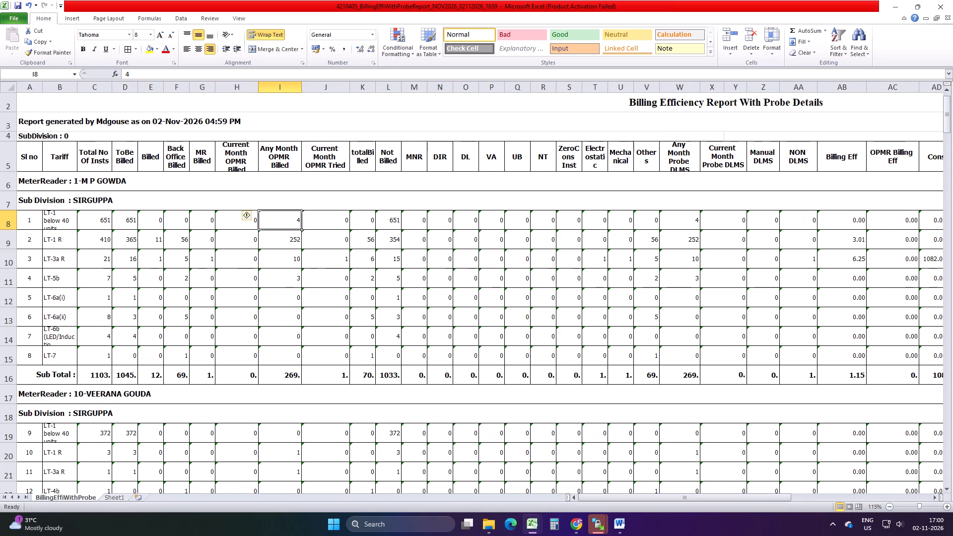
click(74, 198)
key(shift+space)
key(ctrl+minus)
click(316, 187)
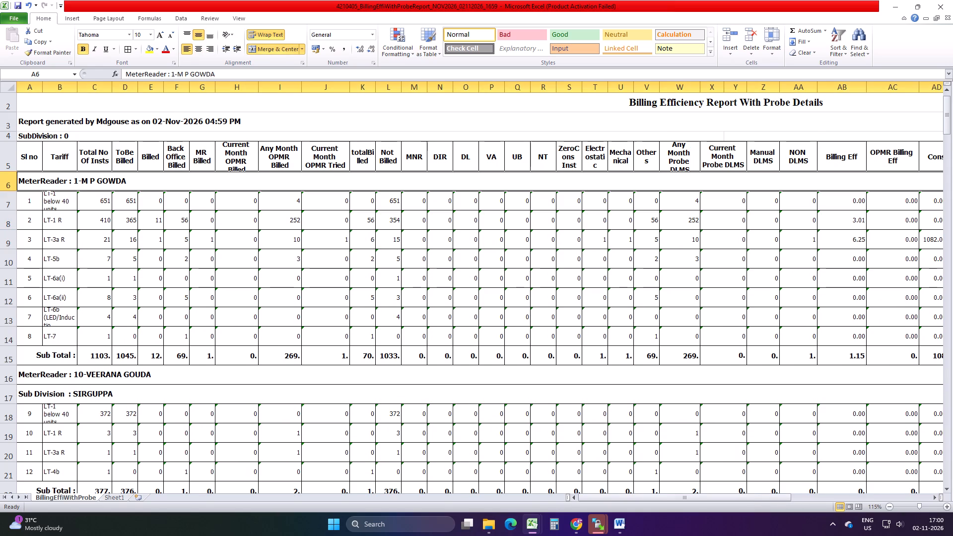
click(325, 179)
click(541, 185)
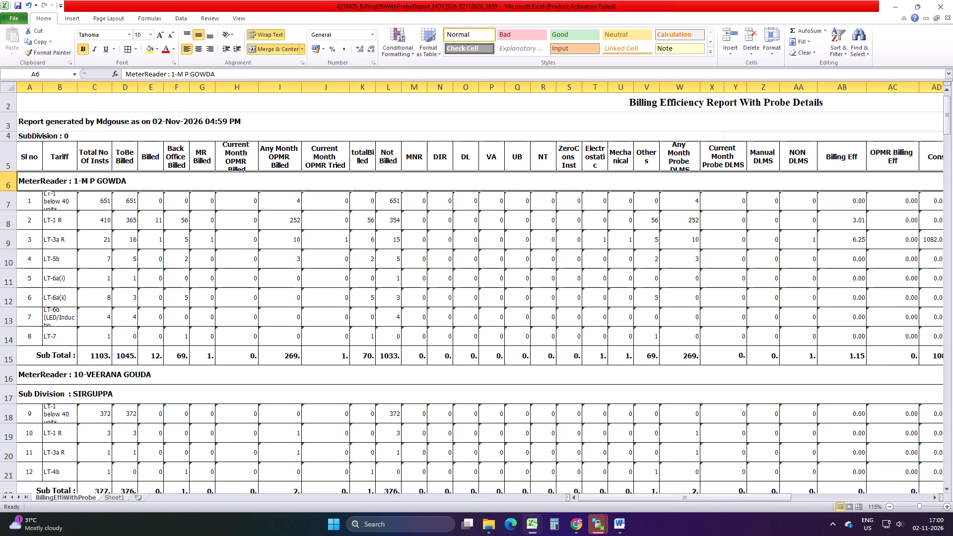
Hide columns H to V, from Current Month OPMR Billed through Others.
drag(228, 88, 476, 149)
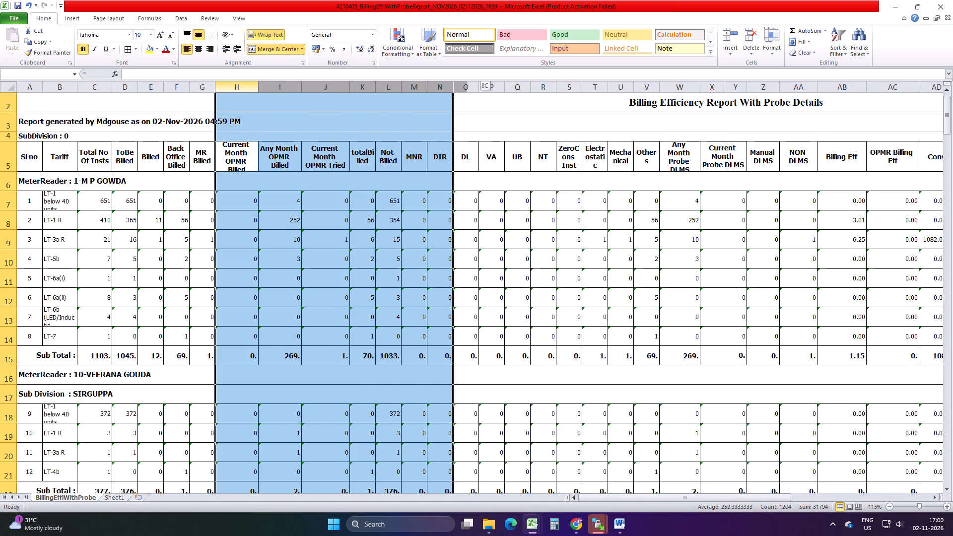
drag(476, 149, 670, 166)
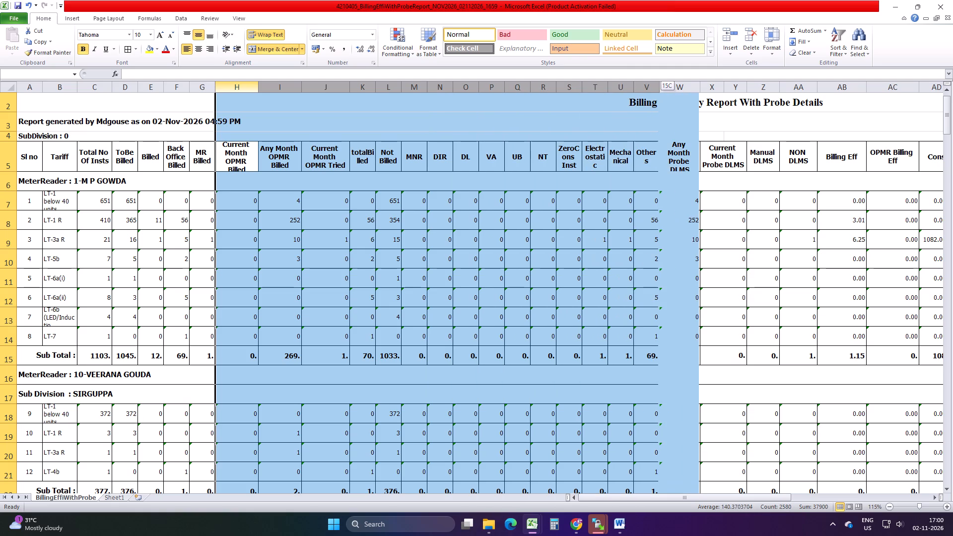
drag(670, 166, 643, 168)
right_click(652, 89)
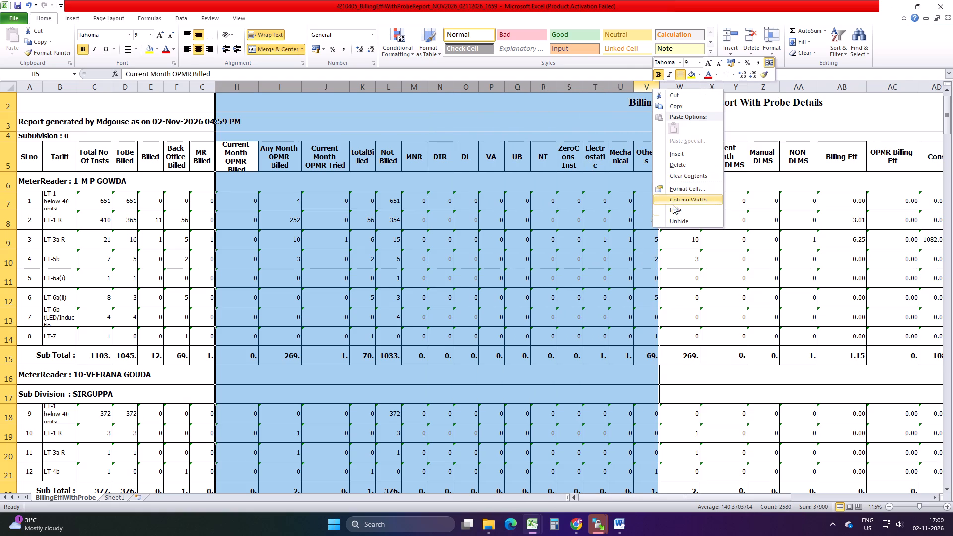
click(673, 208)
click(597, 340)
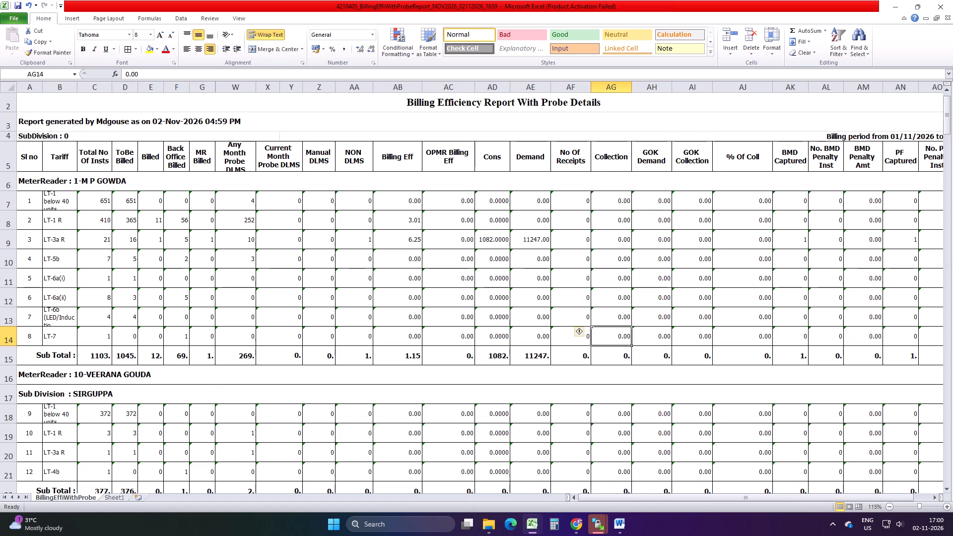
Examine the probe, manual and non-DLMS figures and sub totals for the first meter reader.
click(323, 351)
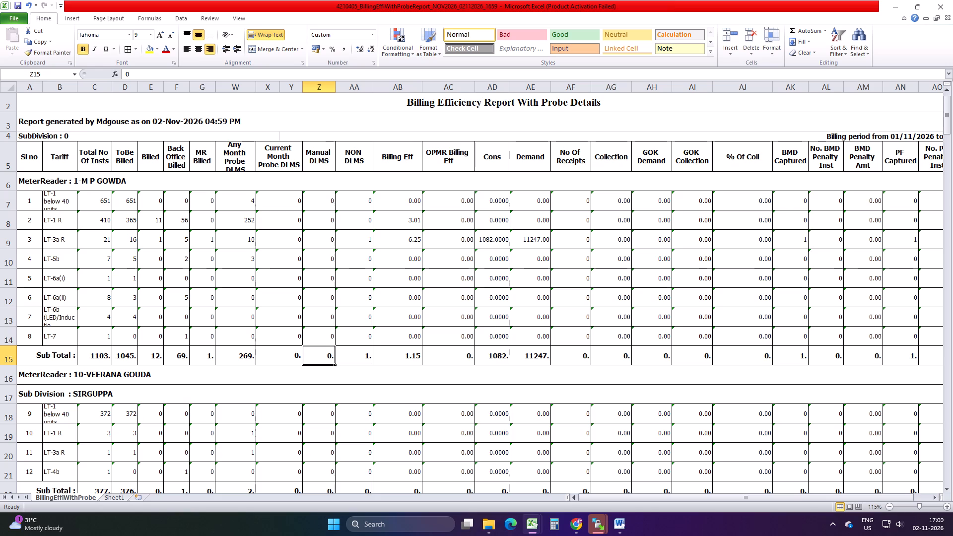
click(248, 346)
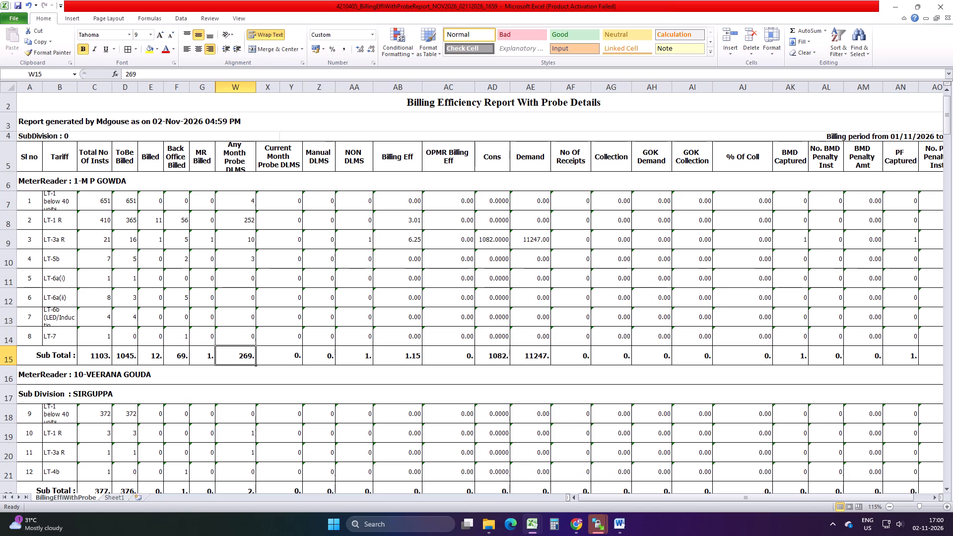
click(244, 362)
click(353, 364)
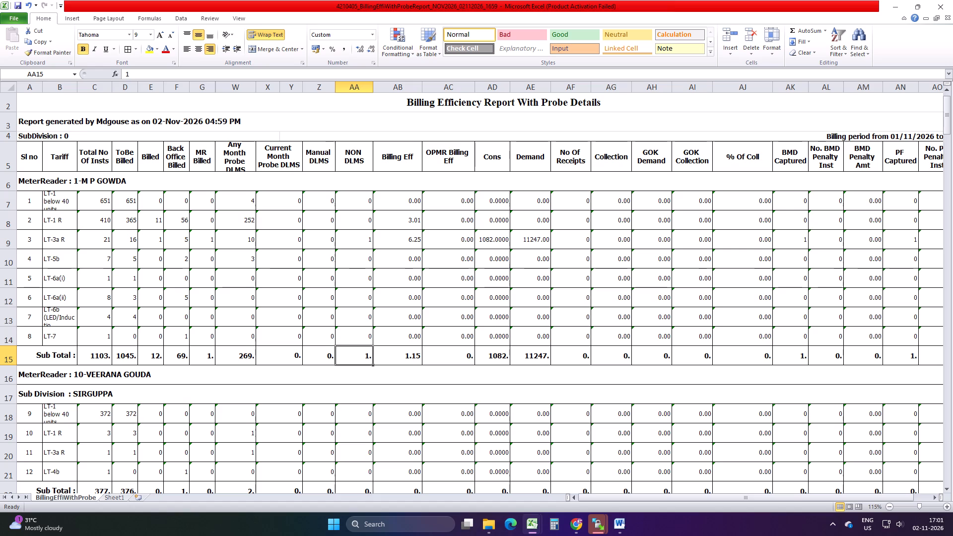
click(231, 222)
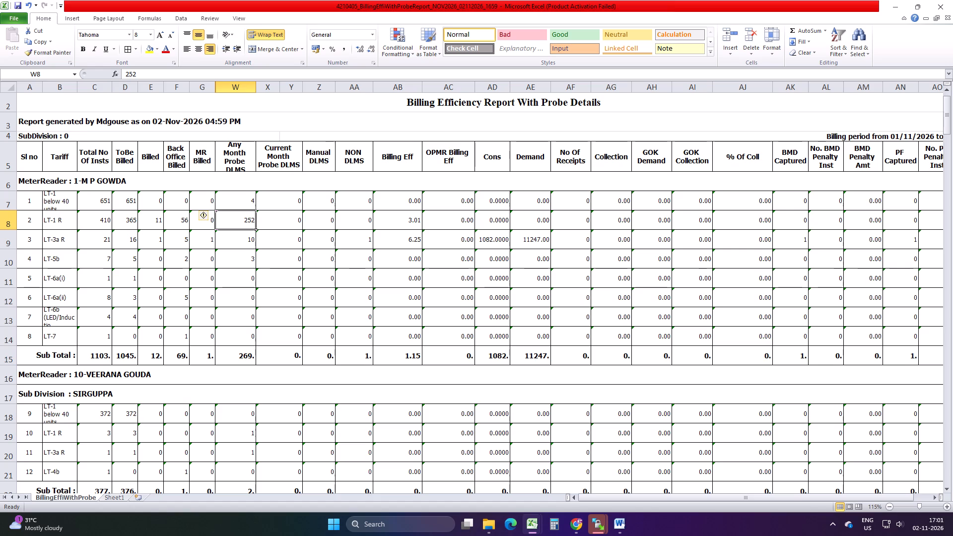
click(237, 304)
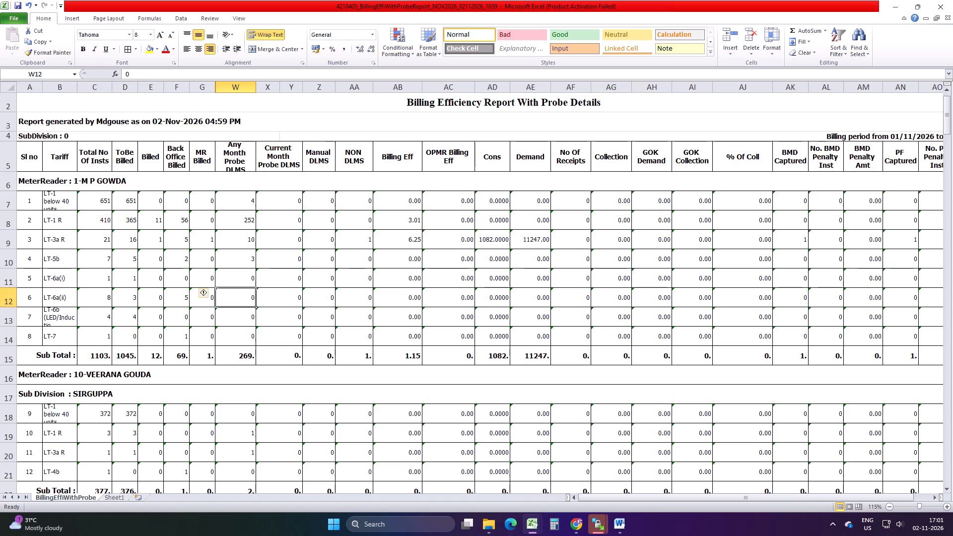
Switch to Chrome and examine the KAMPLI and SIRGUPPA rows on the Bly Rural sheet of the Nov-2026 MR-GVP wise billing efficiency spreadsheet.
click(575, 527)
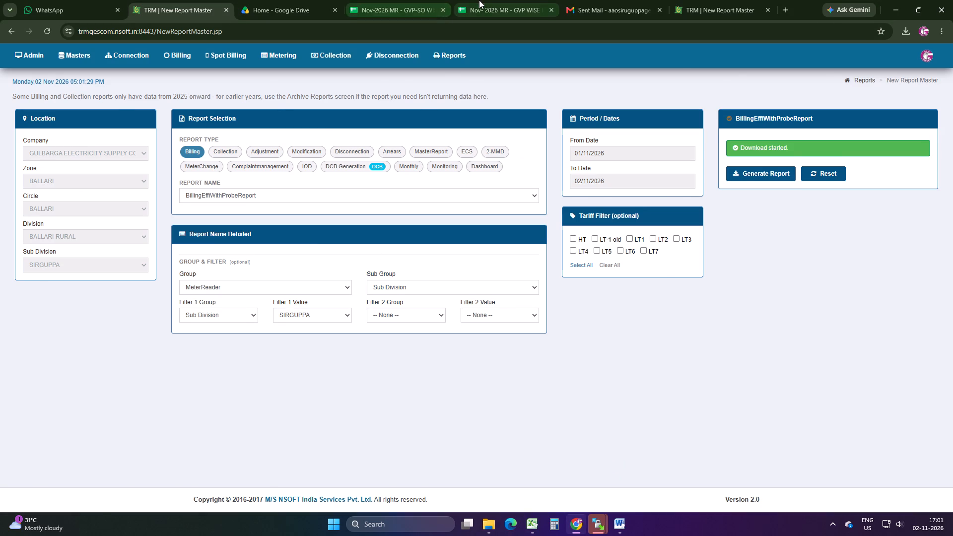
click(487, 0)
scroll(501, 444, down, 10)
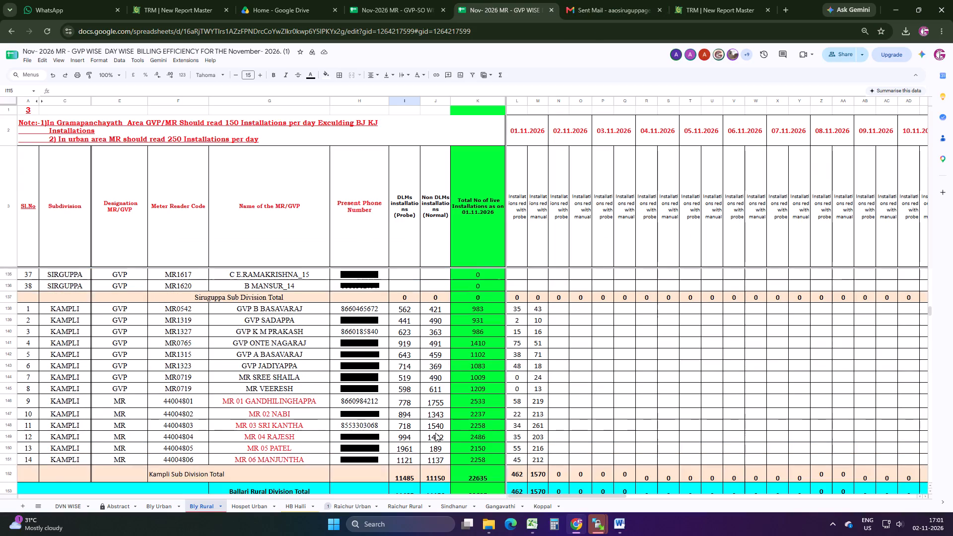
double_click(435, 358)
double_click(435, 353)
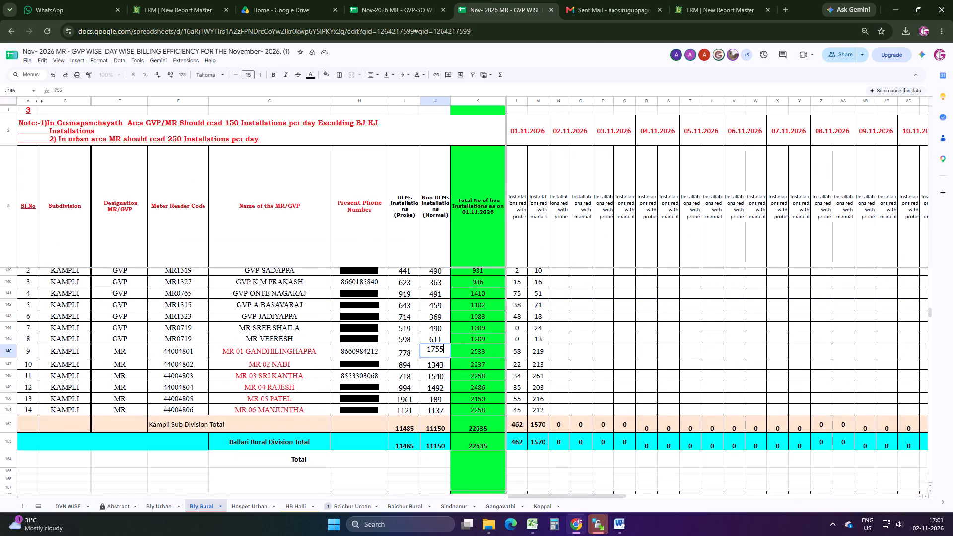
click(436, 375)
scroll(408, 449, up, 4)
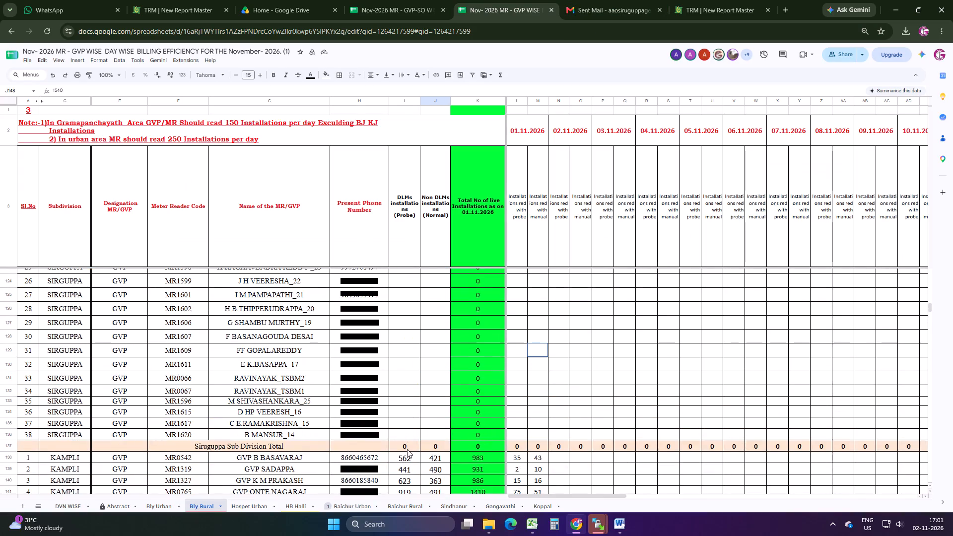
scroll(407, 449, up, 7)
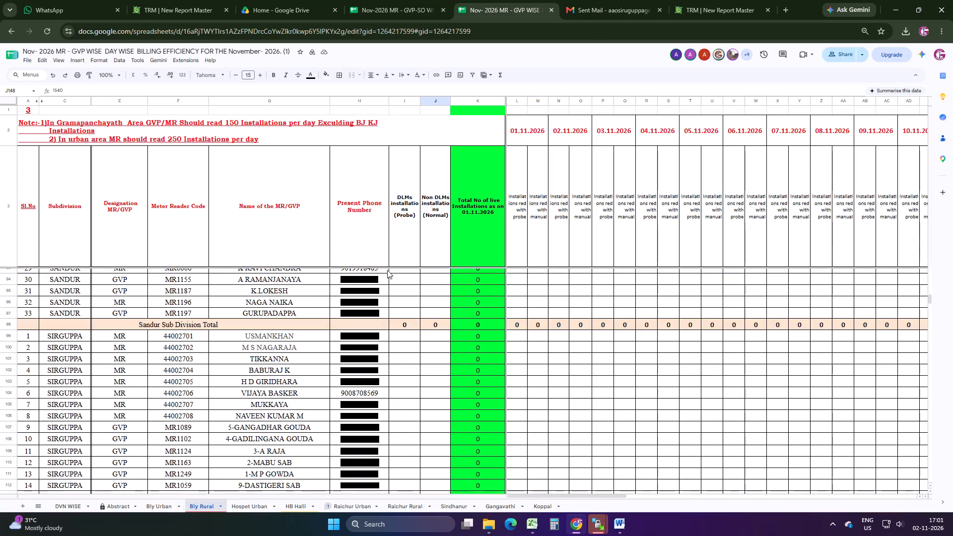
Share the Nov-2026 MR-GVP-SO wise disconnection and arrears collection spreadsheet with the Tekkalakote contact as Editor, with notification.
click(419, 0)
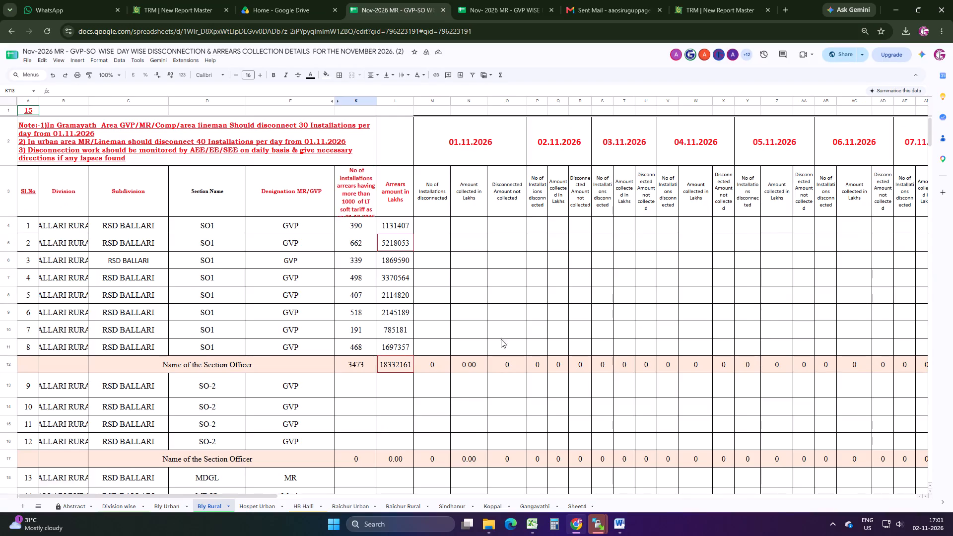
click(853, 54)
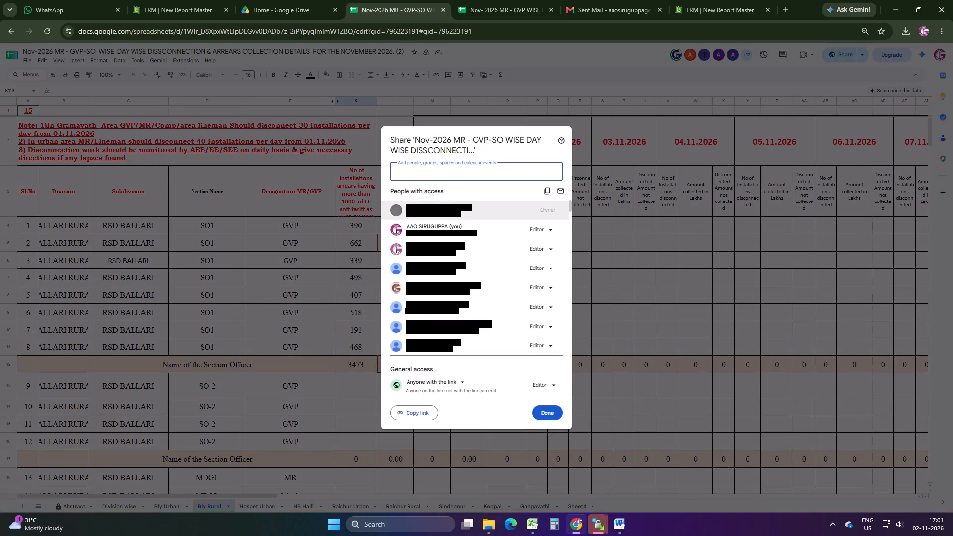
key(t)
key(e)
click(441, 191)
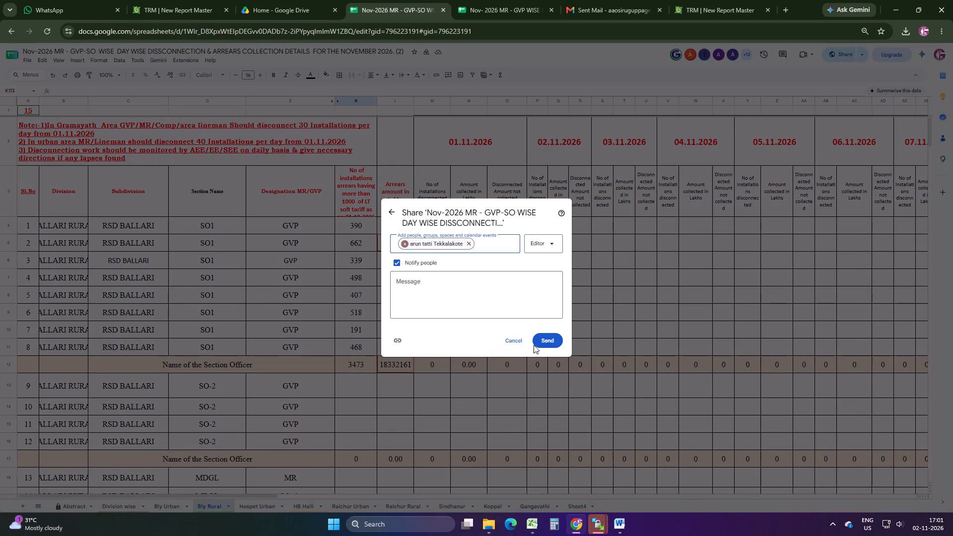
click(546, 344)
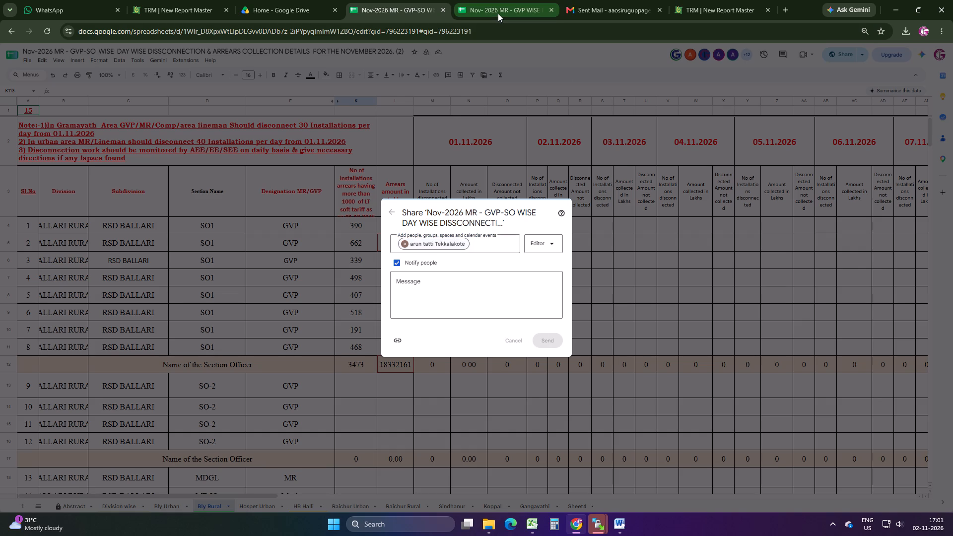
Share the Nov-2026 MR-GVP wise billing efficiency spreadsheet with the same Tekkalakote contact as Editor, with notification.
click(498, 13)
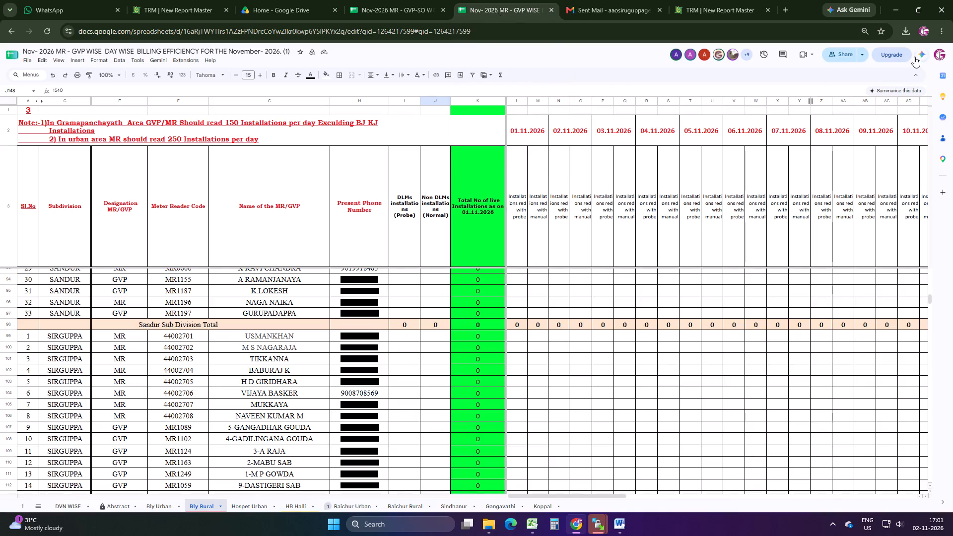
click(846, 54)
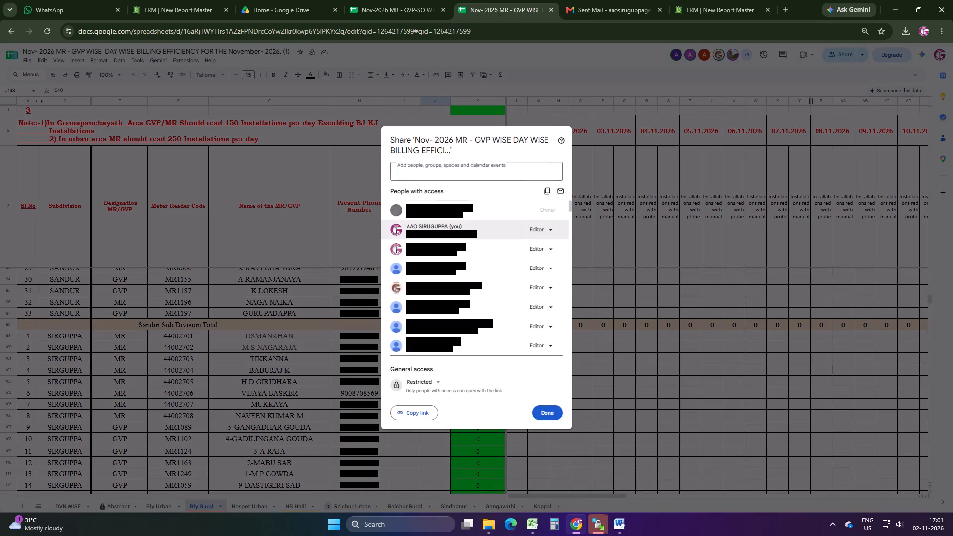
key(a)
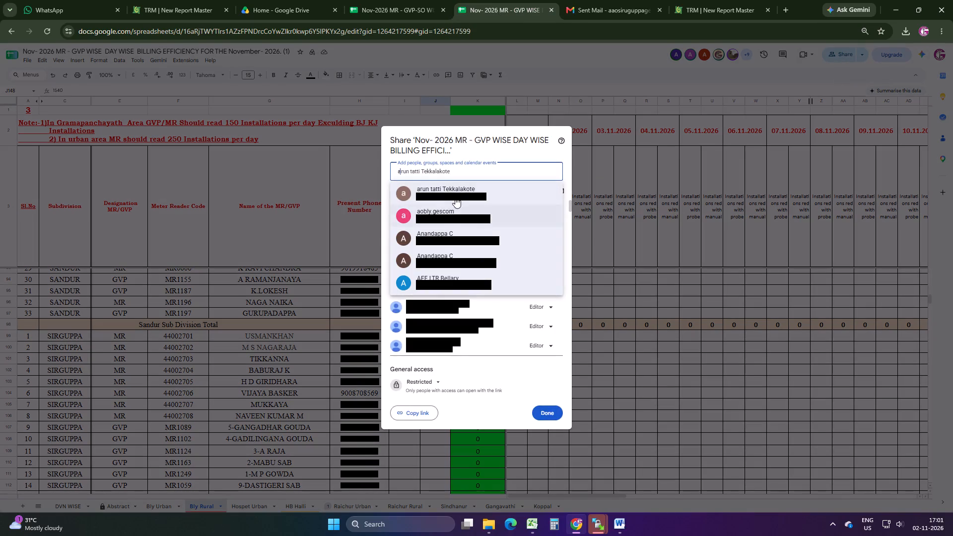
click(455, 197)
click(548, 338)
click(396, 0)
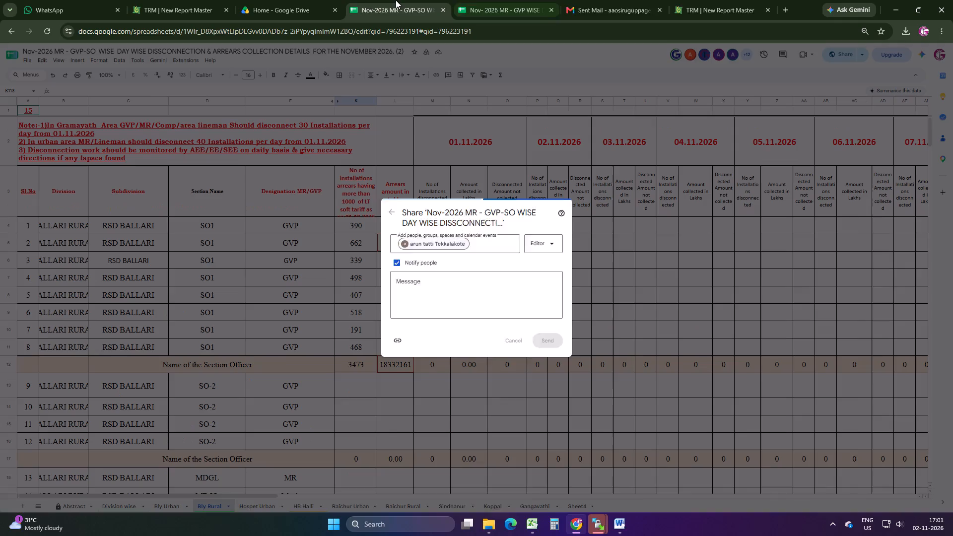
click(486, 4)
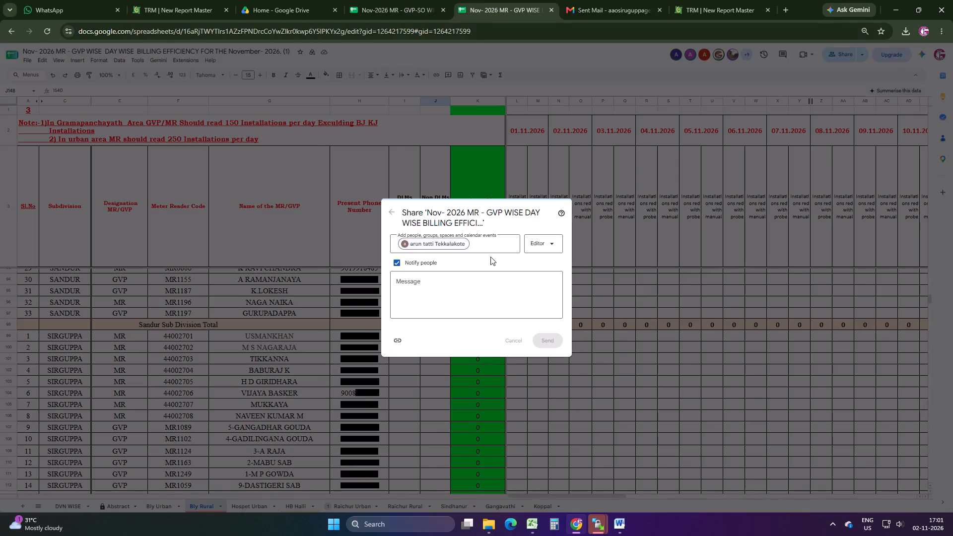
click(507, 412)
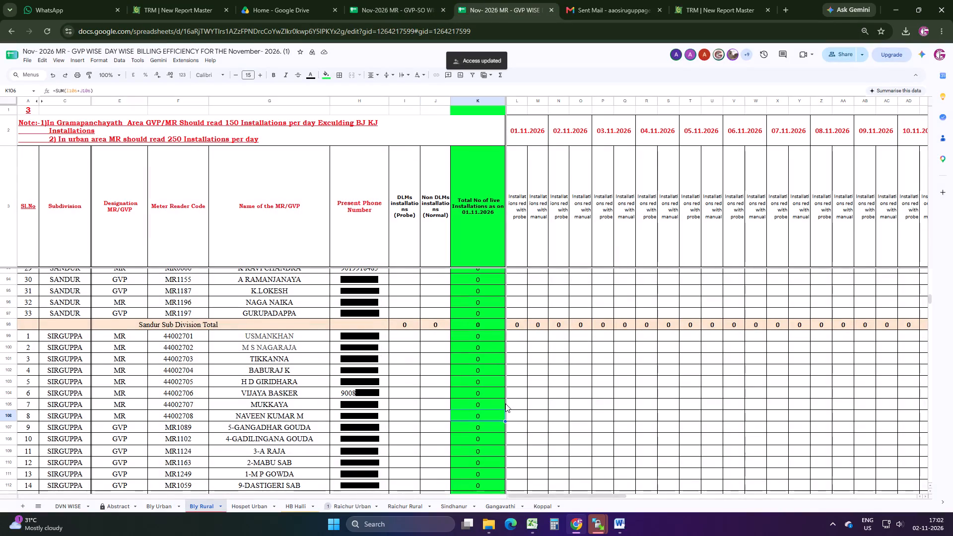
Examine the SIRGUPPA rows' DLMS and non-DLMS installation cells and the formula in the total live installations column.
scroll(505, 403, down, 1)
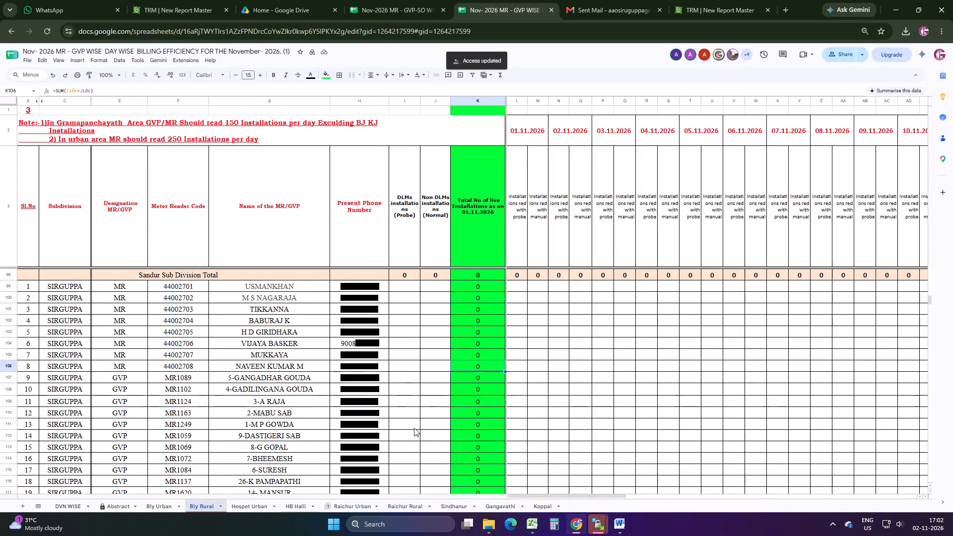
click(414, 428)
click(414, 428)
double_click(414, 428)
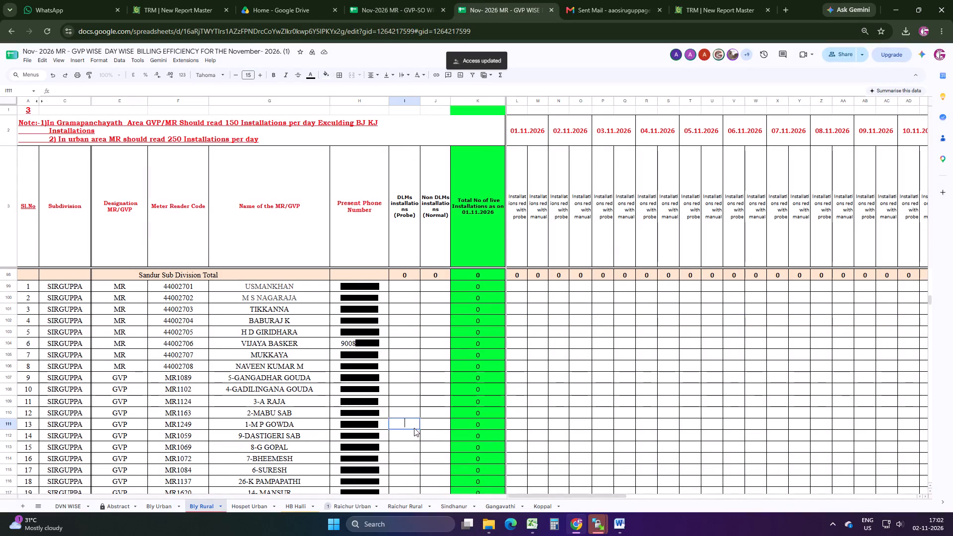
click(416, 441)
click(414, 423)
double_click(421, 423)
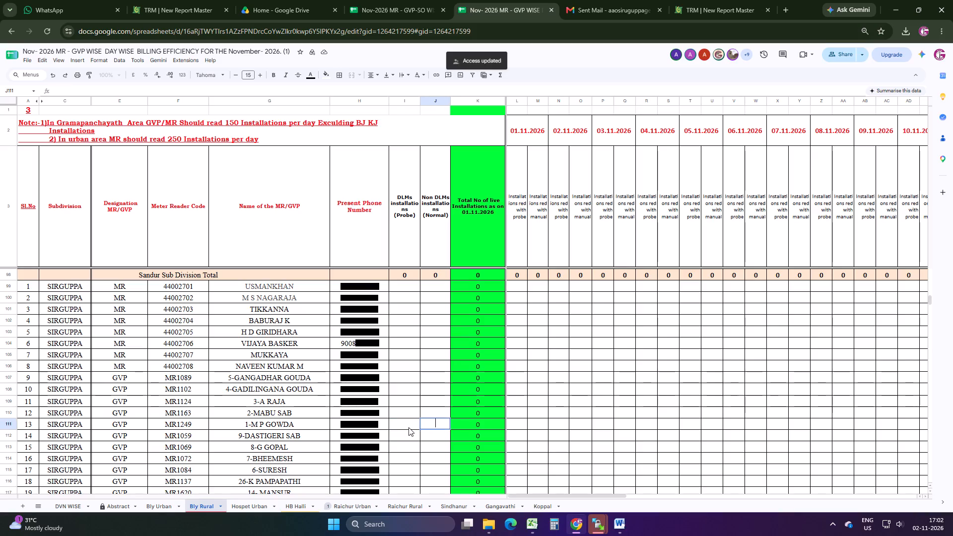
double_click(408, 427)
click(409, 446)
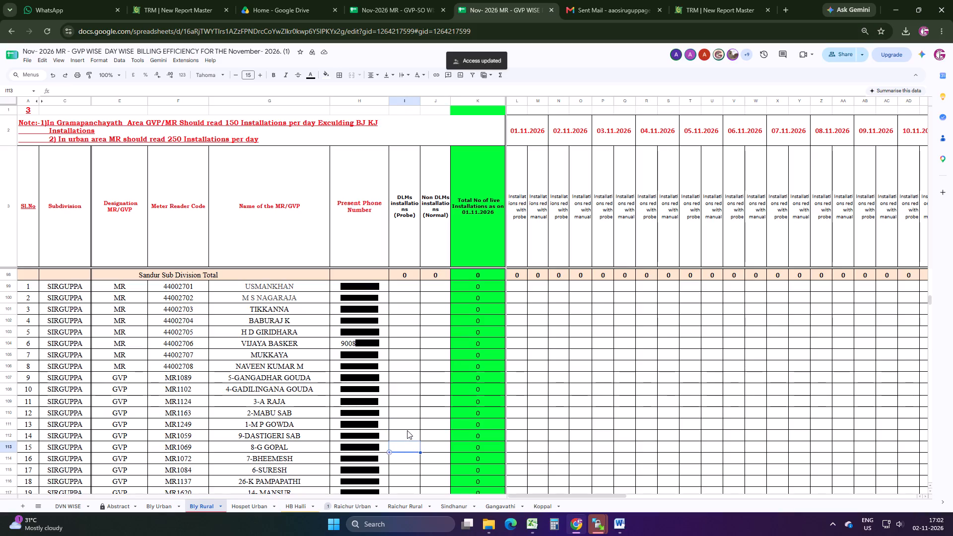
scroll(407, 430, down, 1)
double_click(473, 406)
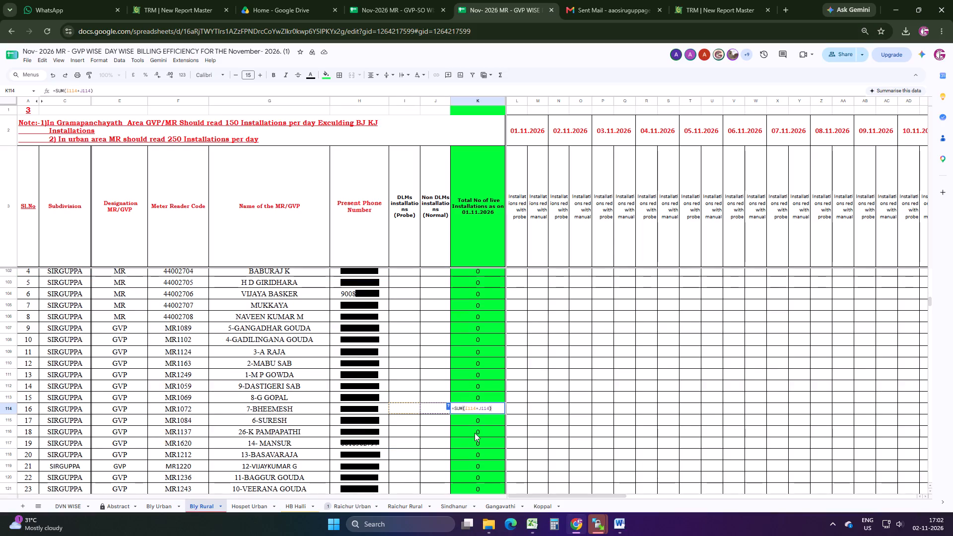
key(Return)
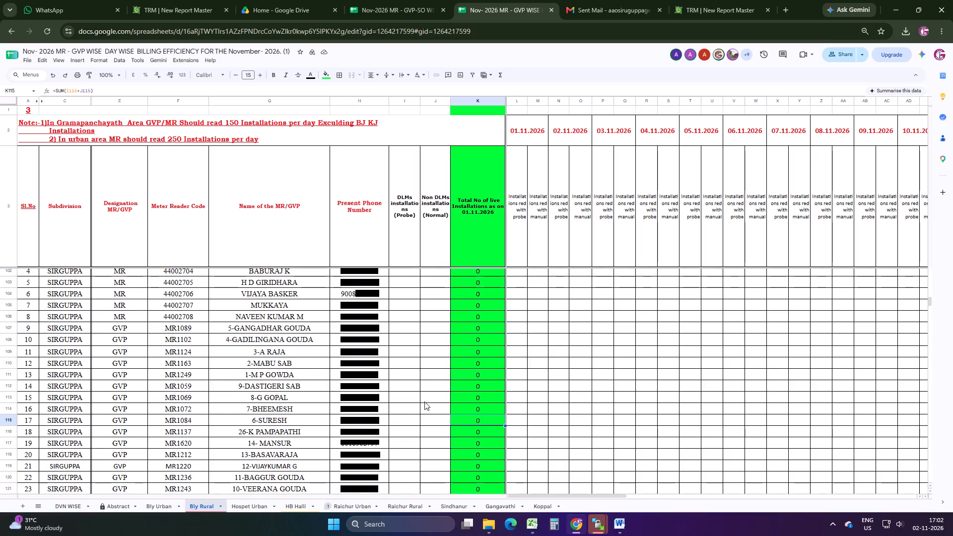
click(414, 419)
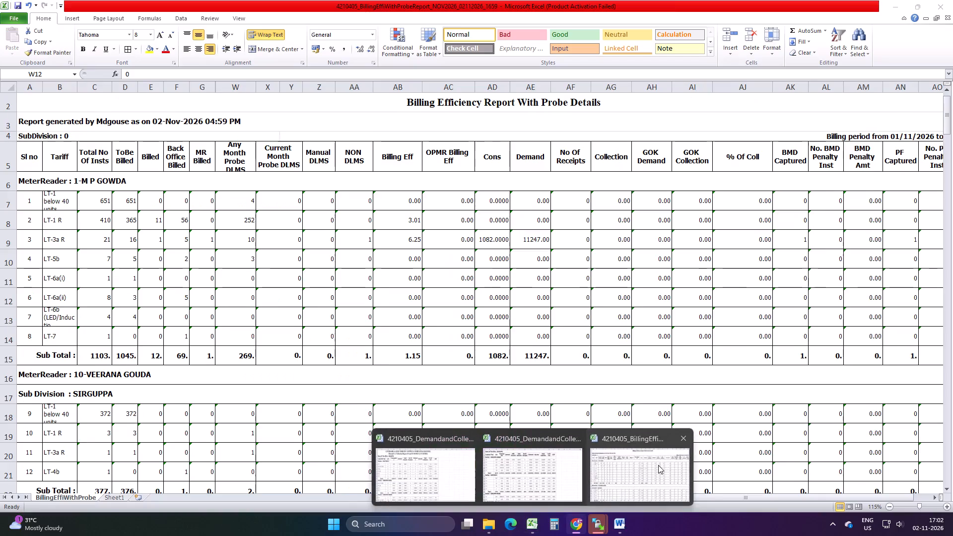
Switch to the BillingEffiWithProbe workbook in Excel and review each SIRGUPPA meter reader's probe DLMS, manual and non-DLMS figures and sub totals.
click(658, 465)
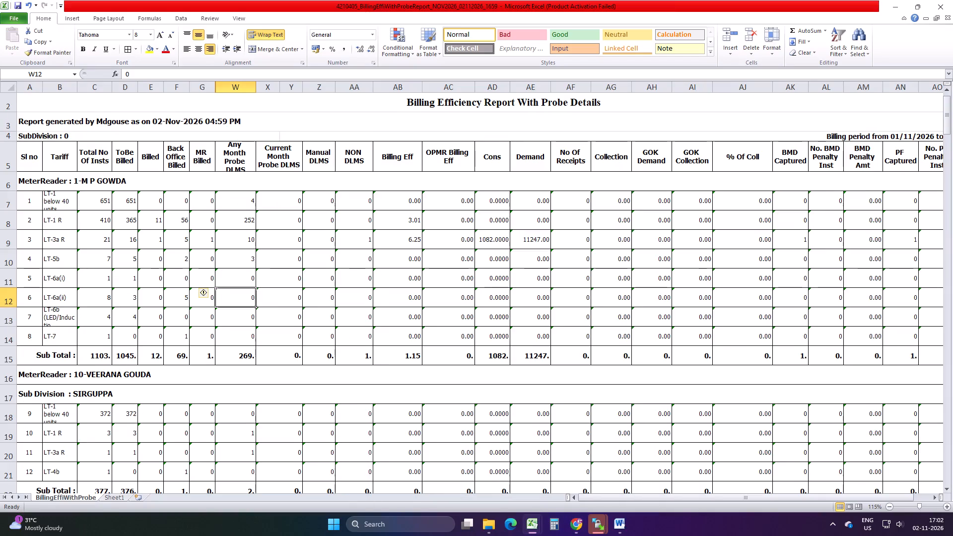
scroll(249, 400, down, 2)
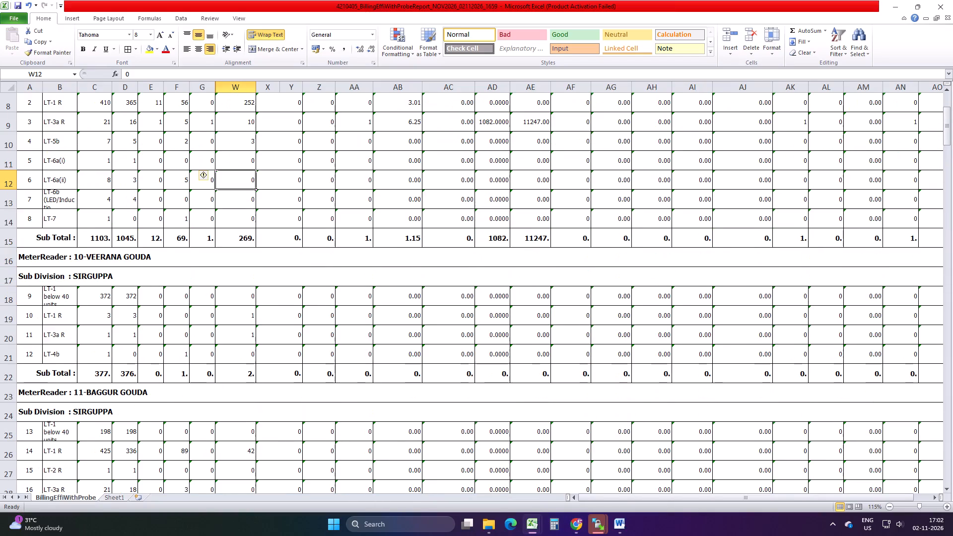
scroll(249, 400, down, 12)
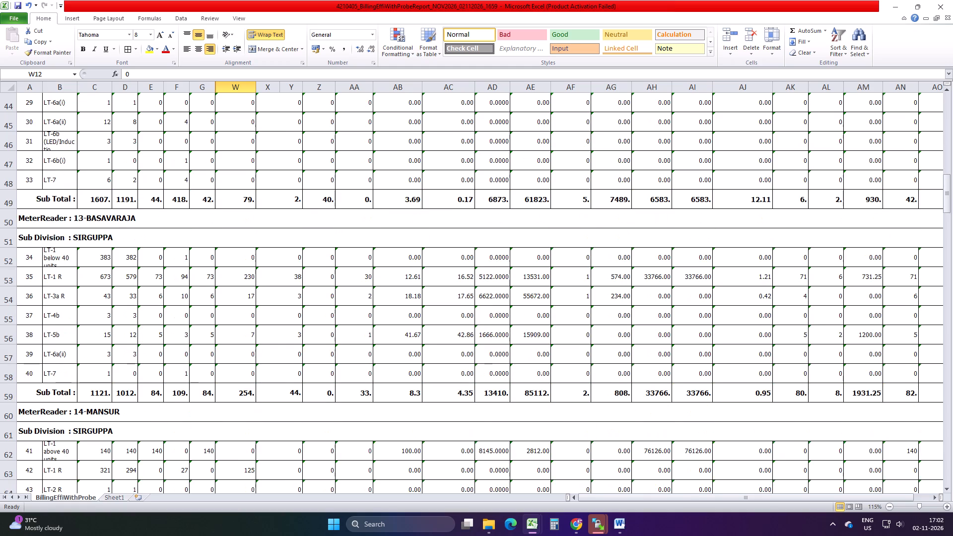
scroll(248, 400, down, 12)
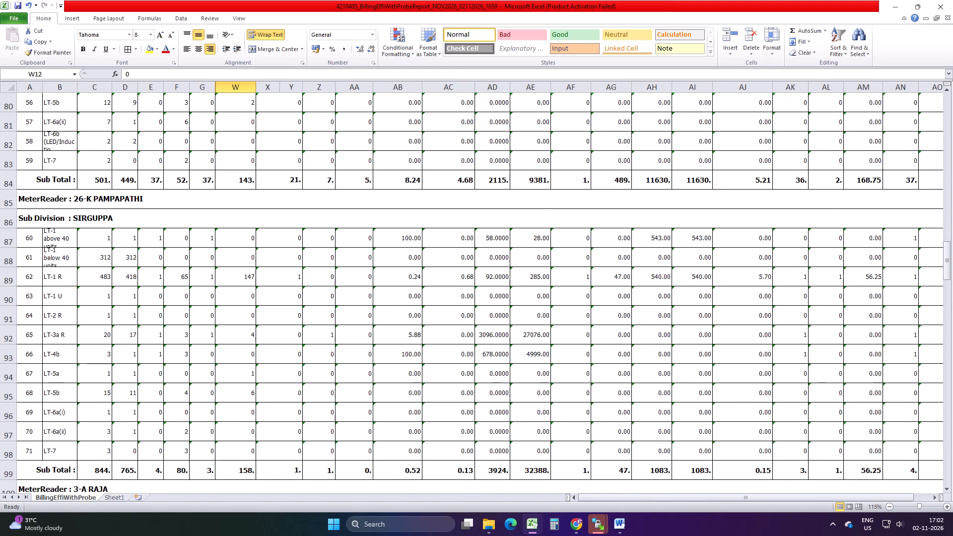
scroll(248, 400, down, 13)
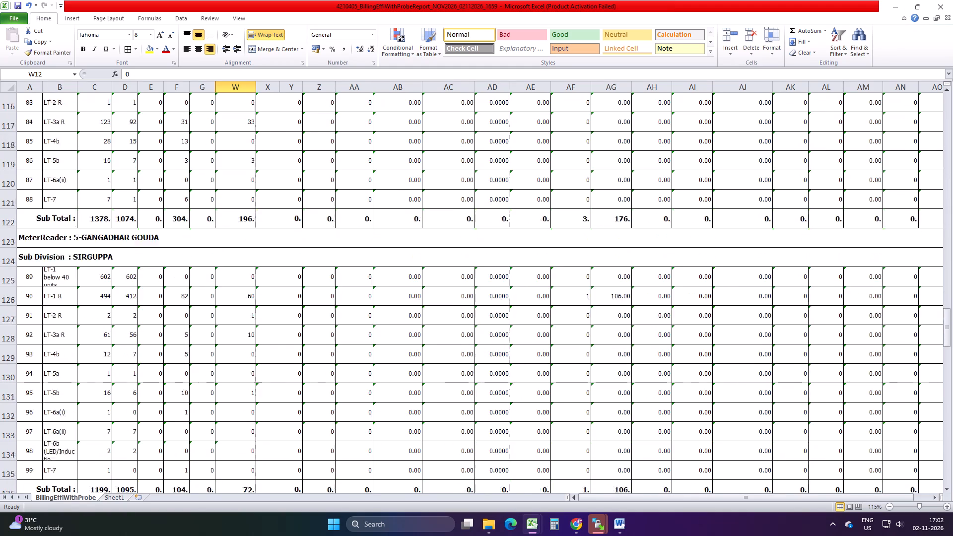
scroll(248, 400, down, 15)
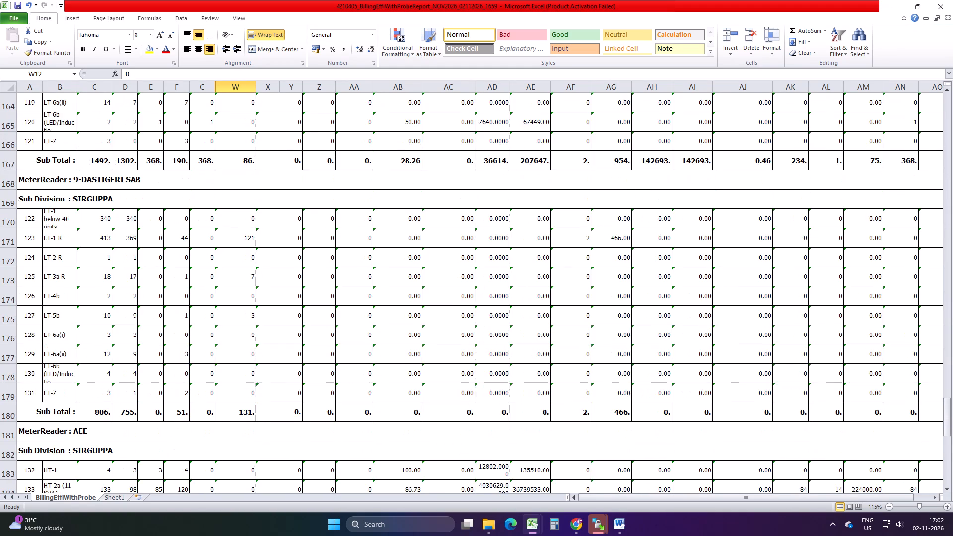
scroll(248, 400, down, 8)
scroll(315, 444, up, 3)
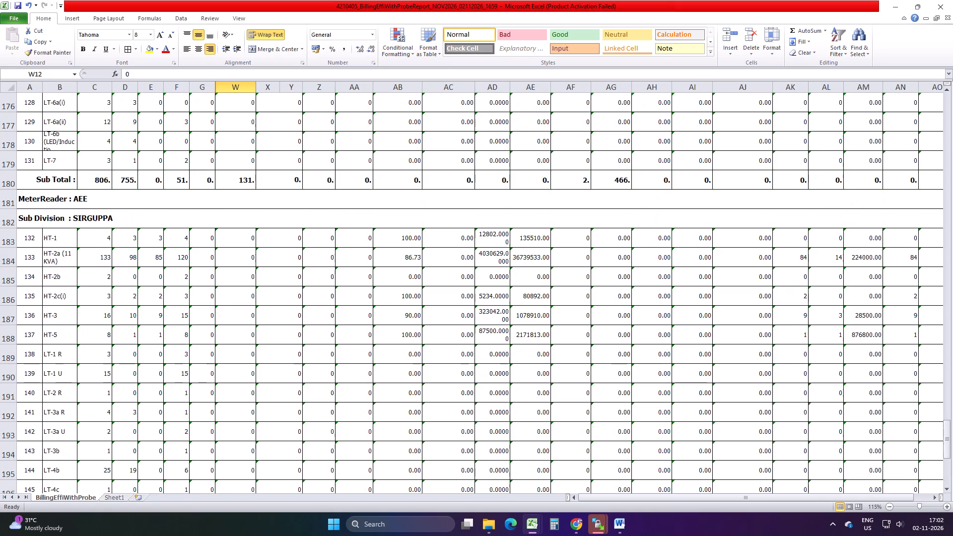
scroll(316, 442, up, 20)
scroll(316, 442, up, 19)
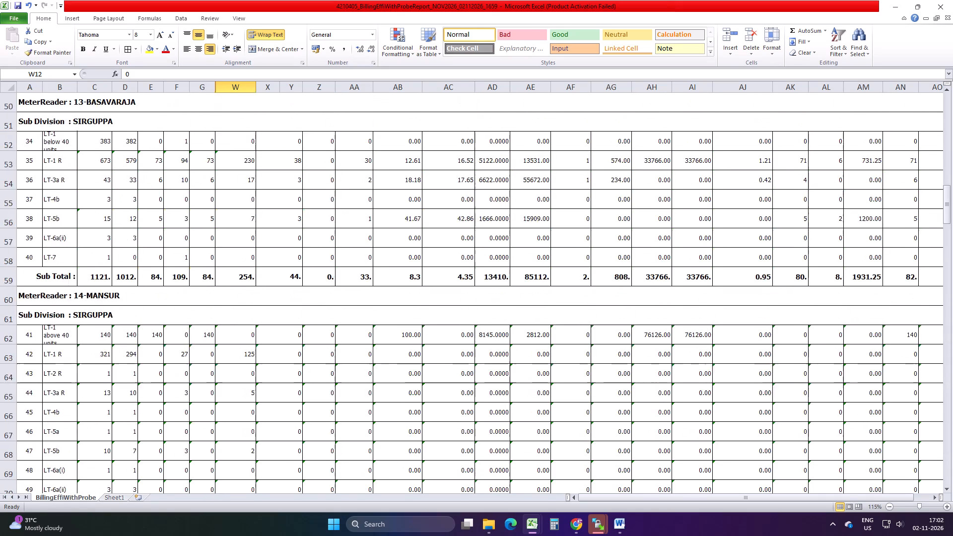
scroll(324, 395, up, 20)
scroll(324, 395, up, 4)
scroll(325, 389, down, 2)
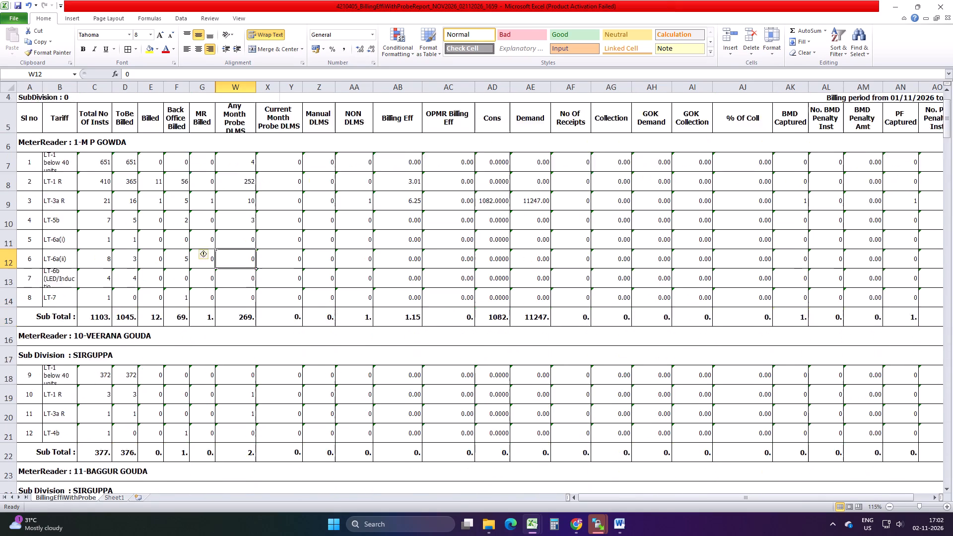
scroll(325, 389, down, 2)
scroll(318, 420, up, 10)
Close the BillingEffiWithProbe workbook without saving its changes.
click(952, 12)
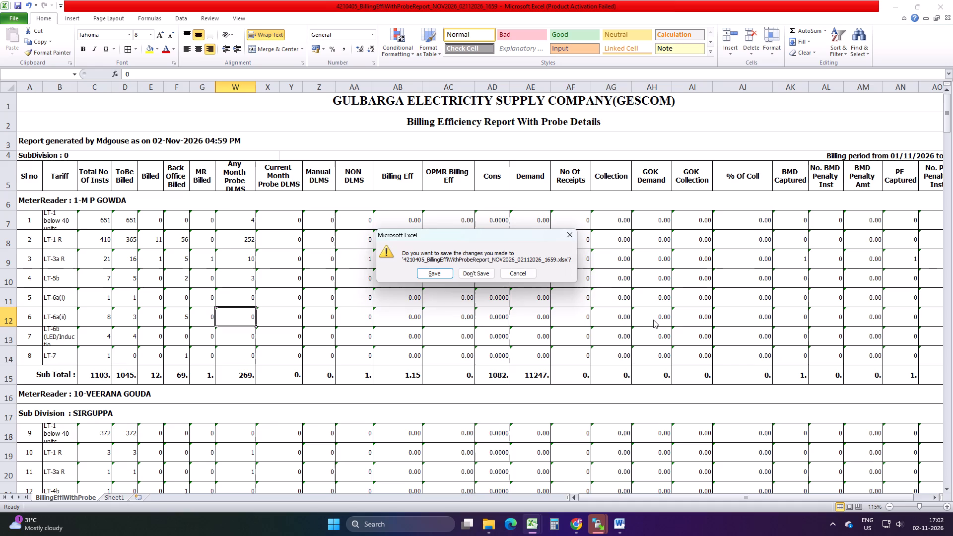
click(479, 274)
Return to the TRM report page in Chrome and generate BillingEffiWithProbeReport for the period 01/10/2026 to 31/10/2026.
click(578, 521)
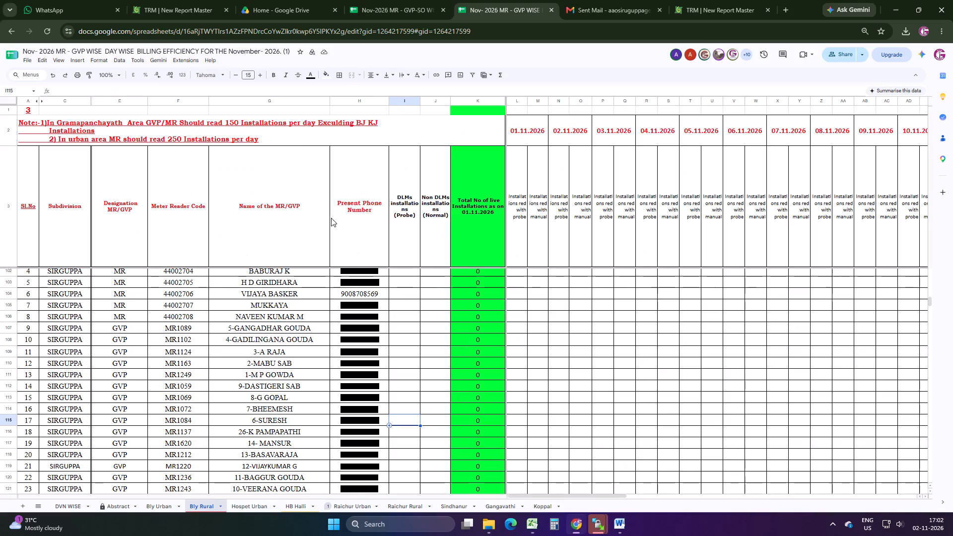
click(195, 0)
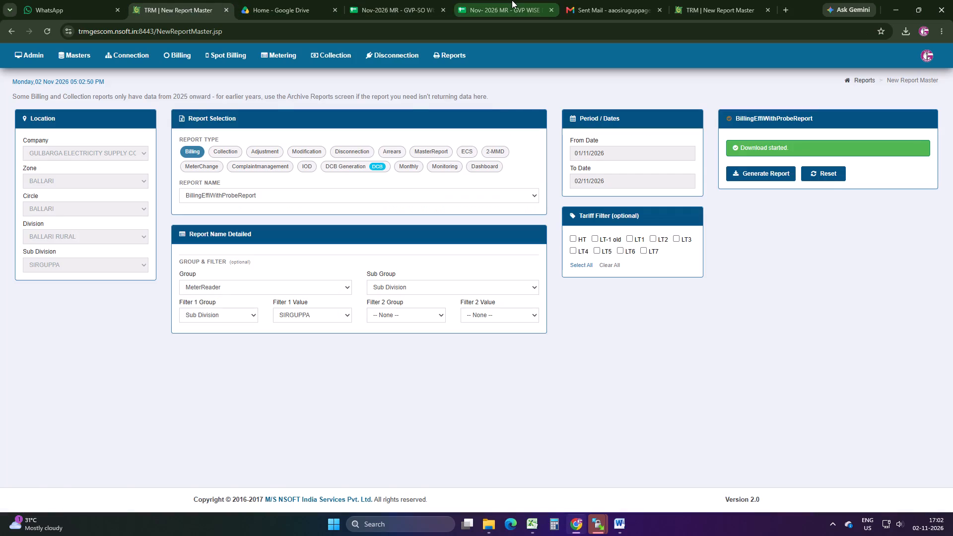
click(512, 0)
click(204, 0)
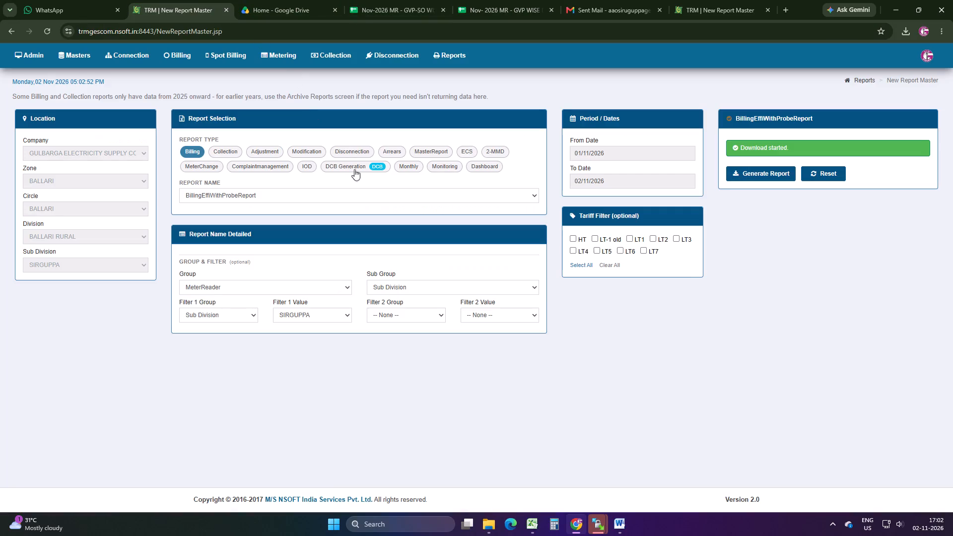
click(590, 153)
click(580, 171)
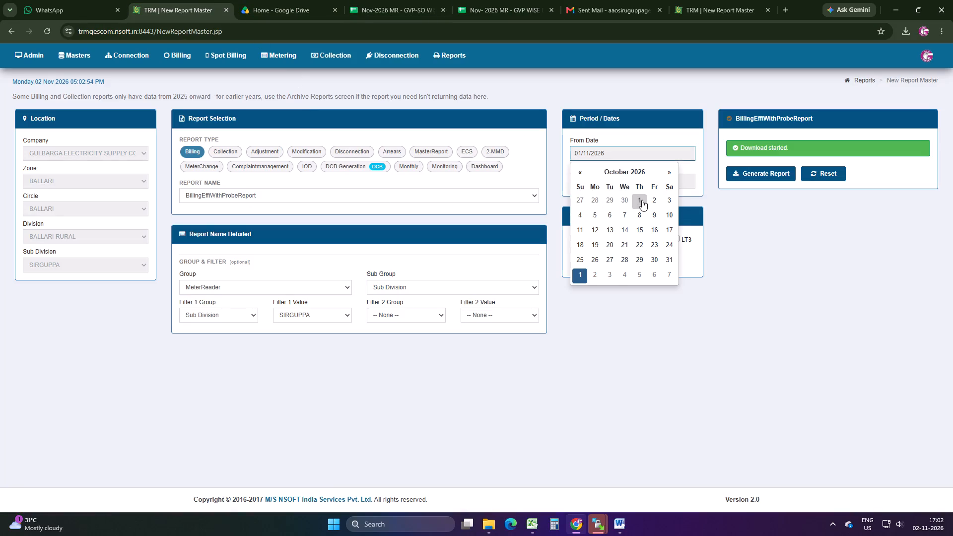
click(642, 200)
click(603, 184)
click(577, 203)
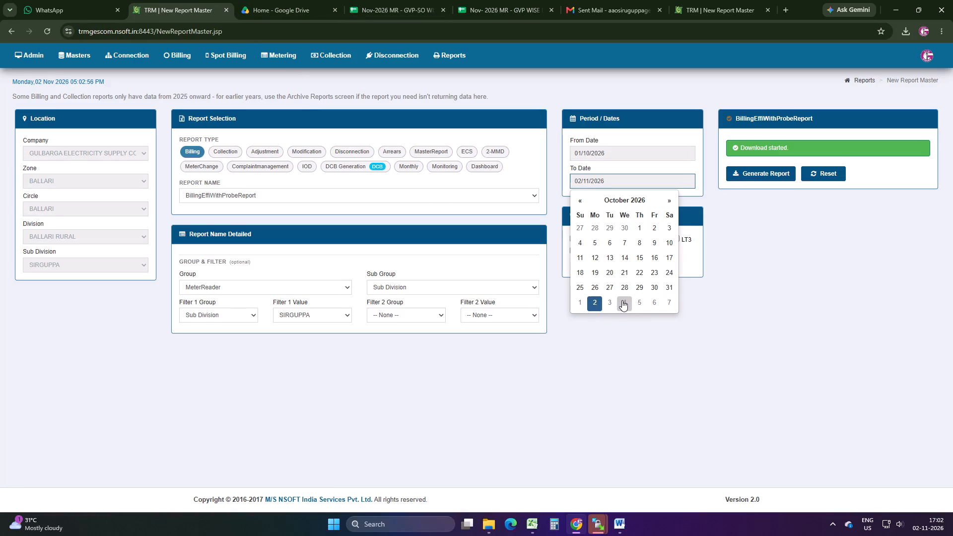
click(666, 289)
click(770, 167)
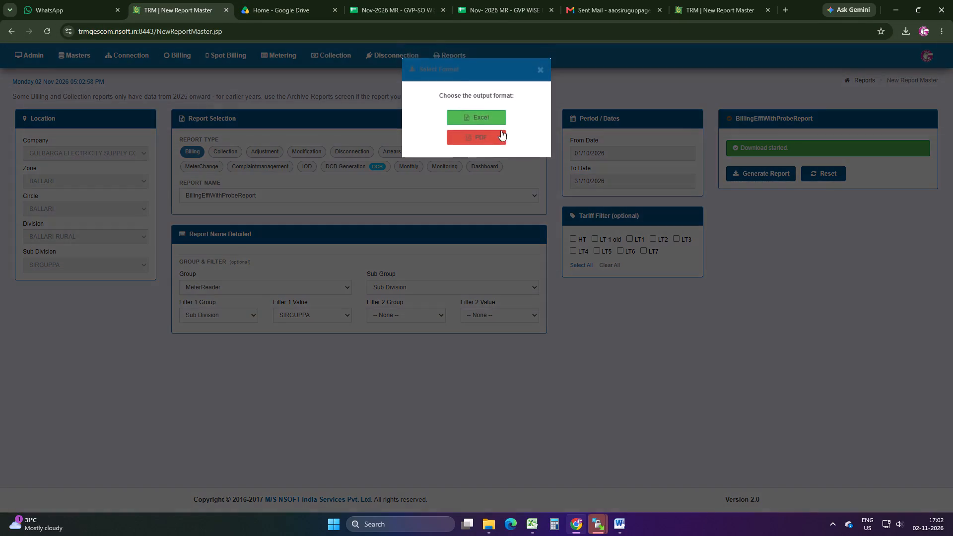
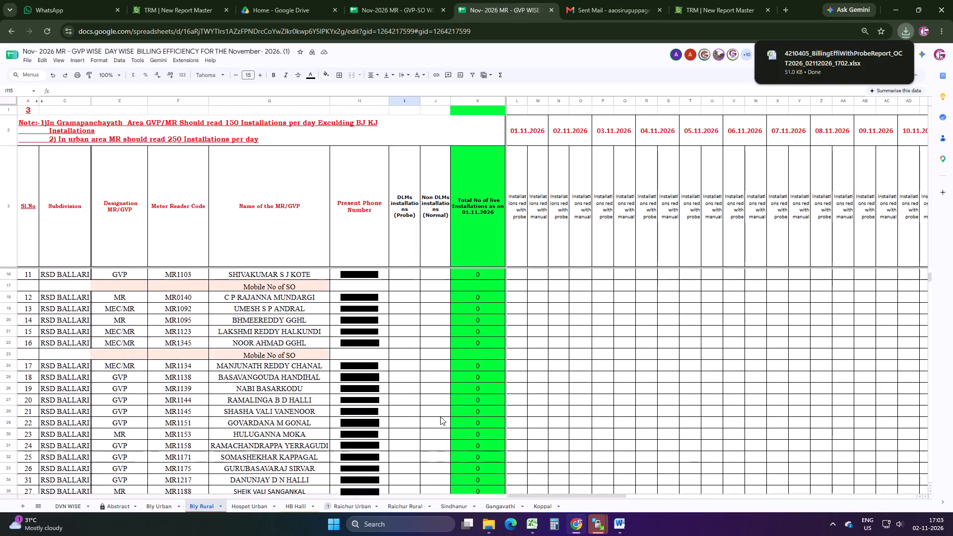
Open the downloaded 4210405_BillingEffiWithProbeReport_OCT2026_02112026_1702 workbook in Excel and enable it for editing.
scroll(440, 416, down, 20)
scroll(440, 416, down, 9)
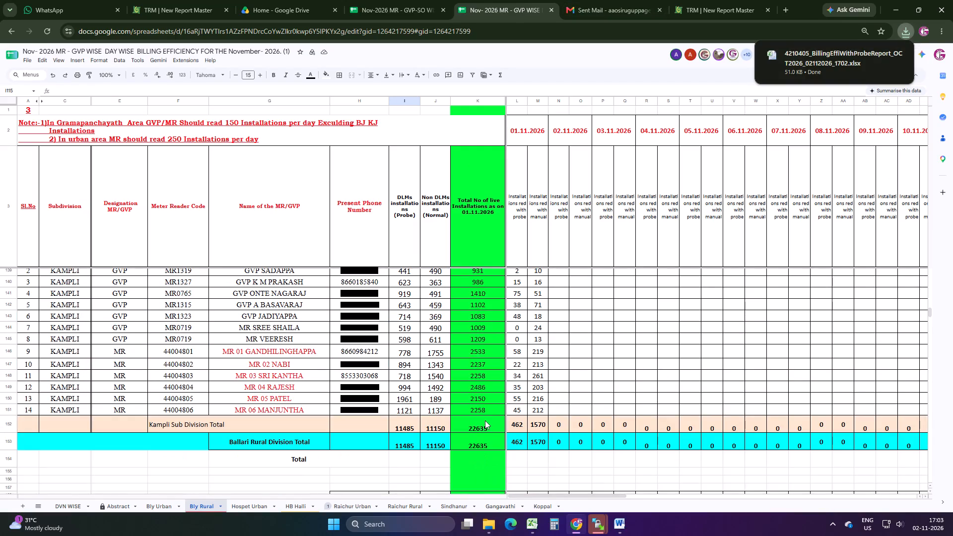
scroll(425, 437, up, 2)
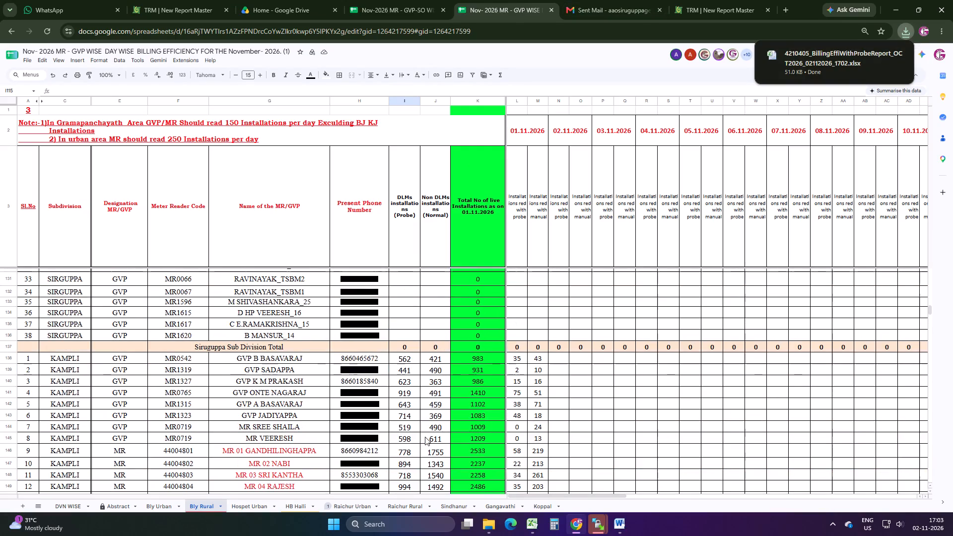
click(812, 65)
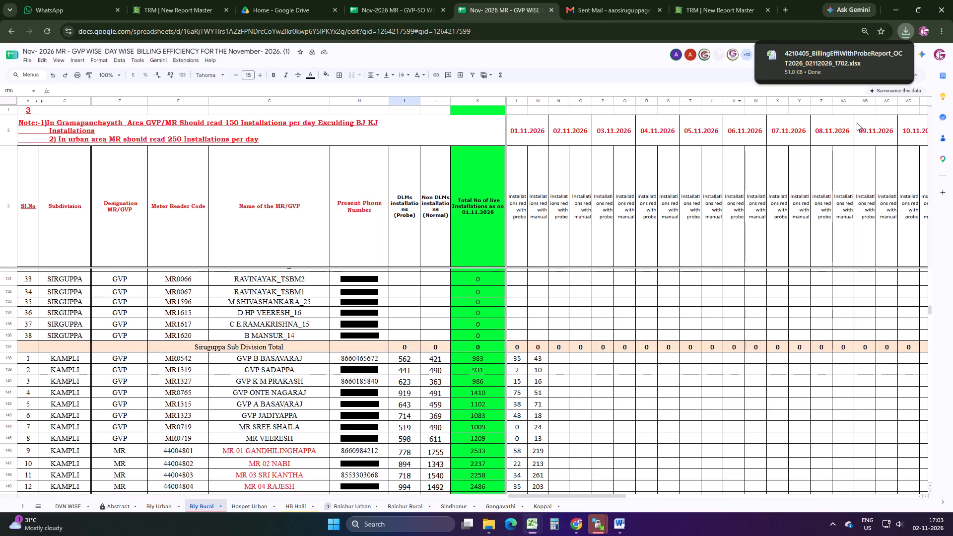
click(838, 74)
click(815, 63)
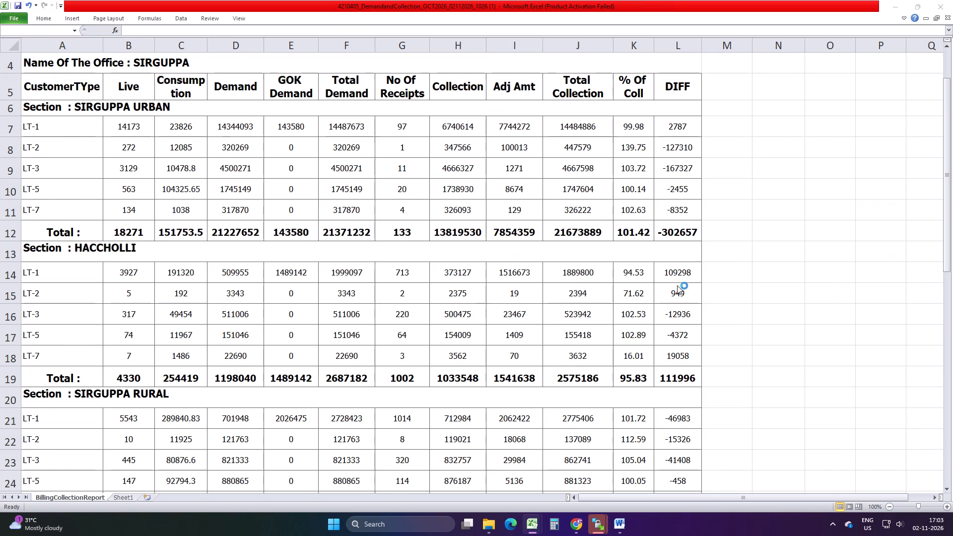
click(324, 36)
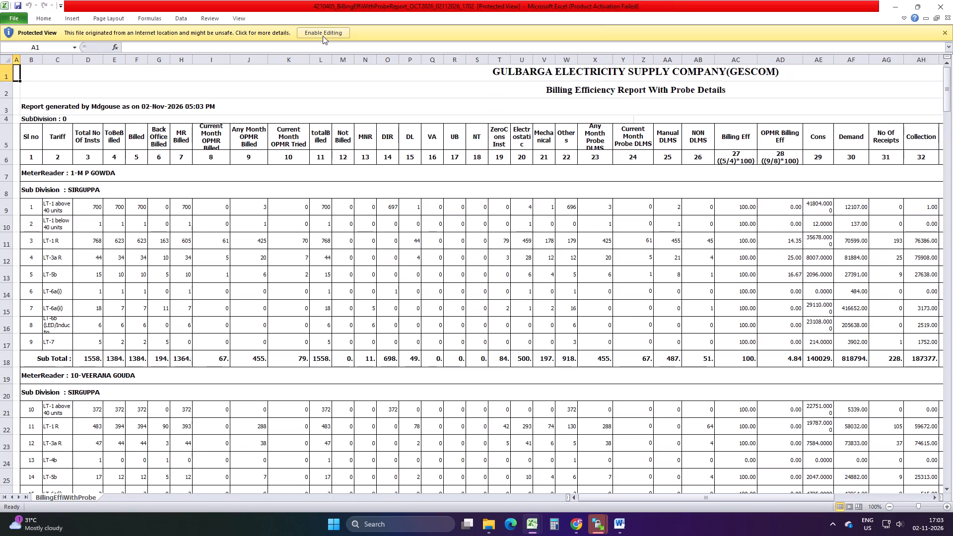
Enable editing of the October 2026 probe report workbook and delete the empty first column.
click(323, 36)
click(383, 367)
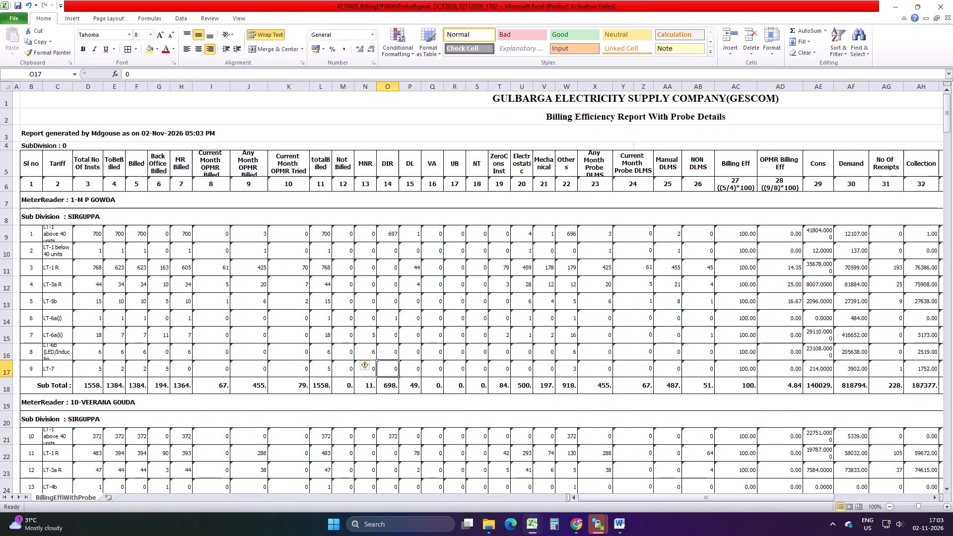
click(258, 197)
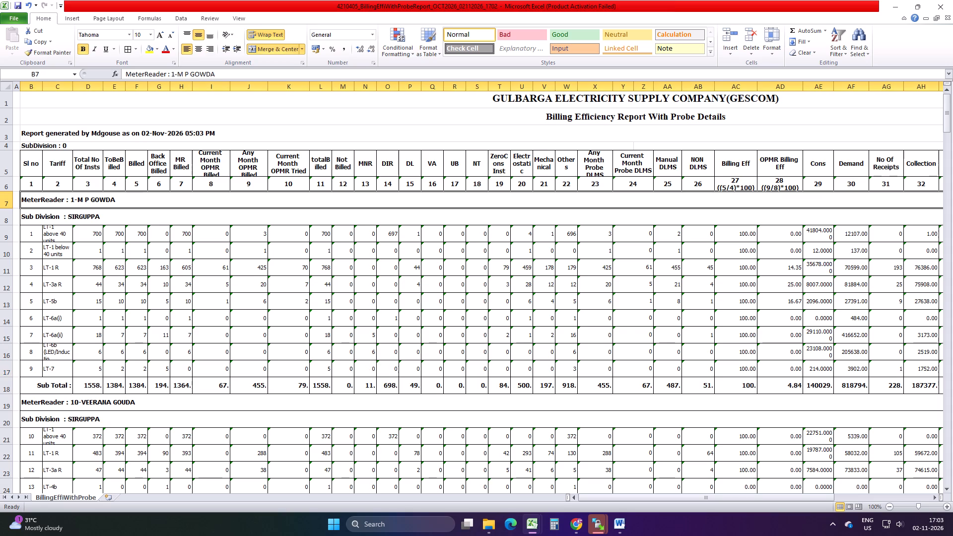
key(Left)
key(Left)
key(ctrl+space)
key(ctrl+minus)
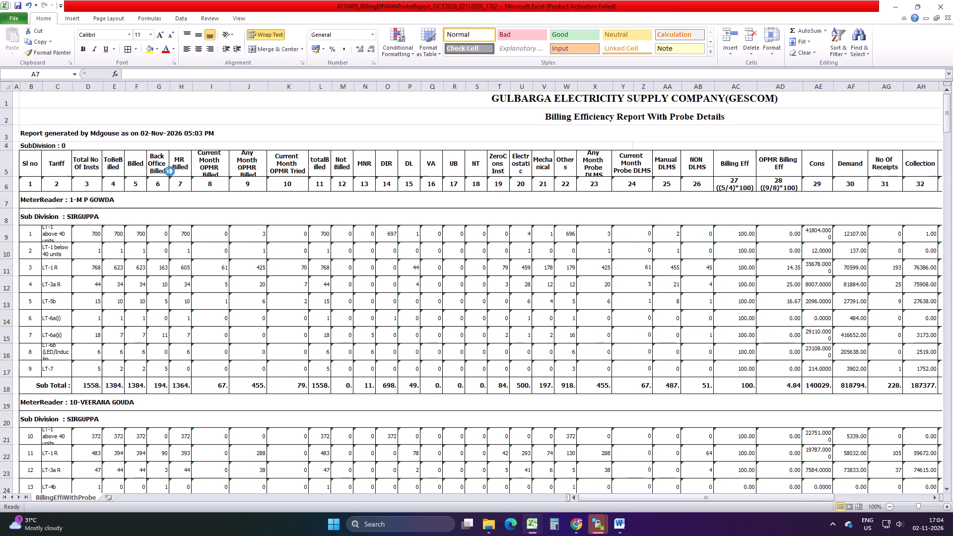
Delete the column-number row directly beneath the report's header row.
key(Up)
key(Down)
key(Up)
key(Up)
key(Up)
key(shift+space)
key(ctrl+minus)
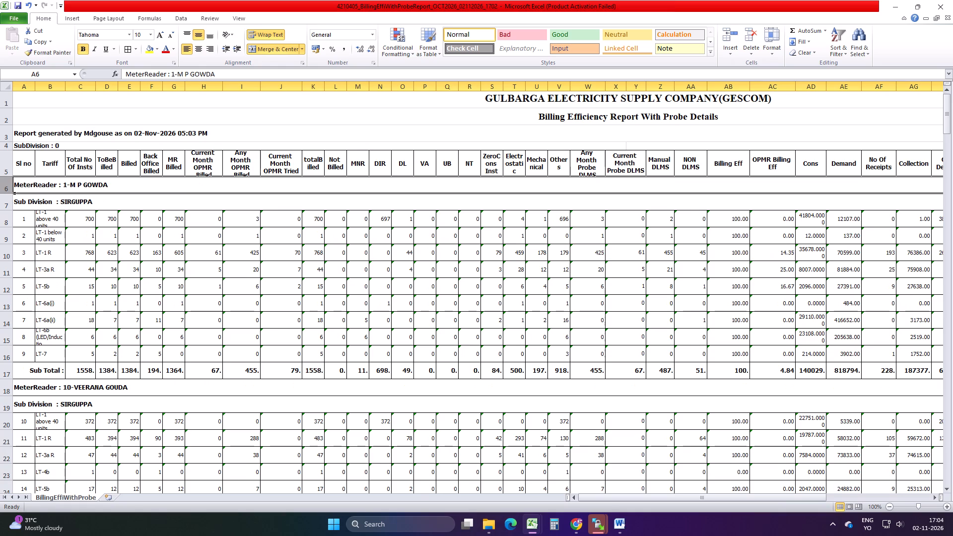
Hide columns K to V, from totalBilled through Others.
click(105, 217)
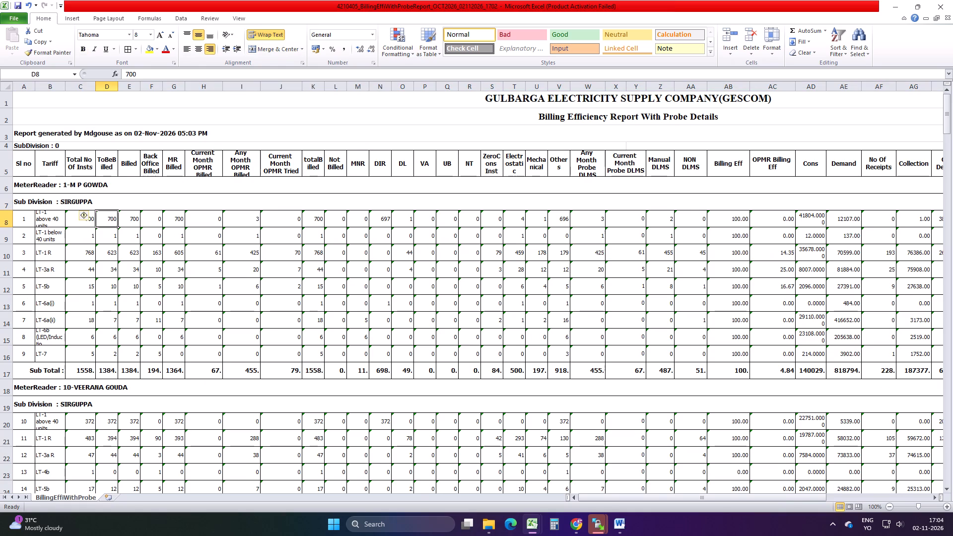
click(291, 85)
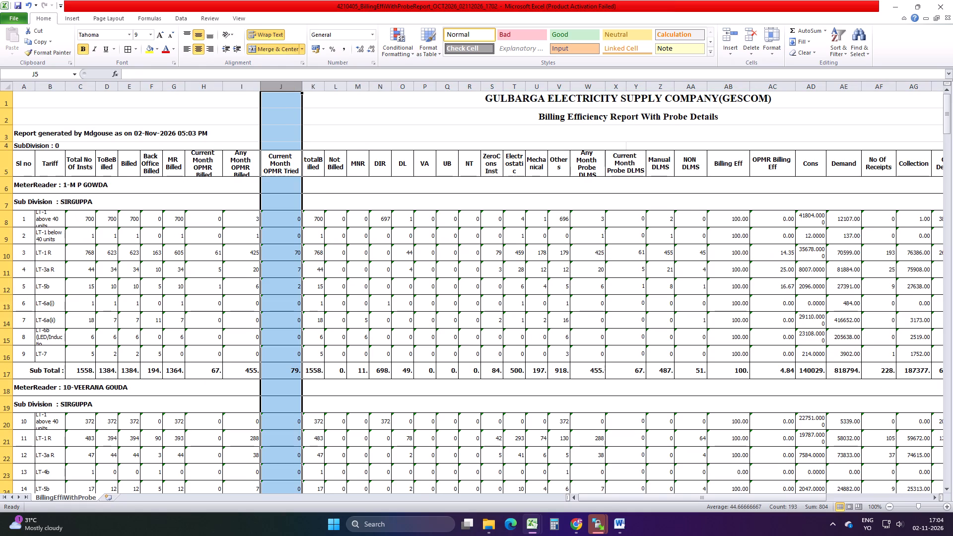
drag(310, 88, 519, 144)
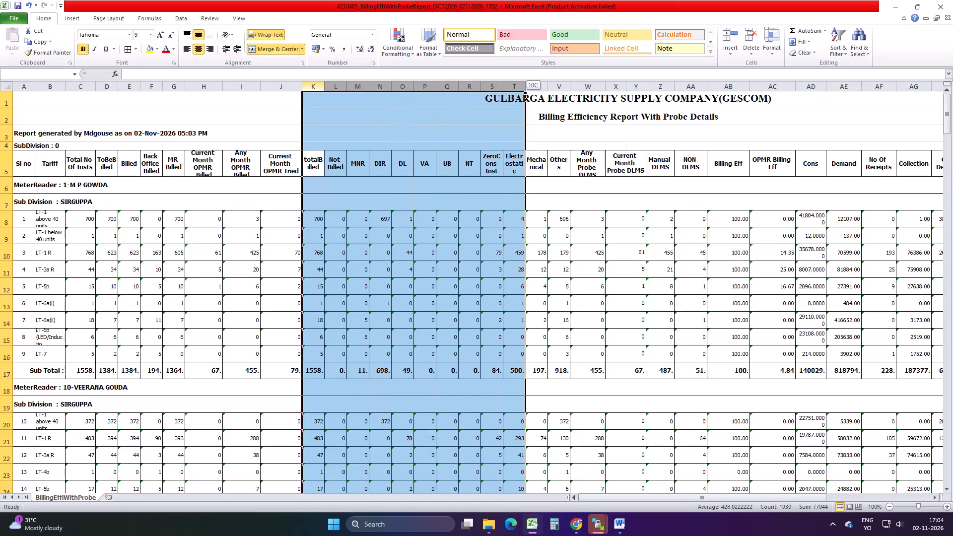
drag(519, 144, 565, 156)
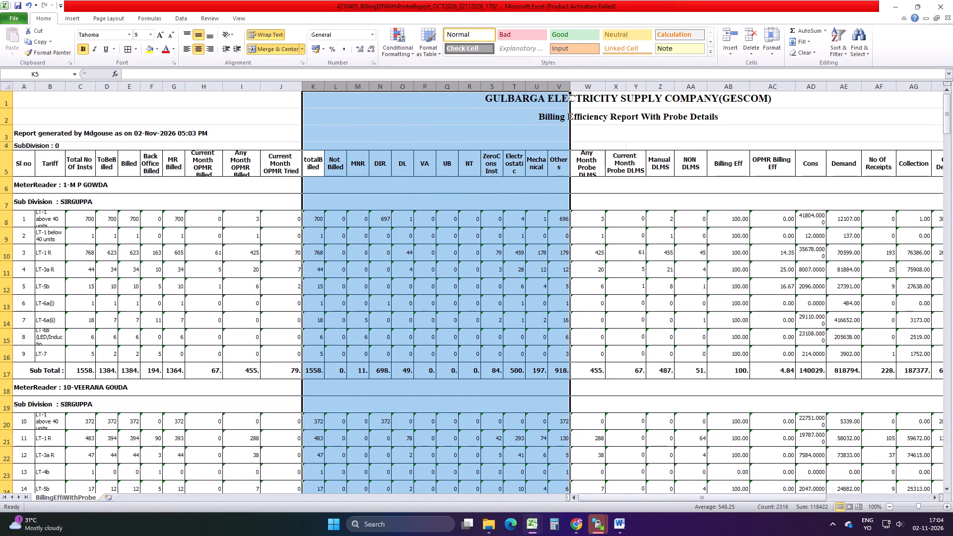
right_click(558, 88)
click(582, 212)
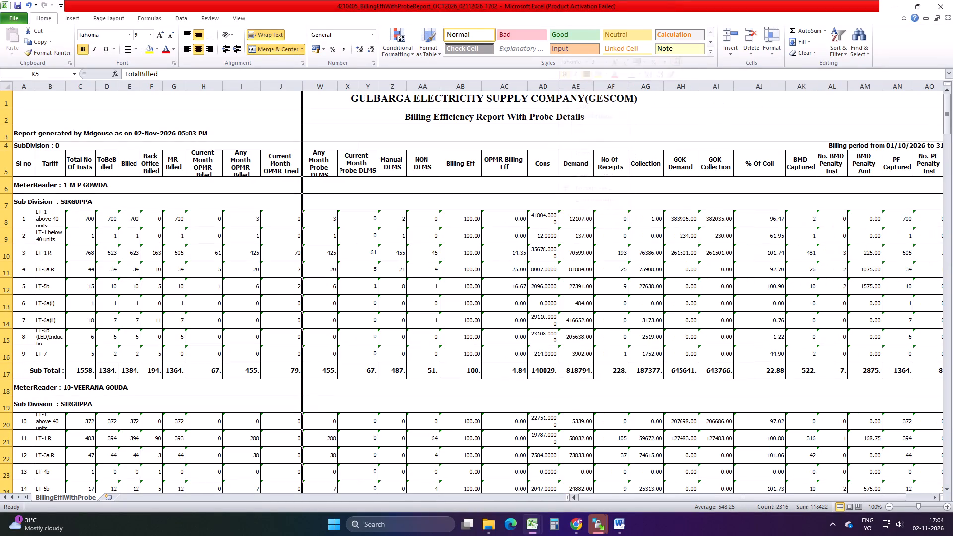
Examine meter reader 1's sub-total figures for billed installations, probe DLMS, manual DLMS and non-DLMS.
click(359, 362)
ctrl+scroll(287, 407, up, 1)
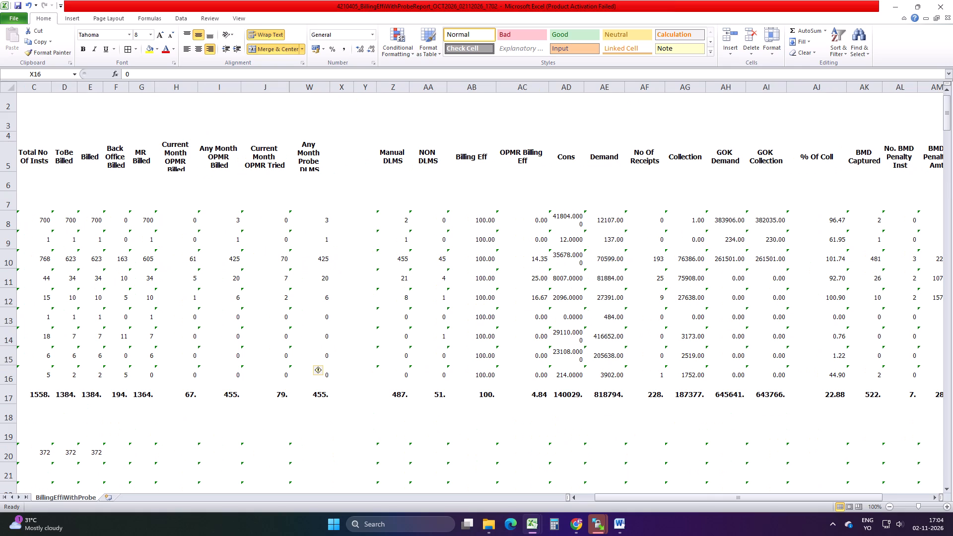
click(393, 402)
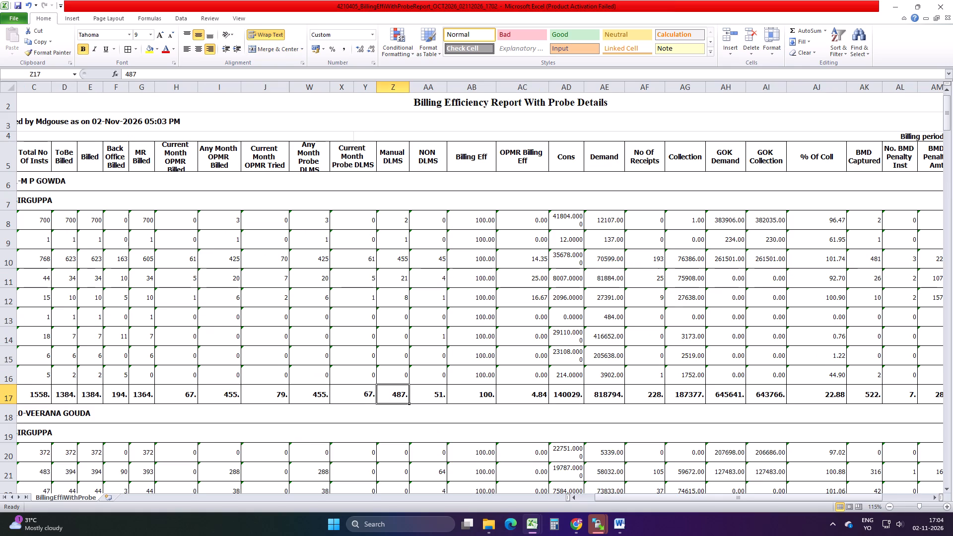
double_click(399, 399)
click(407, 437)
click(409, 397)
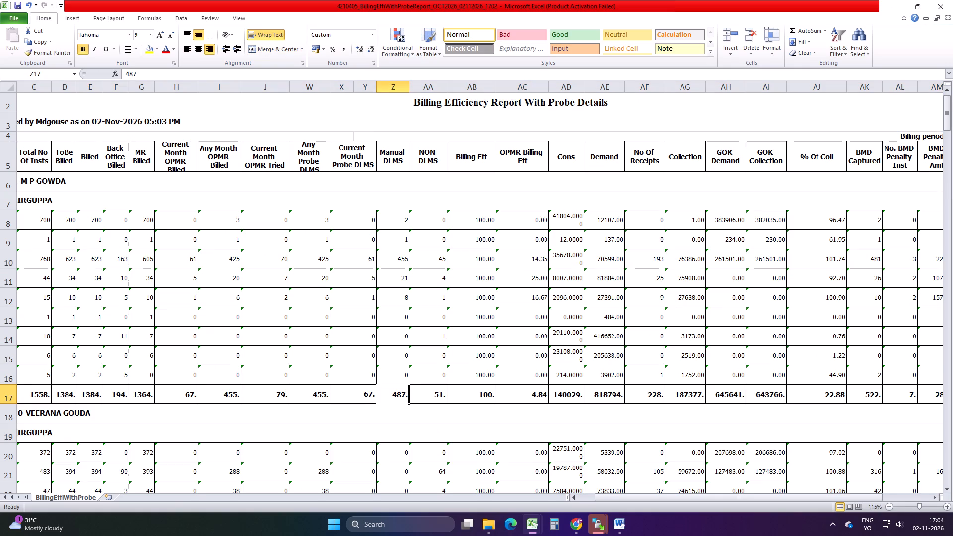
drag(397, 395, 419, 392)
click(416, 412)
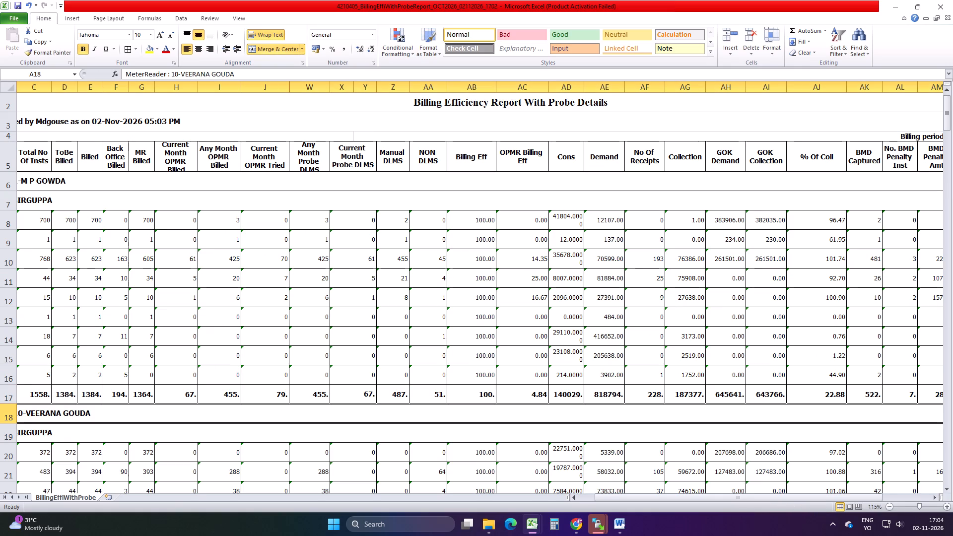
click(375, 398)
drag(615, 494, 611, 494)
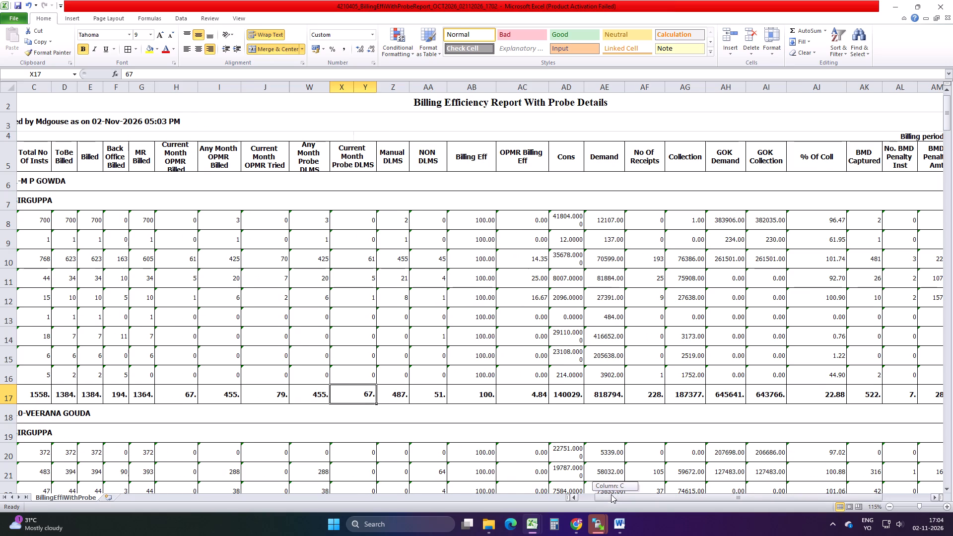
drag(611, 494, 603, 495)
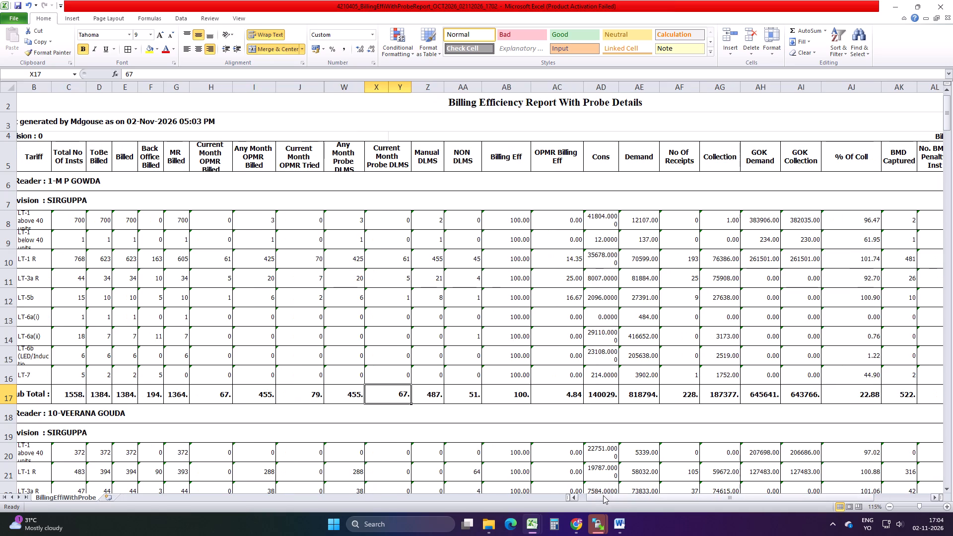
click(120, 399)
double_click(120, 398)
click(184, 420)
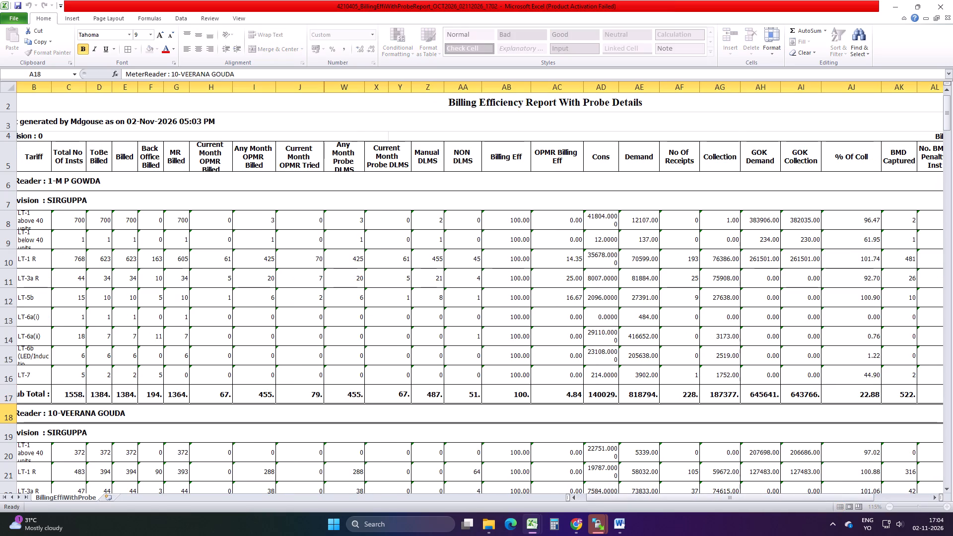
click(400, 227)
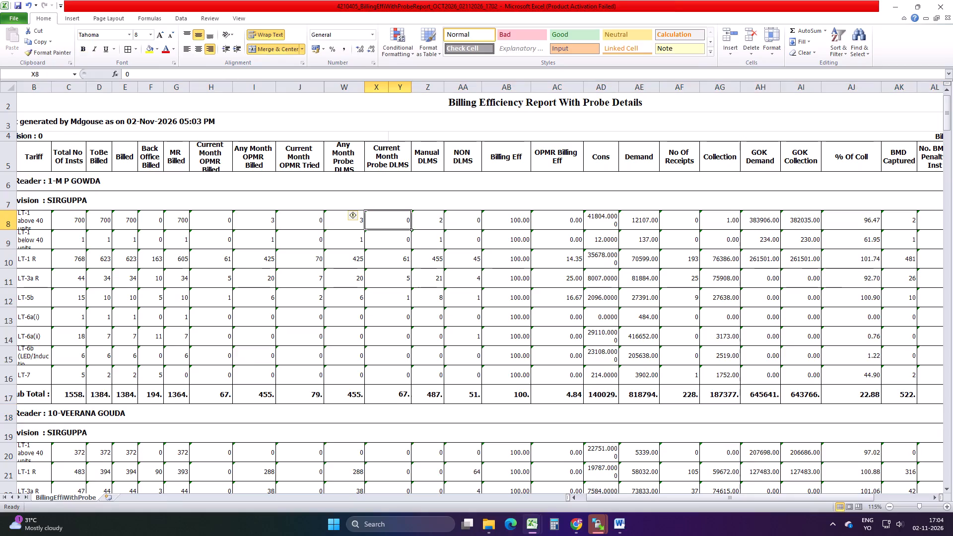
click(41, 213)
Convert the text-stored figures from cell C8 to the end of the report into numbers.
click(77, 221)
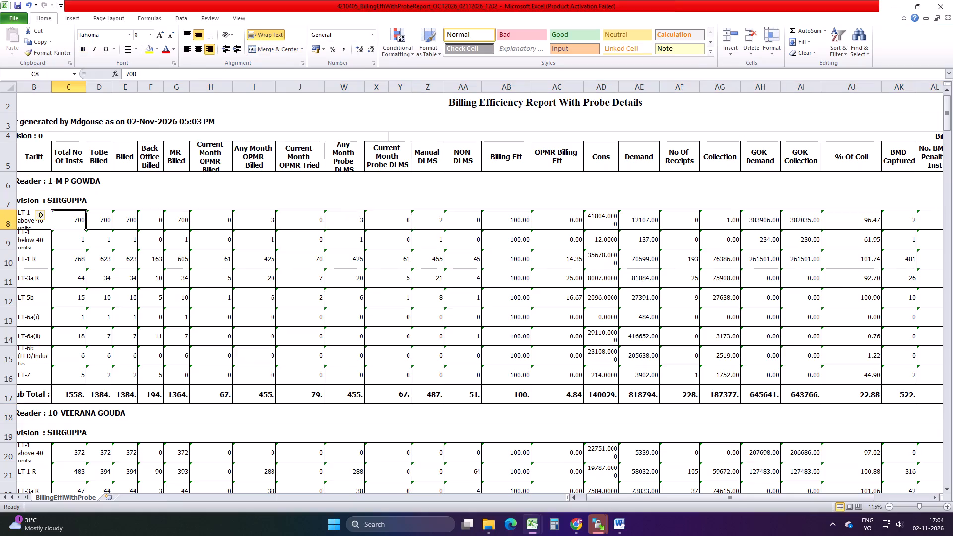
key(ctrl+shift+End)
ctrl+scroll(221, 237, down, 5)
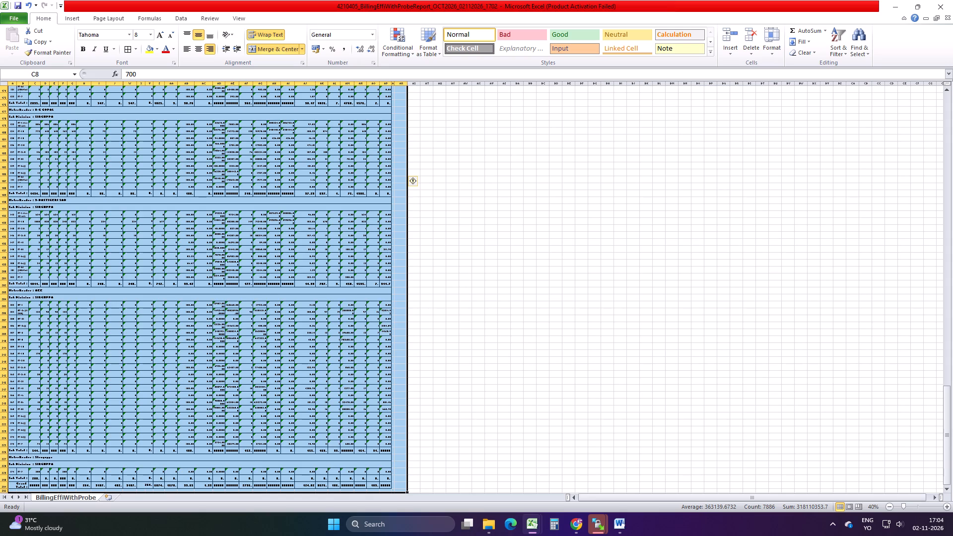
click(410, 185)
click(423, 203)
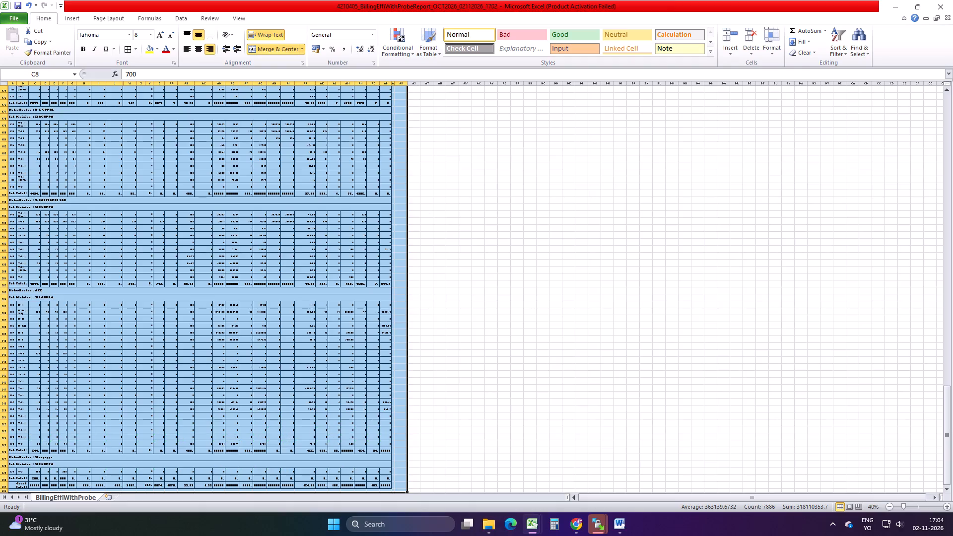
Delete the LT-1 above 40 units and LT-1 below 40 units rows under meter reader 1.
ctrl+scroll(398, 386, up, 5)
drag(641, 499, 538, 502)
scroll(360, 452, up, 5)
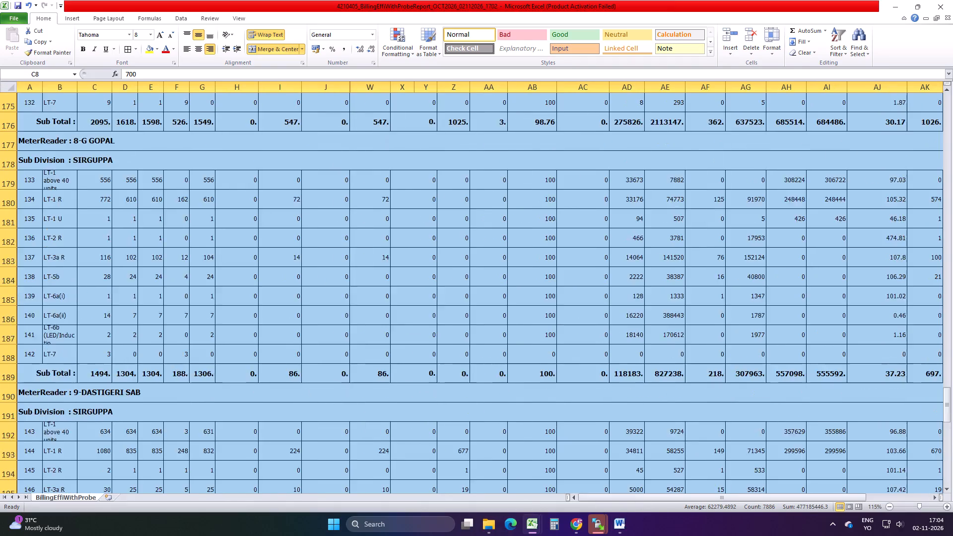
scroll(360, 452, up, 20)
scroll(360, 452, up, 20)
scroll(360, 452, up, 8)
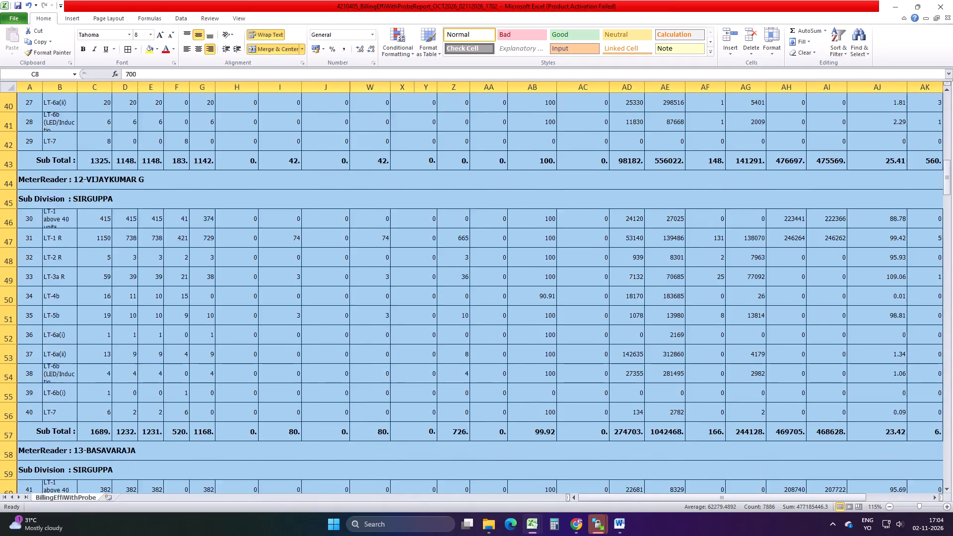
scroll(71, 427, up, 19)
click(68, 260)
click(81, 237)
key(shift+space)
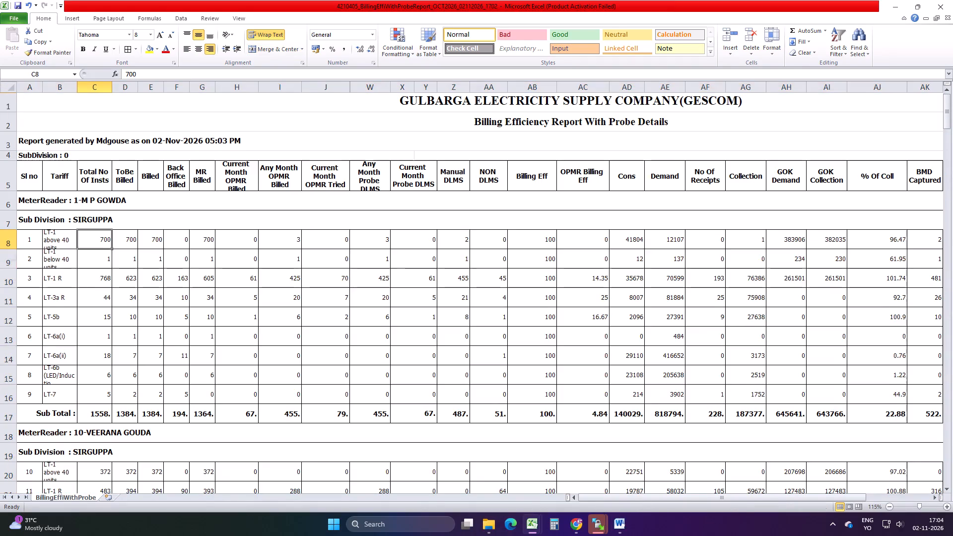
key(shift+Down)
key(ctrl+minus)
Delete the LT-6a(i), LT-6a(ii) and LT-6b rows under meter reader 1.
key(Down)
key(Down)
key(Down)
key(Down)
key(Up)
key(shift+space)
key(shift+Down)
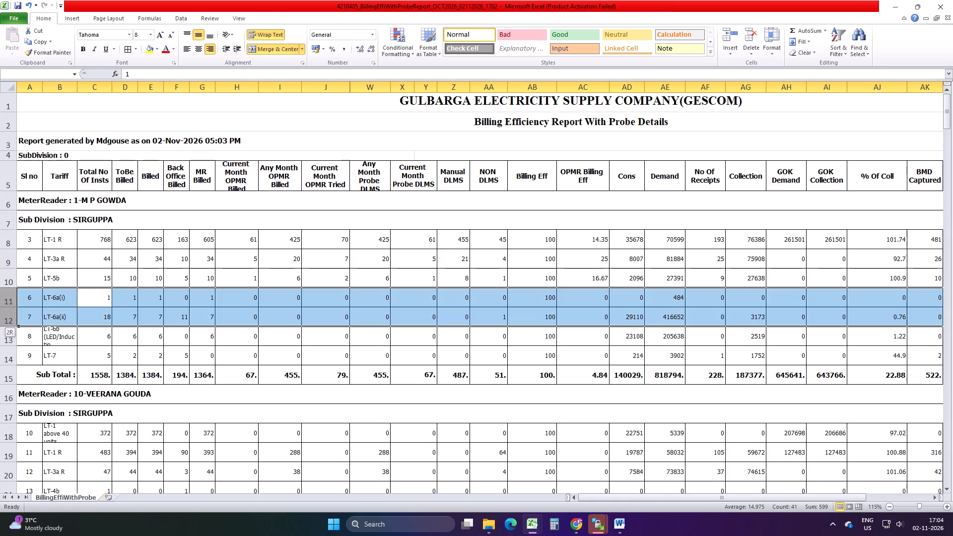
key(shift+Down)
key(ctrl+minus)
Delete the LT-1 above 40 units row under meter reader 10.
key(Down)
key(Down)
key(Down)
key(Down)
key(shift+space)
key(ctrl+minus)
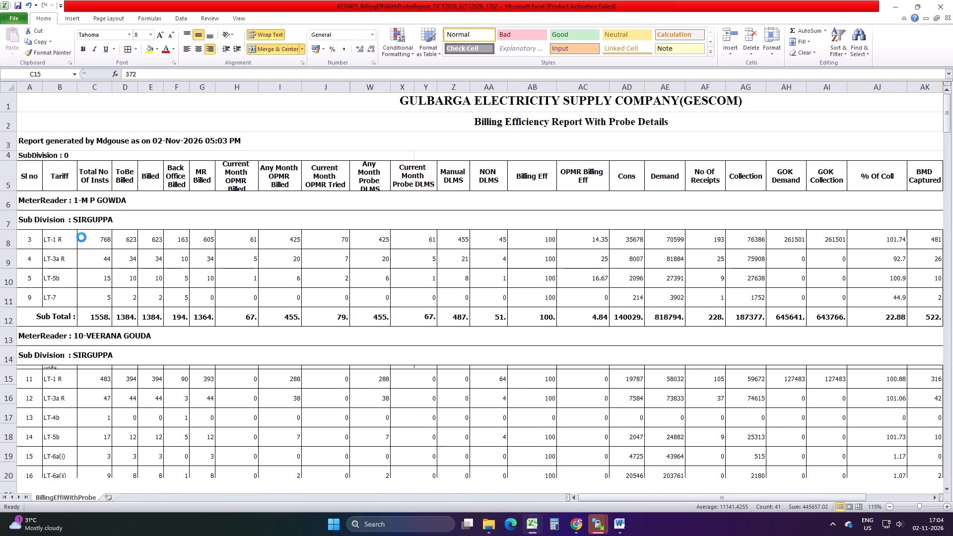
Delete the LT-4b row under meter reader 10.
key(Down)
key(Down)
key(Down)
key(Down)
key(Down)
key(Down)
key(Down)
key(Up)
key(Up)
key(Up)
key(Up)
key(Up)
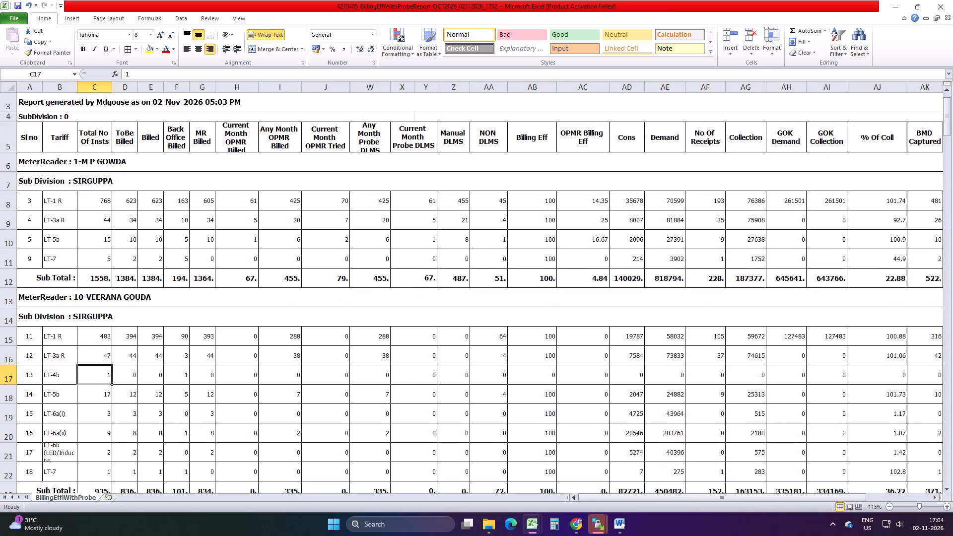
key(shift+space)
key(ctrl+minus)
Delete the LT-6a(i), LT-6a(ii) and LT-6b rows under meter reader 10.
key(Down)
key(Down)
key(Up)
key(shift+space)
key(shift+Down)
key(shift+Down)
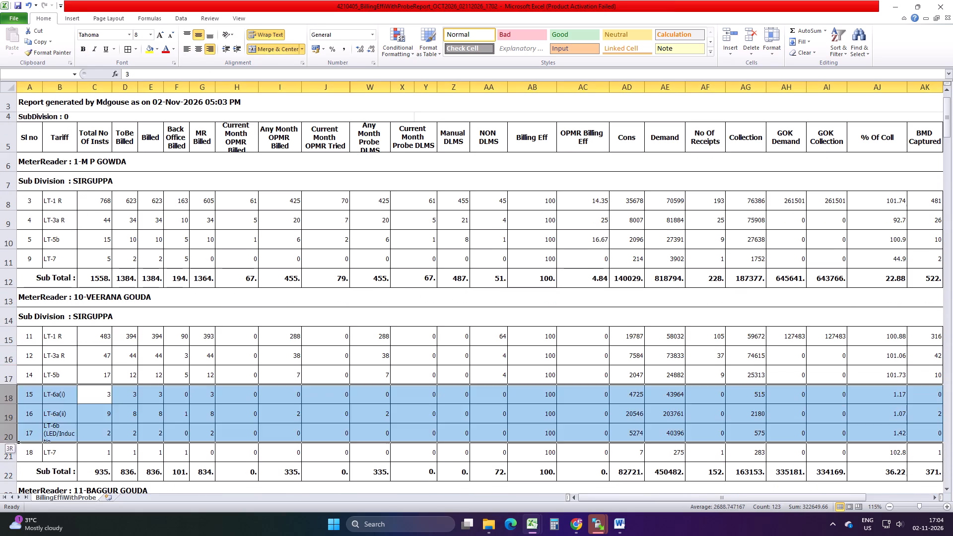
key(ctrl+minus)
Delete the Sub Division row and the LT-1 above 40 units row under meter reader 11.
key(Down)
key(Down)
key(Down)
key(Down)
key(Down)
key(Down)
key(Down)
key(Down)
key(Down)
key(Down)
key(Down)
key(Down)
key(Up)
key(Up)
key(Up)
key(Up)
key(Up)
key(Up)
key(Up)
key(Up)
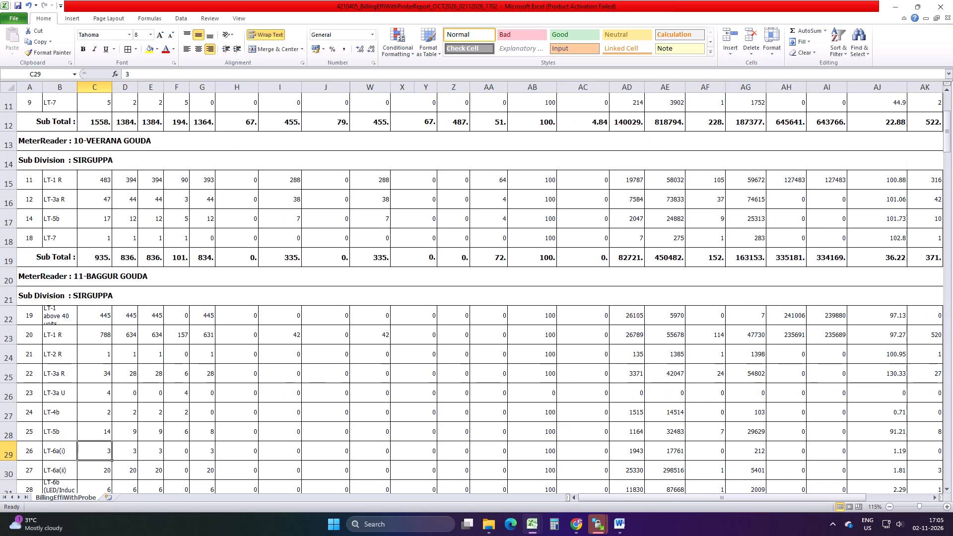
key(Up)
key(shift+space)
key(shift+Down)
key(ctrl+minus)
Delete the LT-4b row under meter reader 11.
key(Down)
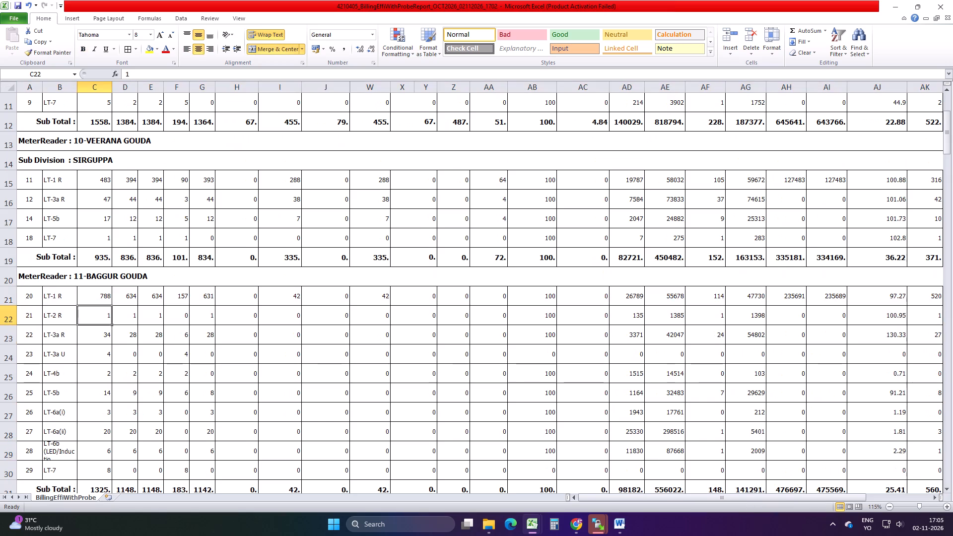
key(Down)
key(Down)
key(Down)
key(Down)
key(Up)
key(shift+space)
key(ctrl+minus)
Delete the LT-6a(i), LT-6a(ii) and LT-6b rows under meter reader 11.
key(Down)
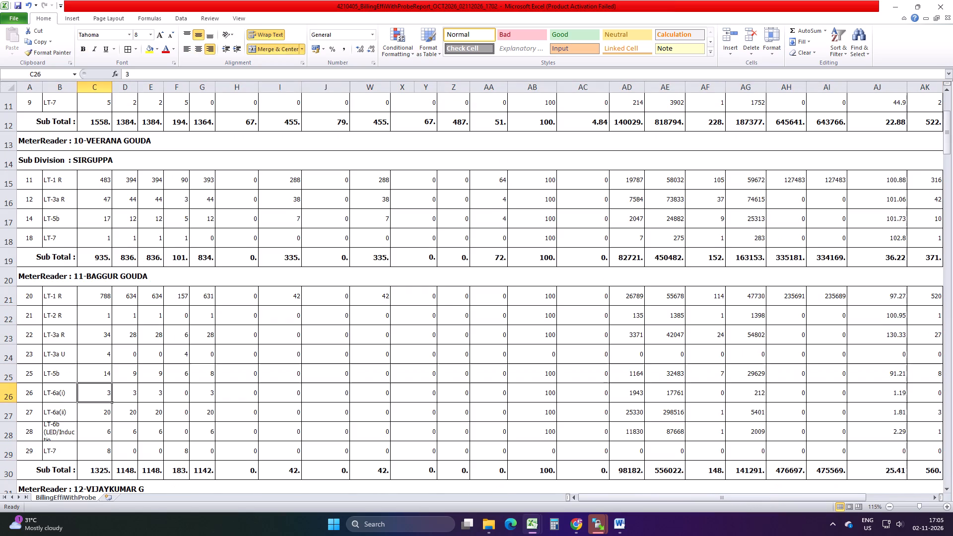
key(Down)
key(shift+space)
key(shift+Up)
key(ctrl+minus)
key(Down)
key(Up)
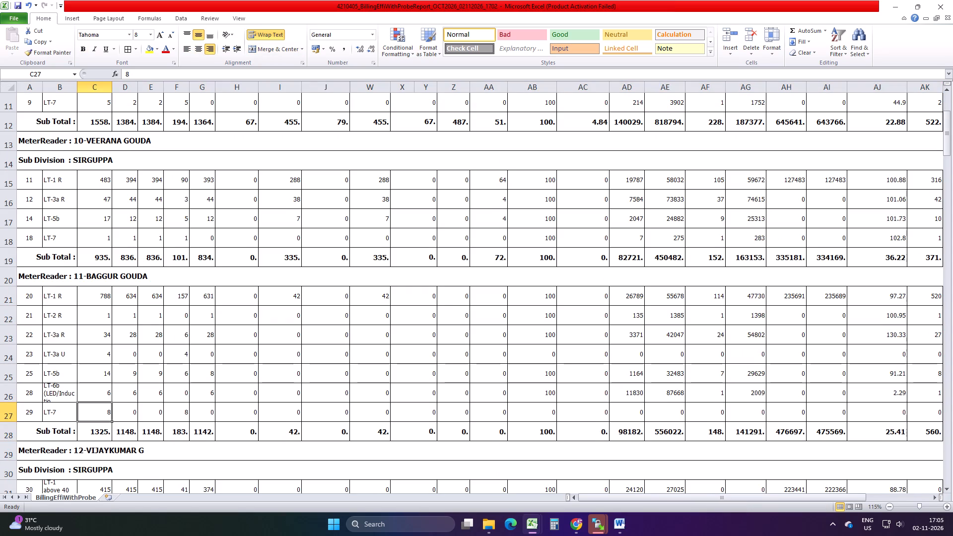
key(shift+space)
key(Up)
key(shift+space)
key(ctrl+minus)
Delete the Sub Division row and the LT-1 above 40 units row under meter reader 12.
key(Down)
key(Down)
key(Down)
key(Down)
key(Down)
key(Down)
key(Down)
key(Down)
key(Down)
key(Down)
key(Down)
key(Down)
key(Down)
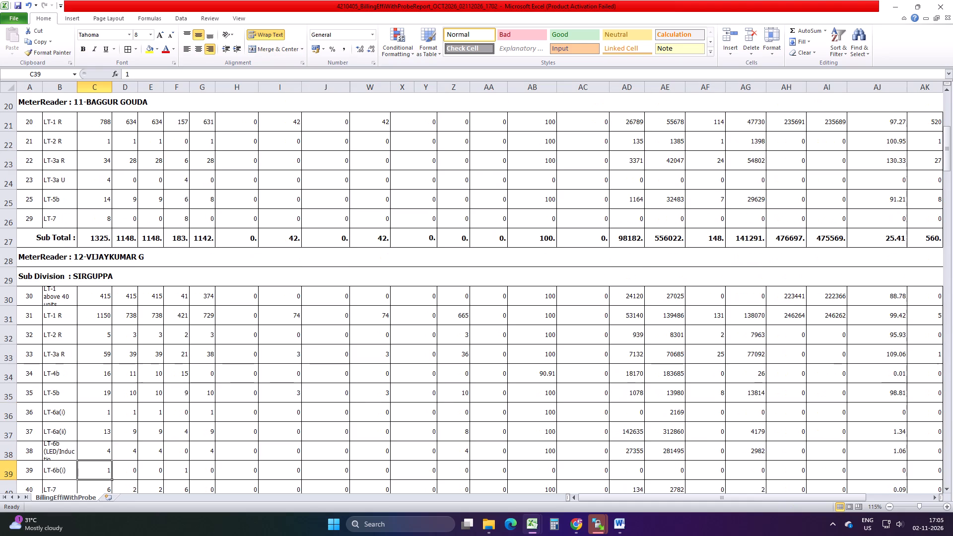
key(Up)
key(Up)
key(Up)
key(Up)
key(Up)
key(Up)
key(Up)
key(Up)
key(Up)
key(Up)
key(Up)
key(Down)
key(shift+space)
key(shift+Down)
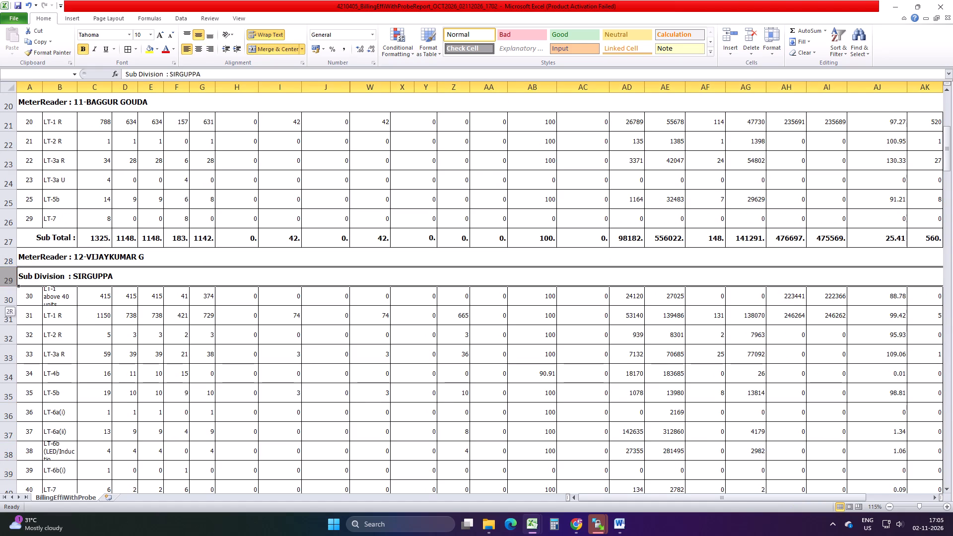
key(ctrl+minus)
Delete the LT-4b row under meter reader 12.
key(Down)
key(Down)
key(Down)
key(Down)
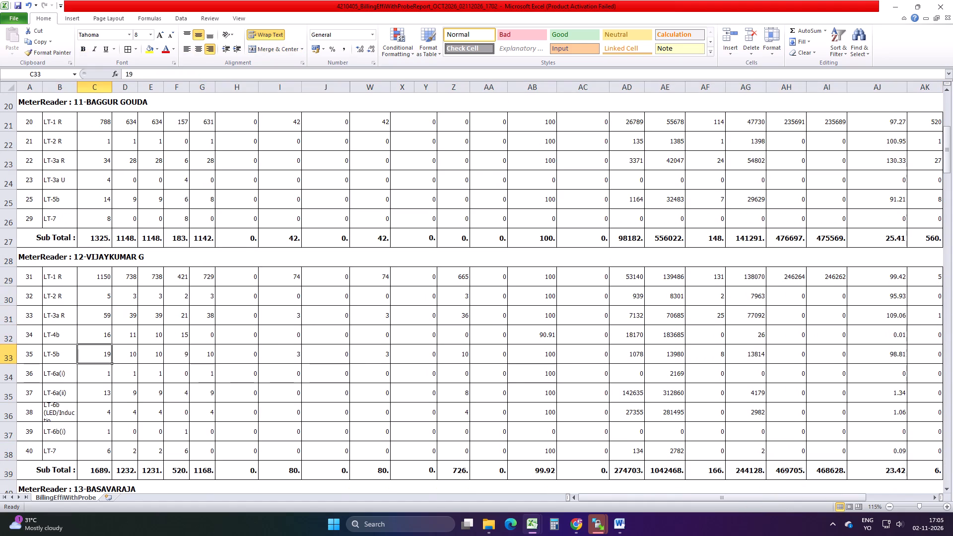
key(Left)
key(Up)
key(shift+space)
key(ctrl+minus)
Delete the LT-6a(i), LT-6a(ii), LT-6b and LT-6b(i) rows under meter reader 12.
key(Down)
key(Down)
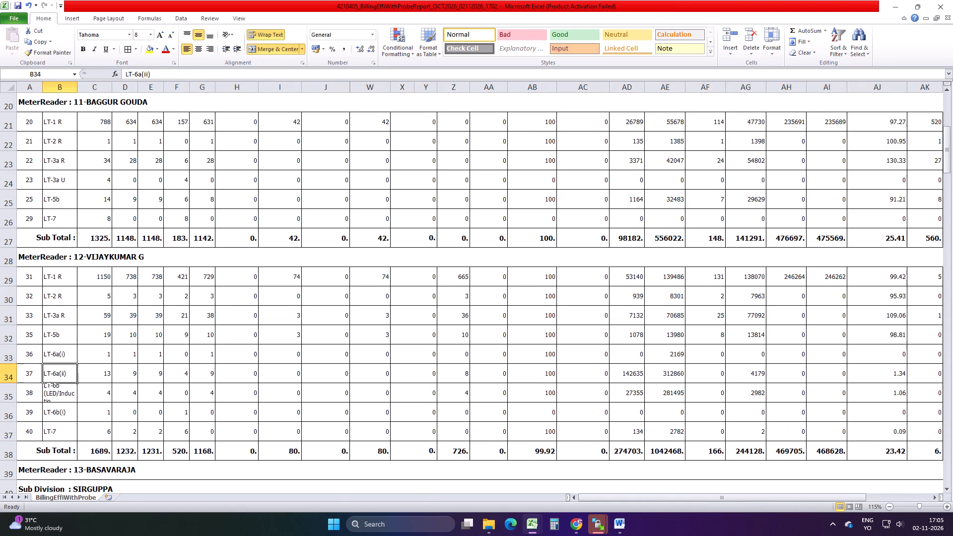
key(Up)
key(shift+space)
key(shift+Down)
key(shift+Down)
key(ctrl+minus)
key(Down)
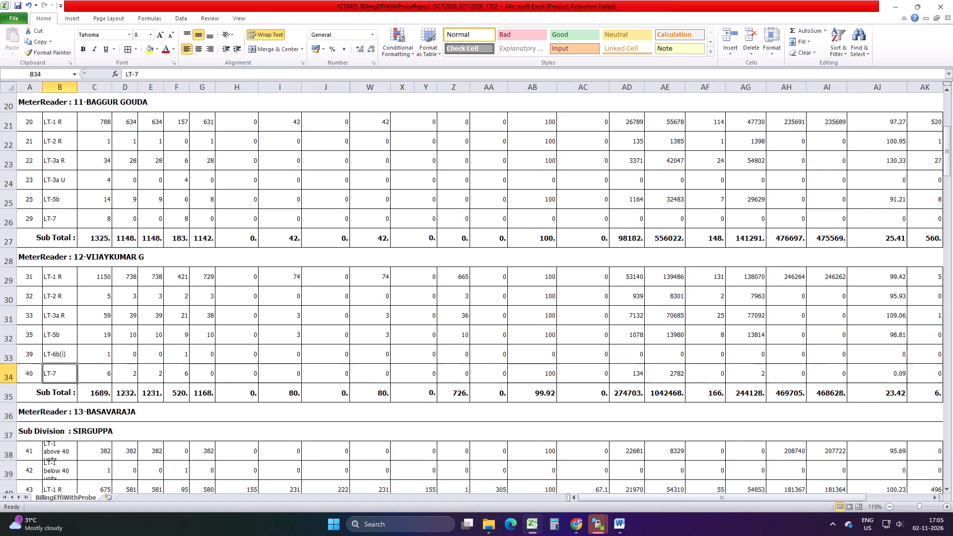
key(Up)
key(shift+space)
key(ctrl+minus)
Delete the Sub Division row and the LT-1 above 40 and below 40 units rows under meter reader 13.
key(Down)
key(Down)
key(Down)
key(Down)
key(Down)
key(Down)
key(Down)
key(Down)
key(Down)
key(Down)
key(Down)
key(Down)
key(Up)
key(Up)
key(Up)
key(Up)
key(Up)
key(Up)
key(Up)
key(Up)
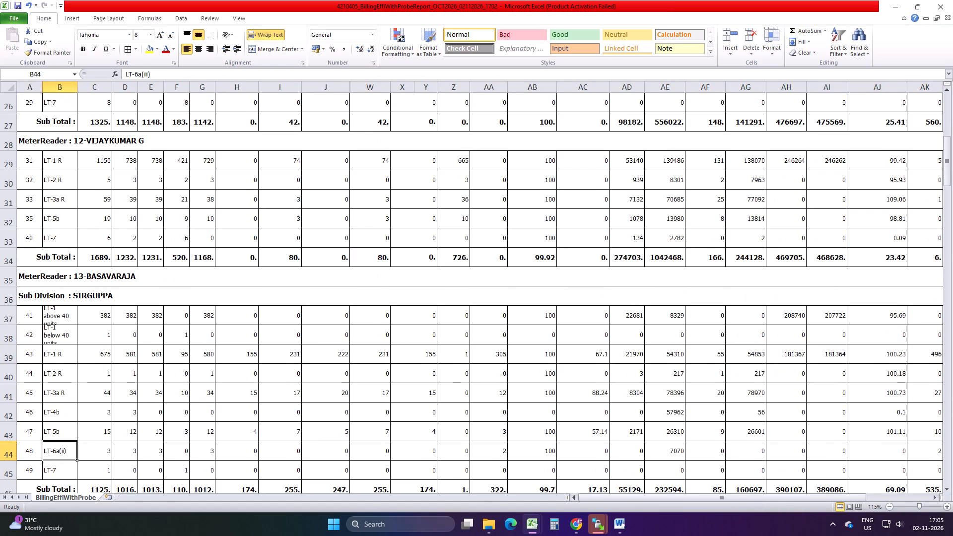
key(Up)
key(shift+space)
key(shift+Down)
key(shift+Down)
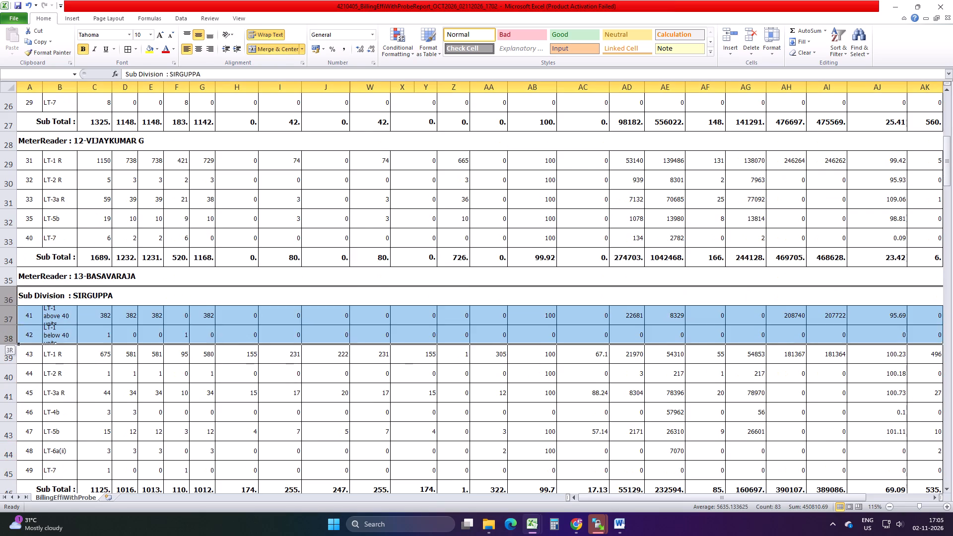
key(ctrl+minus)
Delete the LT-4b row under meter reader 13.
key(Down)
key(Down)
key(Down)
key(Down)
key(Up)
key(shift+space)
key(ctrl+minus)
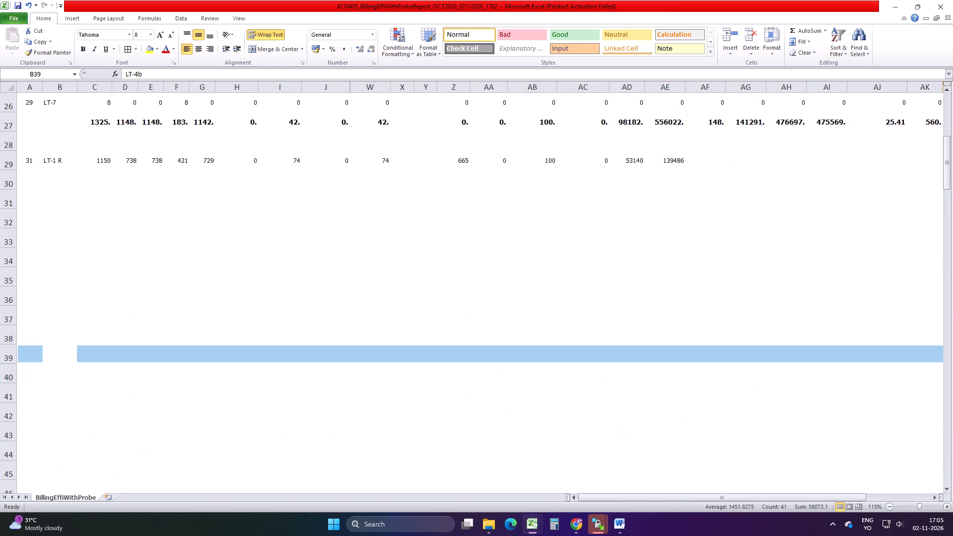
Delete the LT-6a(ii) row under meter reader 13.
key(Right)
key(shift+space)
key(Down)
key(shift+space)
key(ctrl+shift+minus)
key(Down)
key(Up)
key(shift+space)
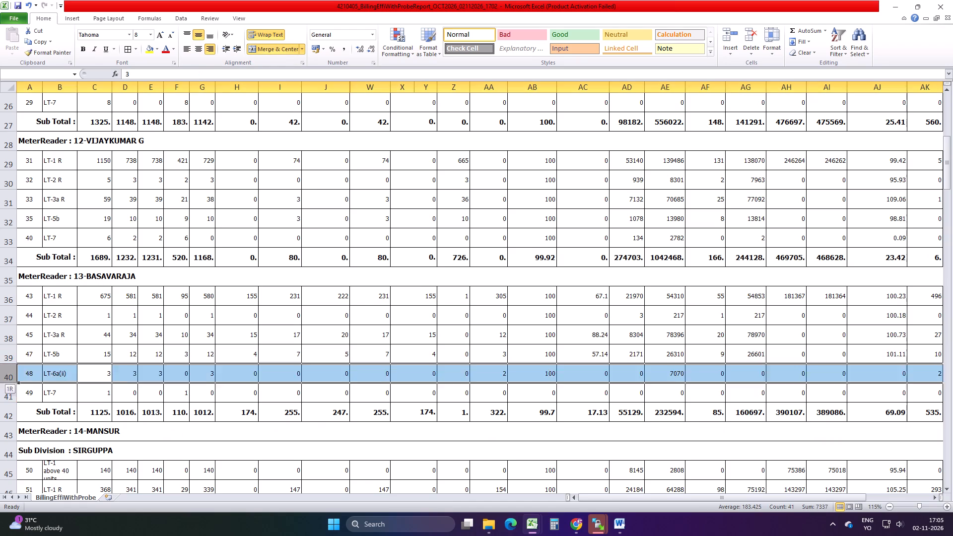
key(ctrl+minus)
Delete the Sub Division row and the LT-1 above 40 units row under meter reader 14.
key(Down)
key(Down)
key(Down)
key(Down)
key(Down)
key(Down)
key(Down)
key(Down)
key(Down)
key(Down)
key(Down)
key(Down)
key(Up)
key(Up)
key(Up)
key(Up)
key(Up)
key(Up)
key(Up)
key(Up)
key(Up)
key(Up)
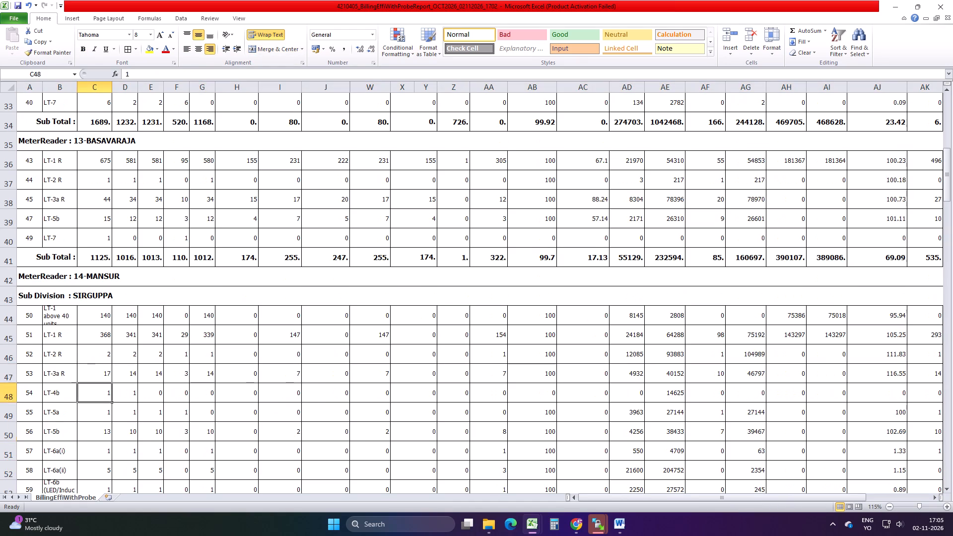
key(Down)
key(shift+space)
key(shift+Down)
key(shift+Down)
key(shift+Up)
key(ctrl+minus)
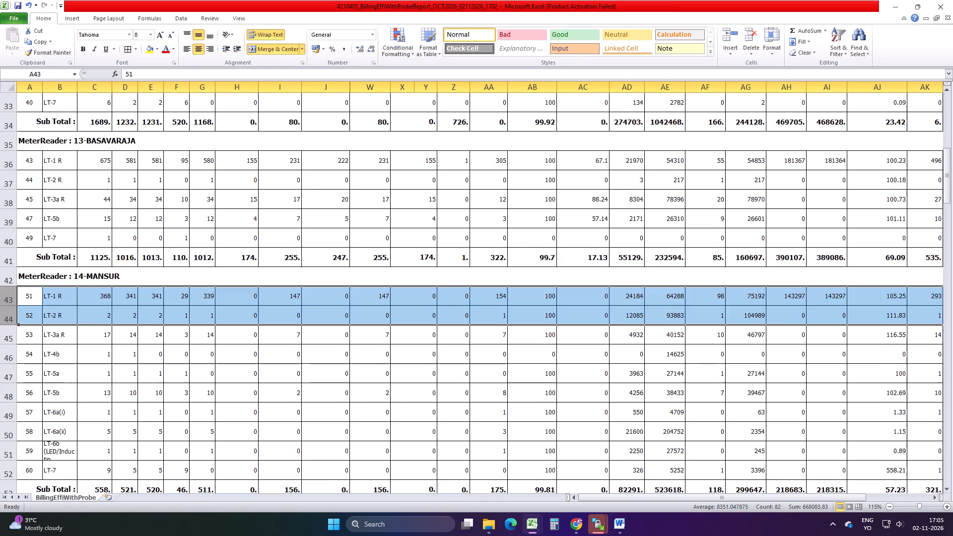
Delete the LT-4b row under meter reader 14.
key(Down)
key(Down)
key(Down)
key(Down)
key(Down)
key(Down)
key(Left)
key(Up)
key(Up)
key(Up)
key(shift+space)
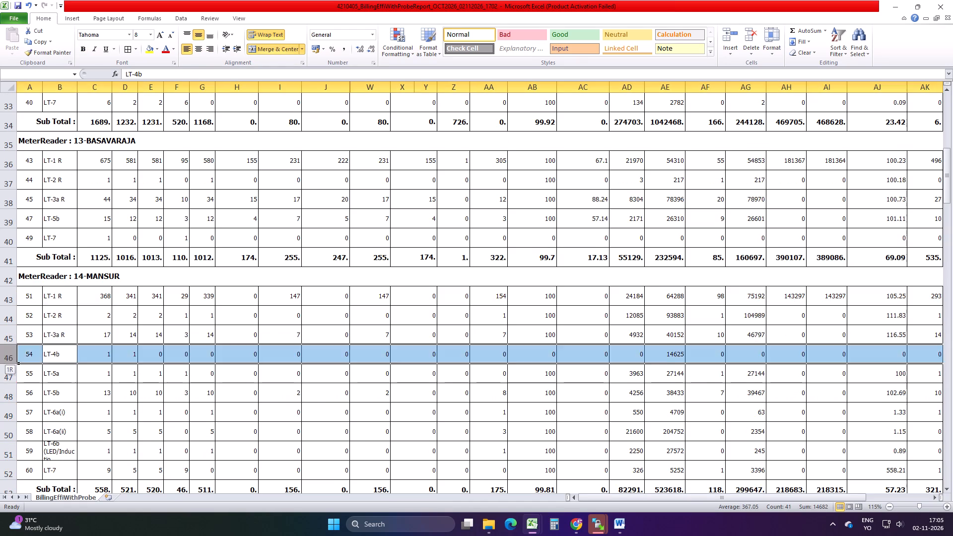
key(ctrl+minus)
Delete the LT-6a(i), LT-6a(ii) and LT-6b rows under meter reader 14.
key(Down)
key(Down)
key(shift+space)
key(shift+Down)
key(shift+Down)
key(ctrl+minus)
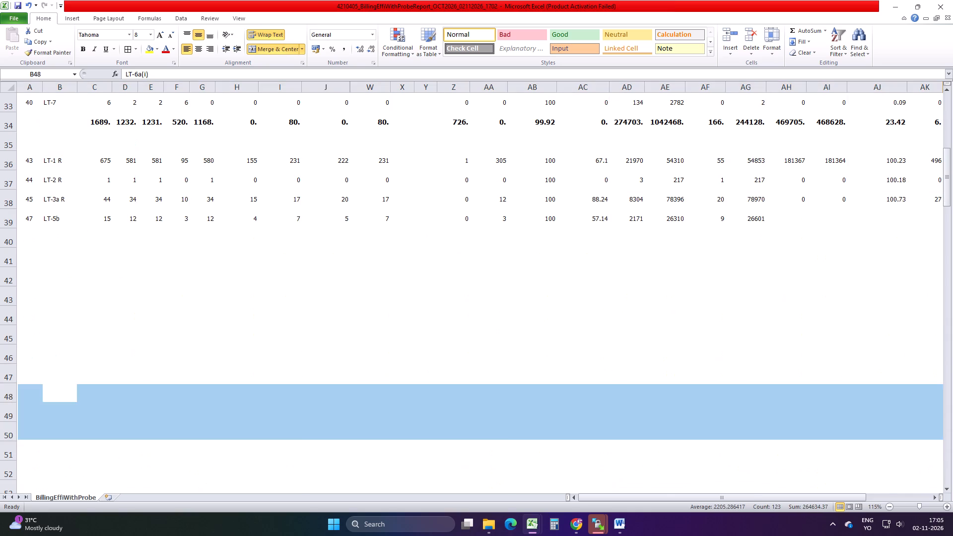
Delete the Sub Division row and the LT-1 above 40 units row under meter reader 2.
key(Down)
key(Down)
key(Down)
key(Down)
key(Down)
key(Down)
key(Down)
key(Down)
key(Down)
key(Down)
key(Down)
key(Down)
key(Down)
key(Down)
key(Down)
key(Down)
key(Up)
key(Up)
key(Up)
key(Up)
key(Up)
key(Up)
key(Up)
key(Up)
key(Up)
key(Up)
key(Up)
key(Up)
key(Up)
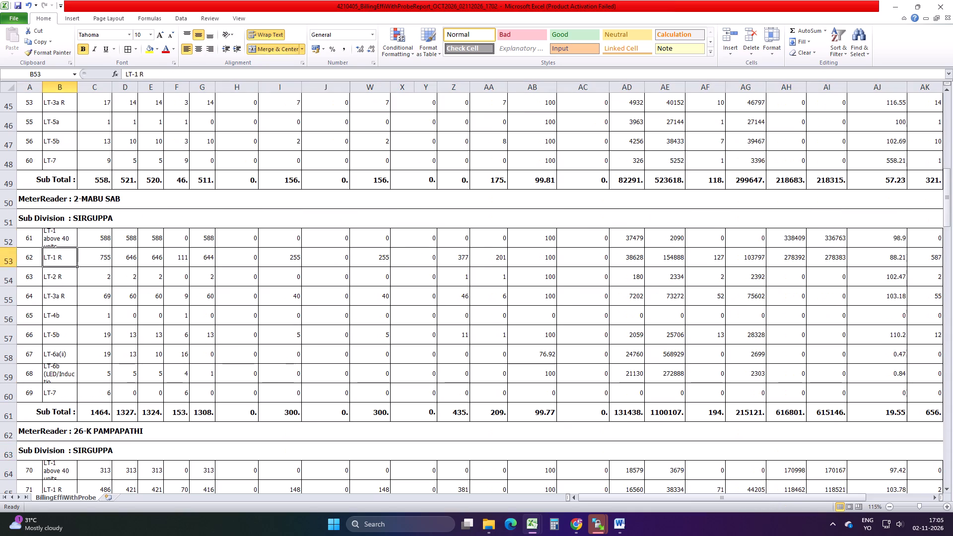
key(Down)
key(shift+space)
key(shift+Up)
key(ctrl+minus)
Delete the LT-4b row under meter reader 2.
key(Down)
key(Down)
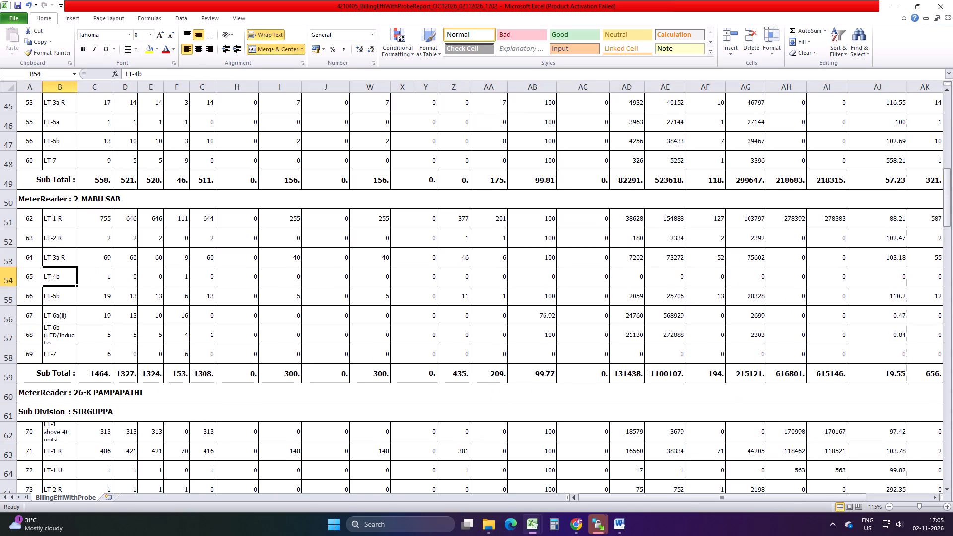
key(Down)
key(Up)
key(shift+space)
key(ctrl+minus)
Delete the LT-6a(ii) and LT-6b rows under meter reader 2.
key(Down)
key(shift+space)
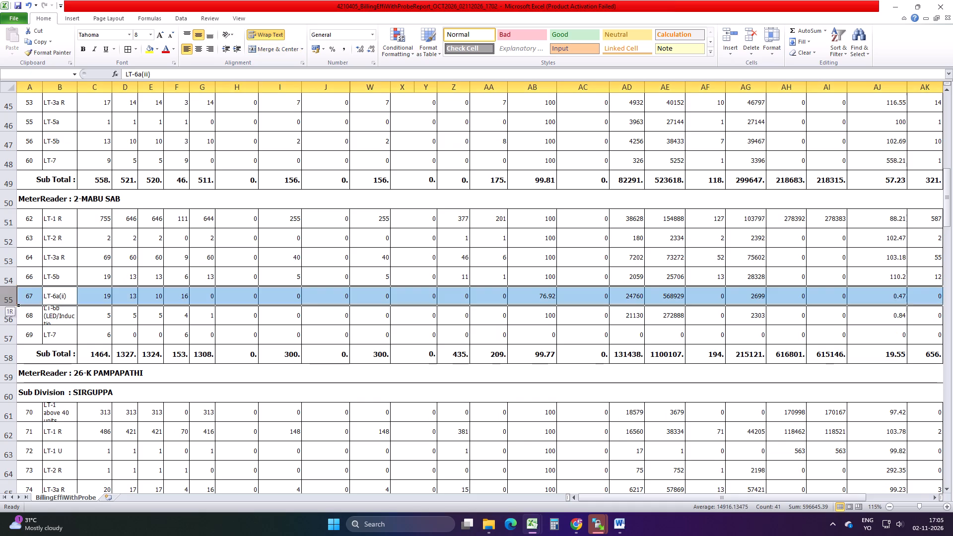
key(shift+Down)
key(ctrl+minus)
Delete the Sub Division row and the LT-1 above 40 units row under meter reader 26.
key(Down)
key(Down)
key(Down)
key(Down)
key(Down)
key(Down)
key(Down)
key(Down)
key(Down)
key(Down)
key(Down)
key(Down)
key(Down)
key(Down)
key(Down)
key(Down)
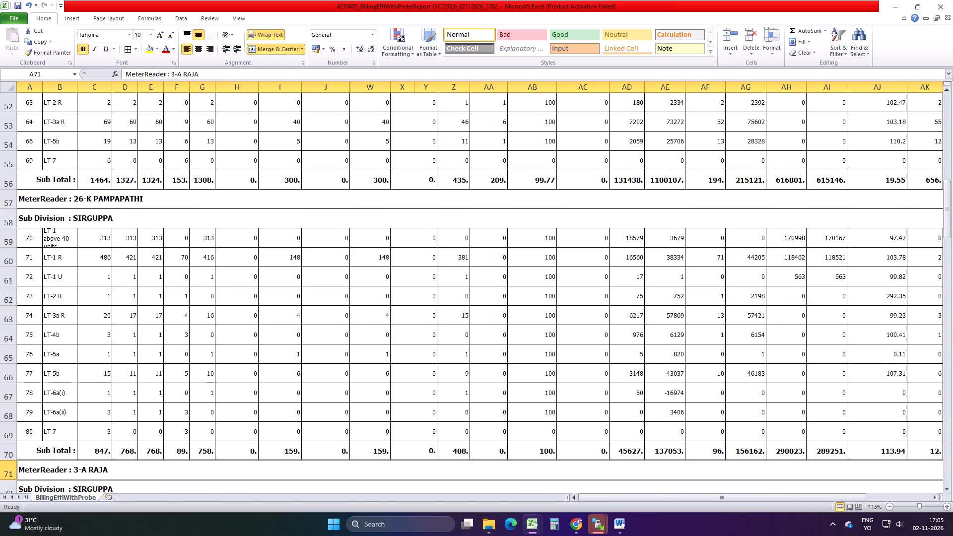
key(Up)
key(Up)
key(Up)
key(Up)
key(Up)
key(Up)
key(Up)
key(Up)
key(Up)
key(Up)
key(Up)
key(Up)
key(Up)
key(shift+space)
key(shift+Down)
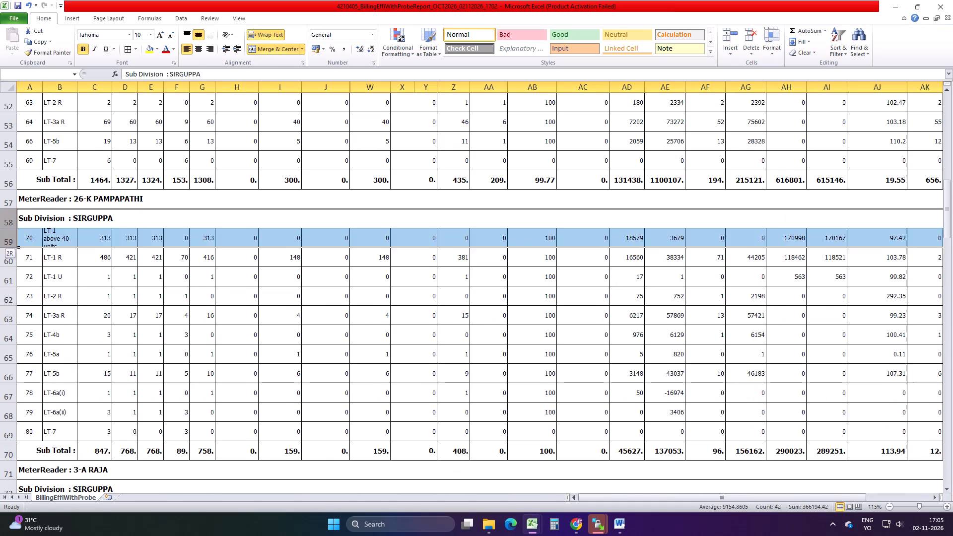
key(ctrl+minus)
Delete the LT-4b row under meter reader 26.
key(Down)
key(Down)
key(Down)
key(Down)
key(shift+space)
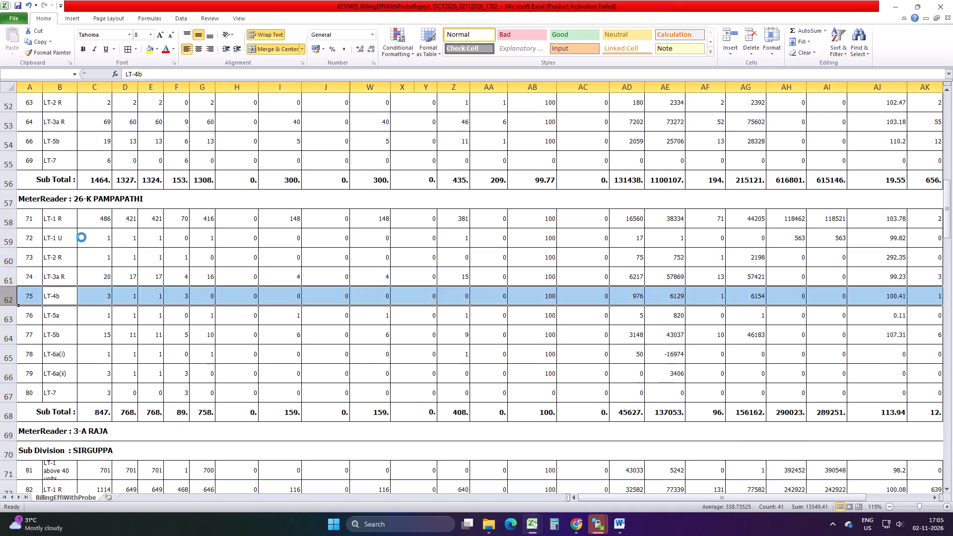
key(ctrl+minus)
Delete the LT-6a(i) and LT-6a(ii) rows under meter reader 26.
key(Down)
key(Down)
key(Down)
key(Up)
key(shift+space)
key(shift+Down)
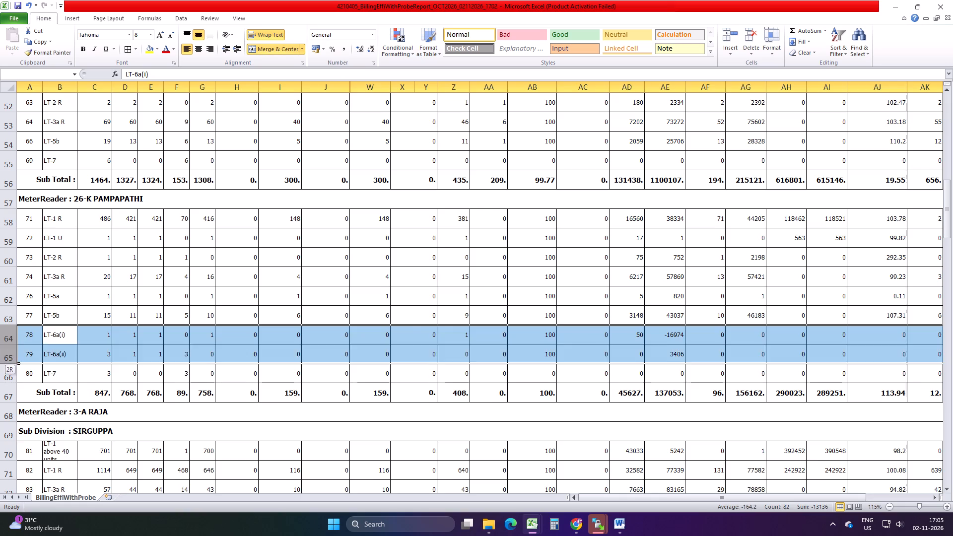
key(ctrl+minus)
Delete the Sub Division row and the LT-1 above 40 units row under meter reader 3.
key(Down)
key(Down)
key(Down)
key(Down)
key(Down)
key(Down)
key(Down)
key(Down)
key(Down)
key(Down)
key(Down)
key(Down)
key(Down)
key(Up)
key(Up)
key(Up)
key(Up)
key(Up)
key(Up)
key(Up)
key(Up)
key(Up)
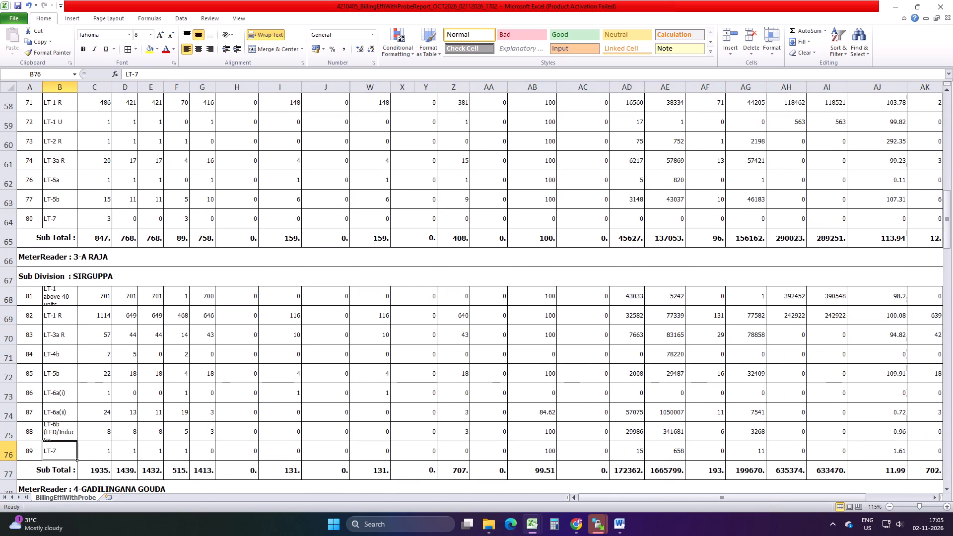
key(Up)
key(shift+space)
key(shift+Down)
key(ctrl+minus)
Delete the LT-6a(i), LT-6a(ii) and LT-6b rows under meter reader 3.
key(Down)
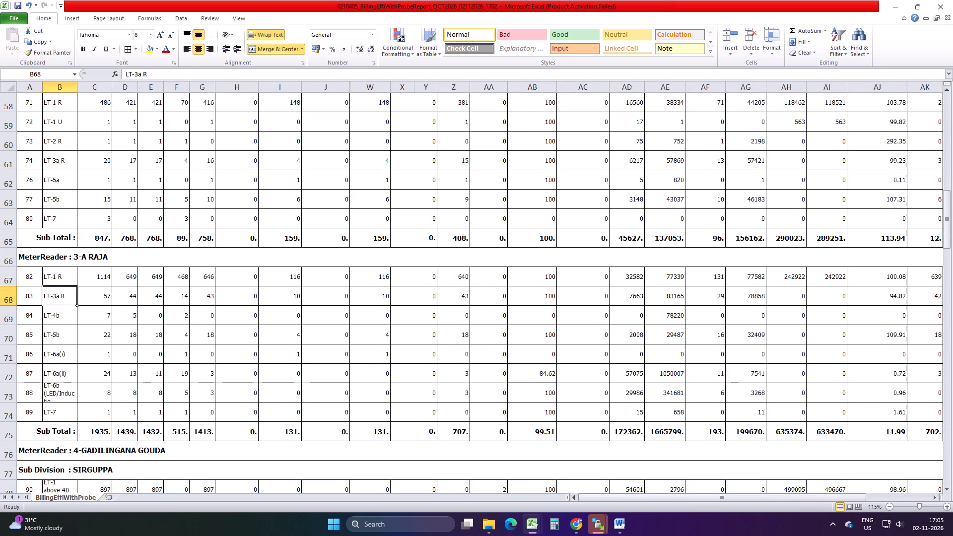
key(Down)
key(Down)
key(Down)
key(Down)
key(Up)
key(shift+space)
key(shift+Down)
key(shift+Down)
key(ctrl+minus)
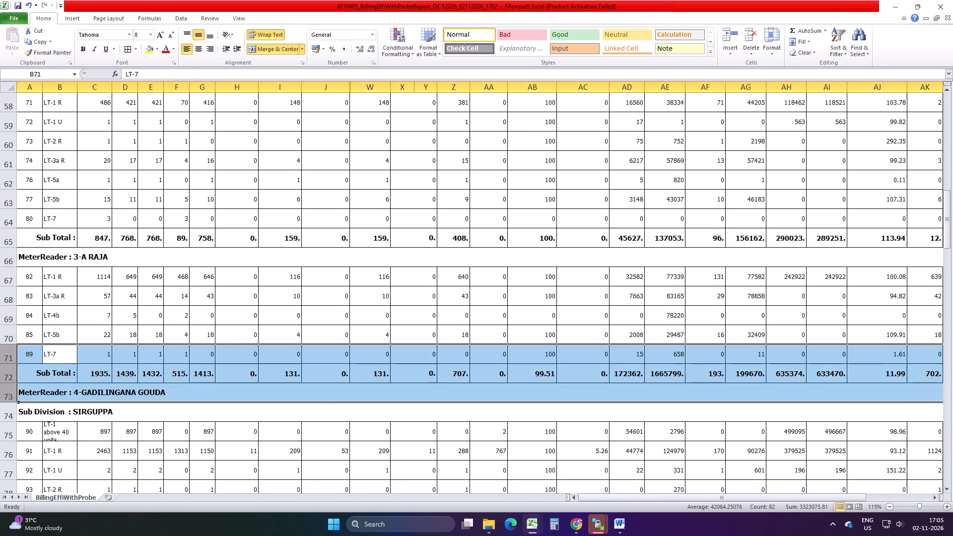
Delete the Sub Division row and the LT-1 above 40 units row under meter reader 4.
key(Down)
key(Down)
key(Down)
key(Down)
key(Down)
key(Down)
key(Down)
key(Down)
key(Down)
key(Down)
key(Down)
key(Down)
key(Down)
key(Up)
key(Up)
key(Up)
key(Up)
key(Up)
key(Up)
key(Up)
key(Up)
key(Up)
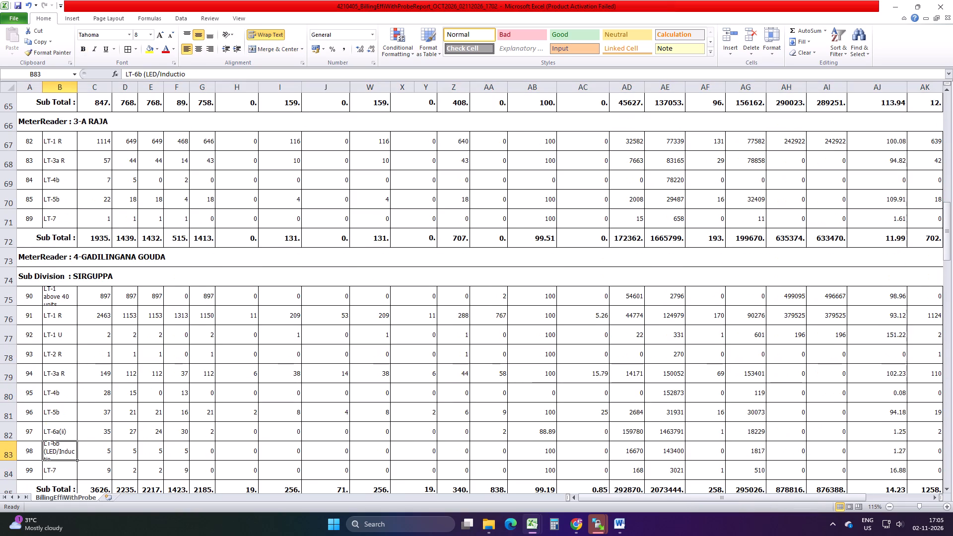
key(Up)
key(shift+space)
key(shift+Down)
key(ctrl+minus)
Delete the LT-4b row under meter reader 4.
key(Down)
key(Down)
key(Down)
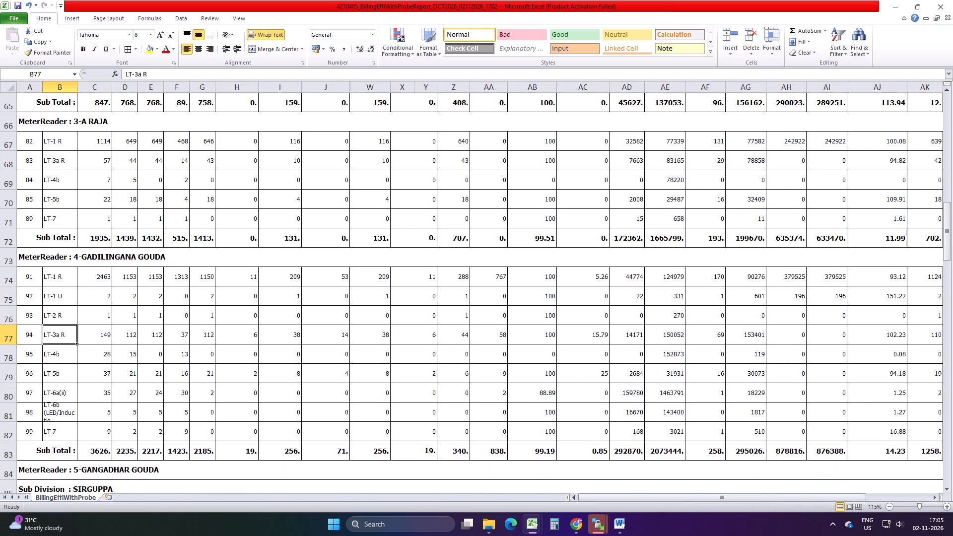
key(Down)
key(Down)
key(Up)
key(shift+space)
key(ctrl+minus)
Delete the LT-6a(ii) and LT-6b rows under meter reader 4.
key(Down)
key(shift+space)
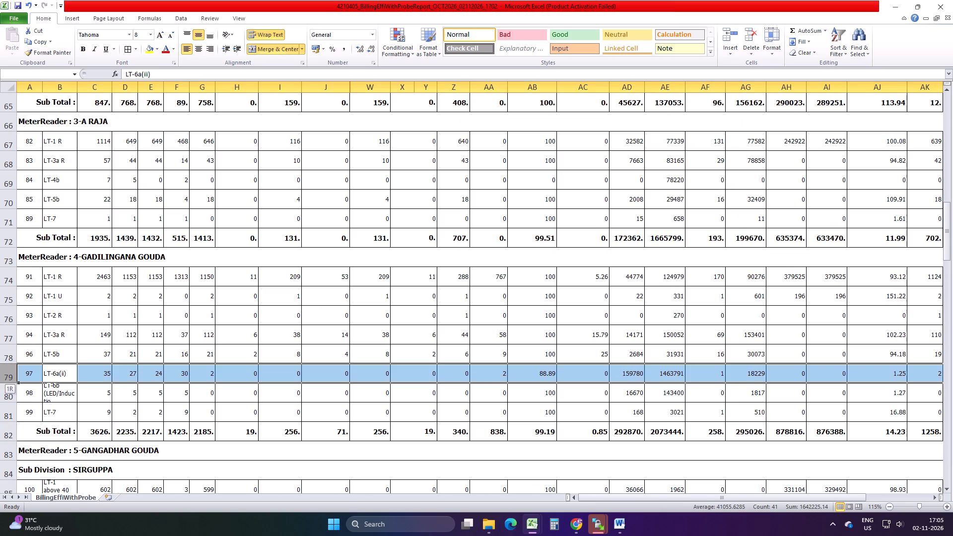
key(shift+Down)
key(ctrl+minus)
Delete the Sub Division row and the LT-1 above 40 units row under meter reader 5.
key(Down)
key(Down)
key(Down)
key(Down)
key(Down)
key(Down)
key(Down)
key(Down)
key(Down)
key(Down)
key(Down)
key(Down)
key(Down)
key(Down)
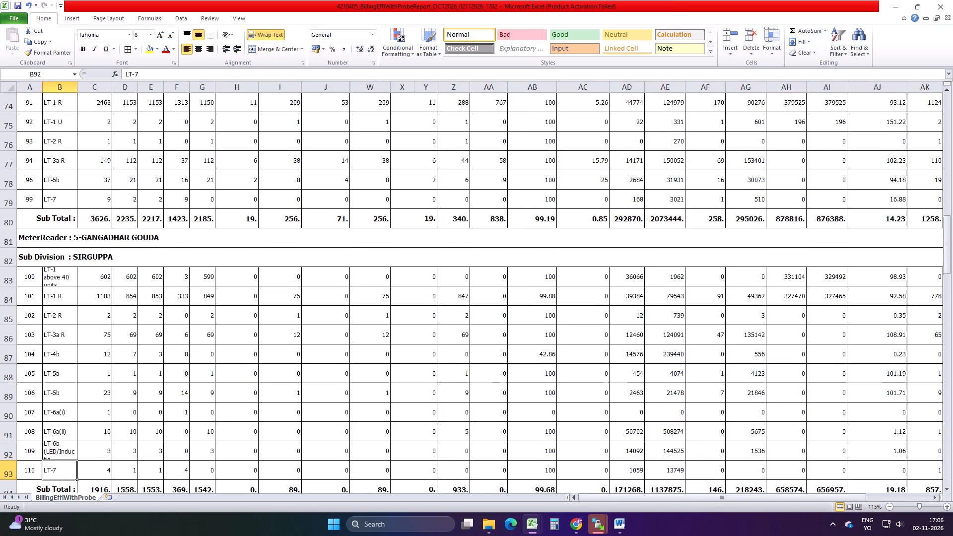
key(Up)
key(Up)
key(Up)
key(Up)
key(Up)
key(Up)
key(Up)
key(Up)
key(Up)
key(Up)
key(Up)
key(shift+space)
key(shift+Down)
key(shift+Down)
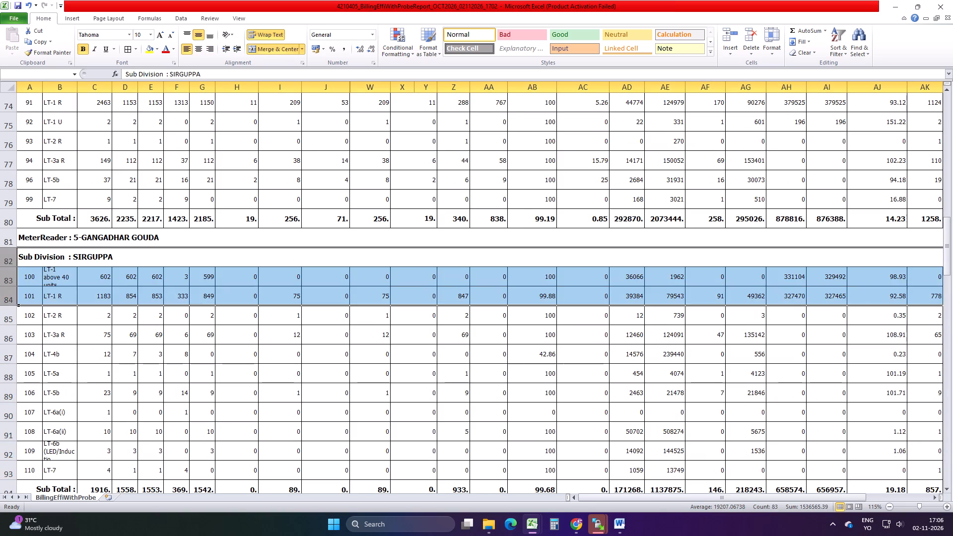
key(shift+Up)
key(ctrl+minus)
Delete the LT-4b row under meter reader 5.
key(Down)
key(Down)
key(Down)
key(Down)
key(Up)
key(shift+space)
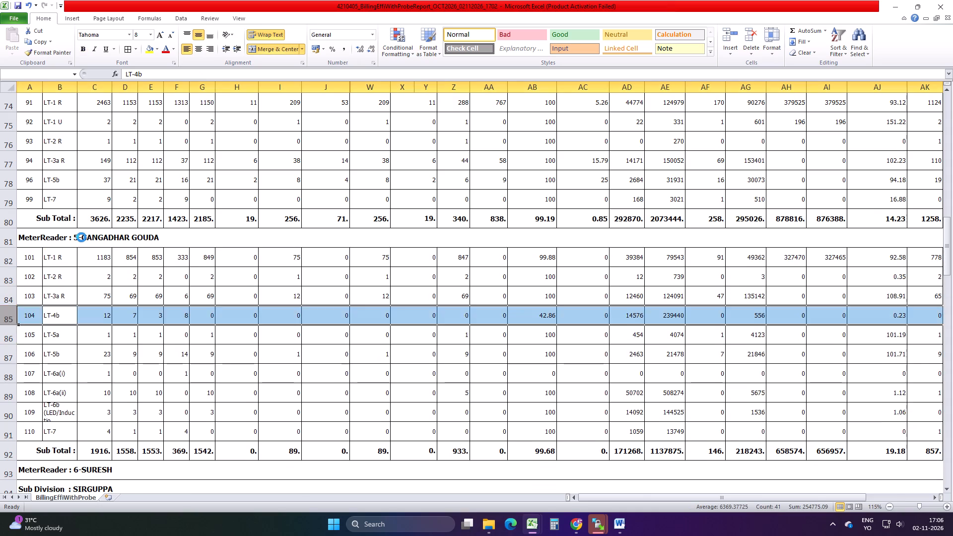
key(ctrl+minus)
Delete the LT-6a(i), LT-6a(ii) and LT-6b rows under meter reader 5.
key(Down)
key(Down)
key(shift+space)
key(shift+Down)
key(shift+Down)
key(ctrl+minus)
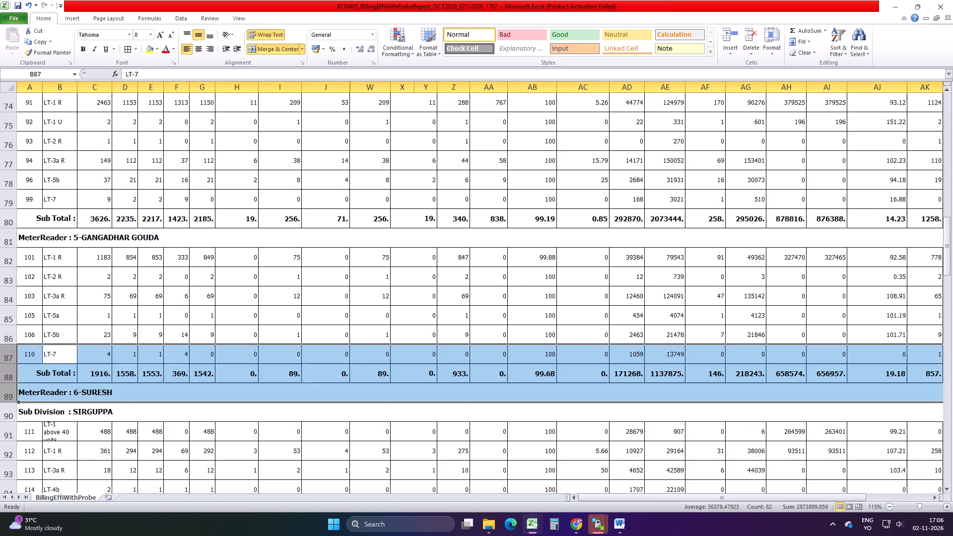
Delete the Sub Division row and the LT-1 above 40 units row under meter reader 6.
key(Down)
key(Down)
key(Down)
key(Down)
key(Down)
key(Down)
key(Down)
key(Down)
key(Down)
key(Down)
key(Down)
key(Down)
key(Down)
key(Down)
key(Down)
key(Down)
key(Up)
key(Up)
key(Up)
key(Up)
key(Up)
key(Up)
key(Up)
key(Up)
key(Up)
key(Up)
key(Up)
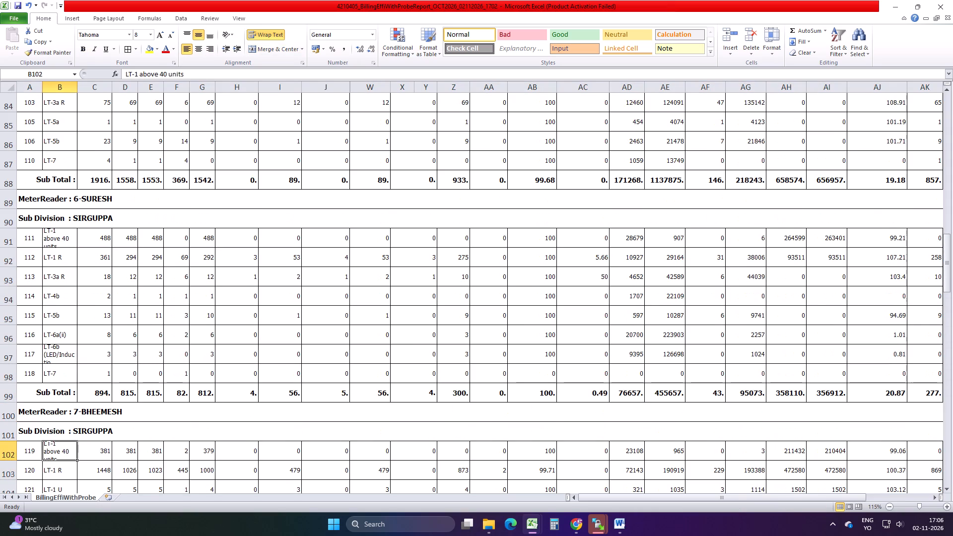
key(Up)
key(Up)
key(shift+space)
key(shift+Down)
key(ctrl+minus)
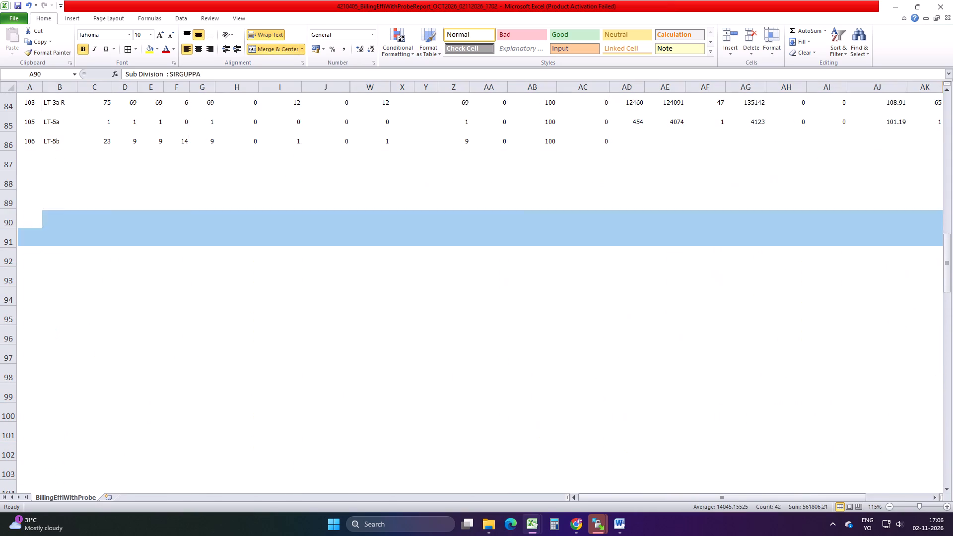
Delete the LT-4b row under meter reader 6.
key(Down)
key(Down)
key(Down)
key(Up)
key(shift+space)
key(ctrl+minus)
Delete the LT-6a(ii) and LT-6b rows under meter reader 6.
key(Down)
key(Down)
key(Up)
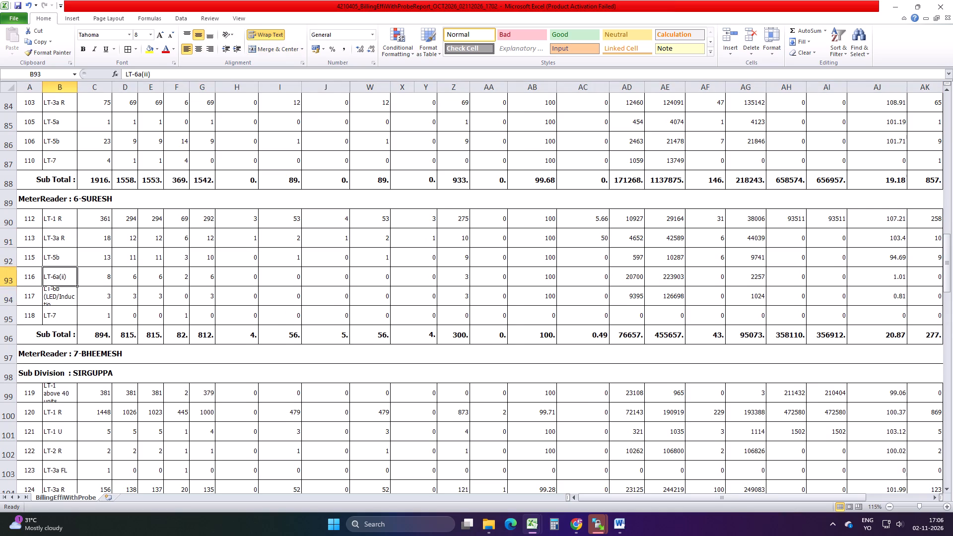
key(shift+space)
key(shift+Down)
key(ctrl+minus)
Delete the Sub Division row and the LT-1 above 40 units row under meter reader 7.
key(Down)
key(Down)
key(Down)
key(Down)
key(Down)
key(Down)
key(Down)
key(Down)
key(Down)
key(Down)
key(Down)
key(Down)
key(Down)
key(Down)
key(Down)
key(Down)
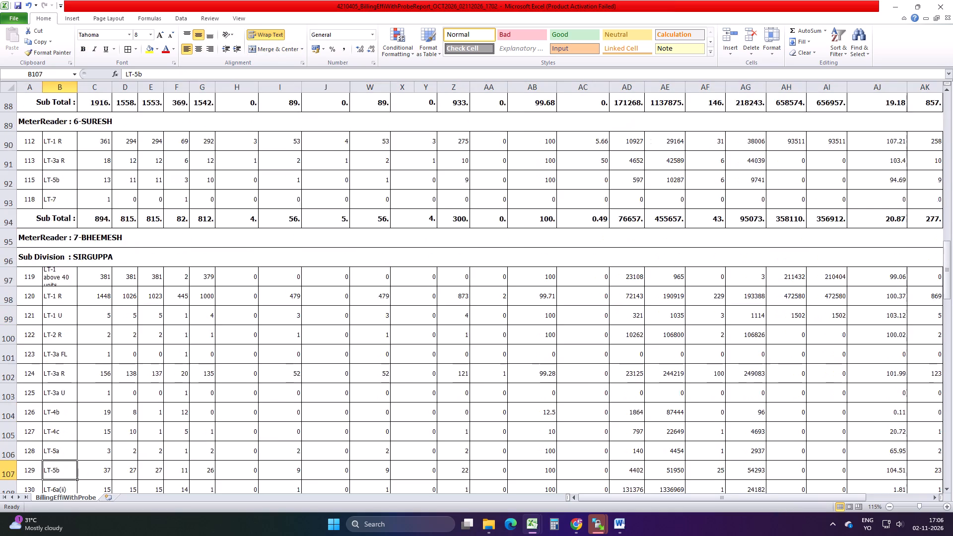
key(Up)
key(Up)
key(Up)
key(Up)
key(Up)
key(Up)
key(Up)
key(Up)
key(Up)
key(Up)
key(Up)
key(Up)
key(Up)
key(shift+space)
key(shift+Down)
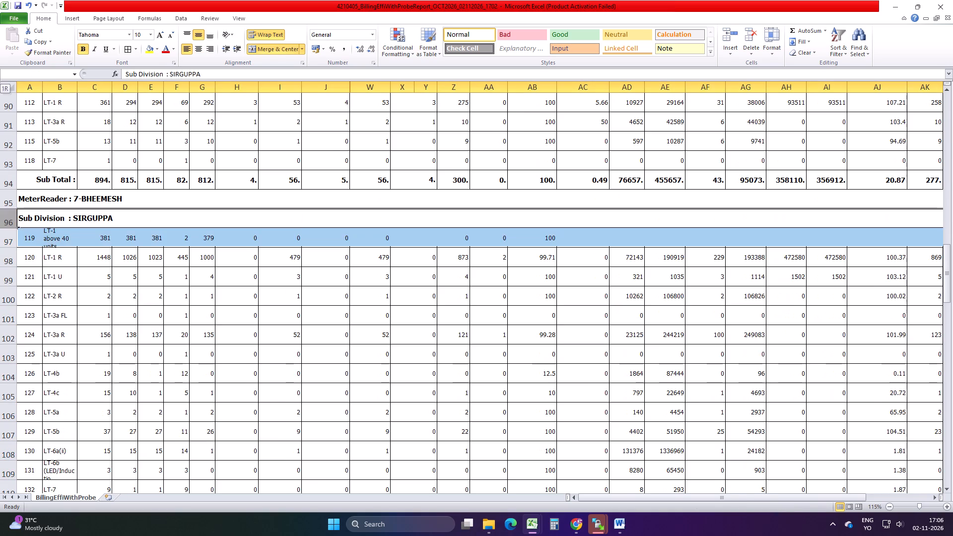
key(ctrl+minus)
Delete the LT-4b and LT-4c rows under meter reader 7.
key(Down)
key(Down)
key(Down)
key(Down)
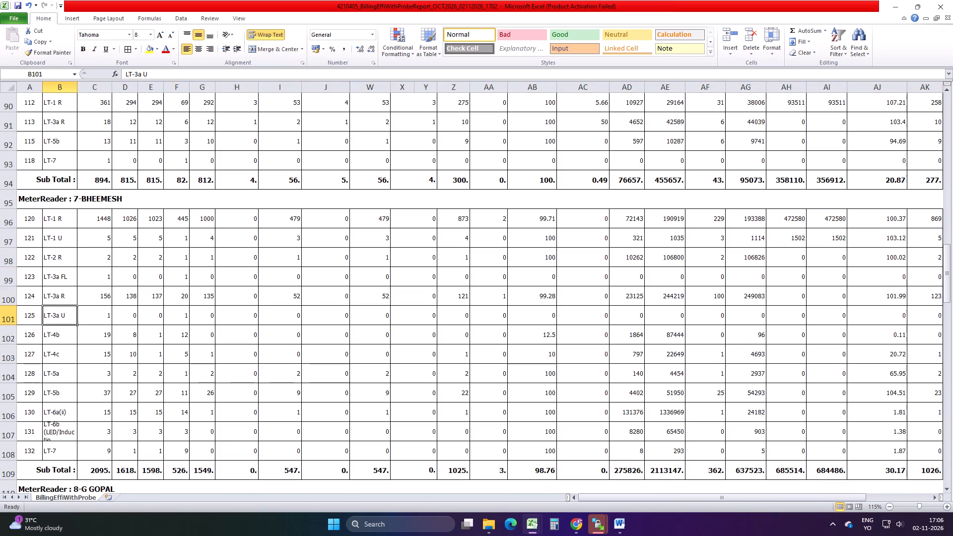
key(Down)
key(Down)
key(shift+space)
key(ctrl+minus)
key(ctrl+minus)
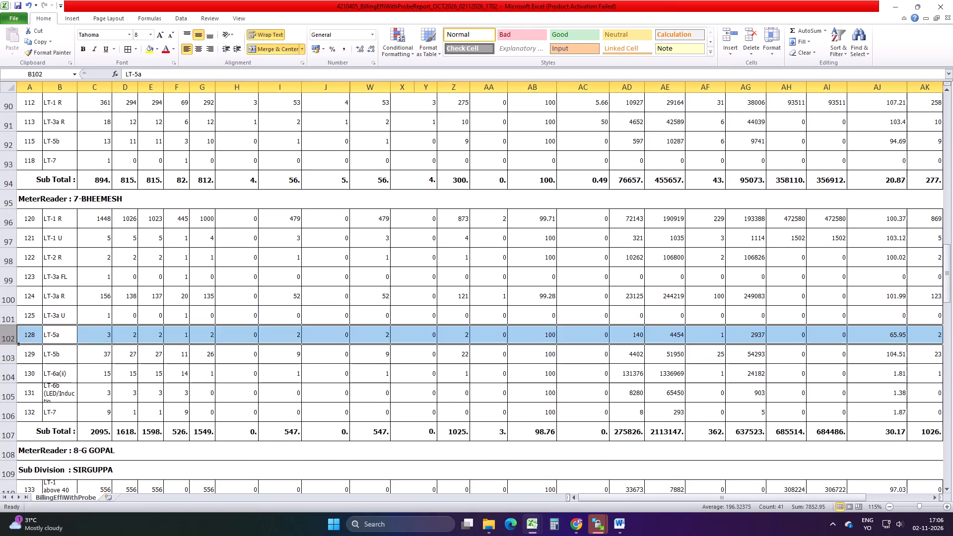
Delete the LT-6a(ii) and LT-6b rows under meter reader 7.
key(Down)
key(shift+space)
key(Down)
key(shift+space)
key(shift+Down)
key(shift+Down)
key(shift+Up)
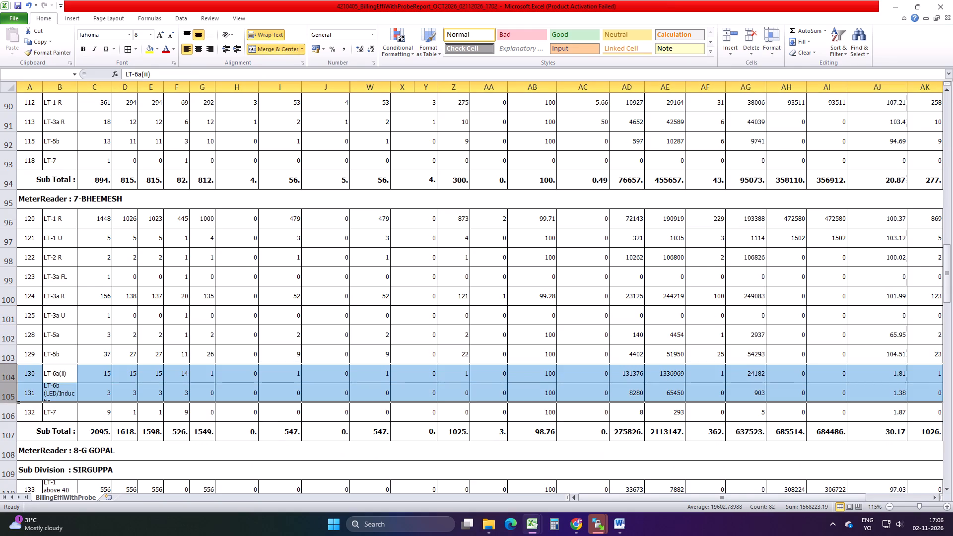
key(ctrl+minus)
Delete the Sub Division row and the LT-1 above 40 units row under meter reader 8.
key(Down)
key(Down)
key(Down)
key(Down)
key(Down)
key(Down)
key(Down)
key(Down)
key(Down)
key(Down)
key(Down)
key(Down)
key(Down)
key(Up)
key(Up)
key(Up)
key(Up)
key(Up)
key(Up)
key(Up)
key(Up)
key(Up)
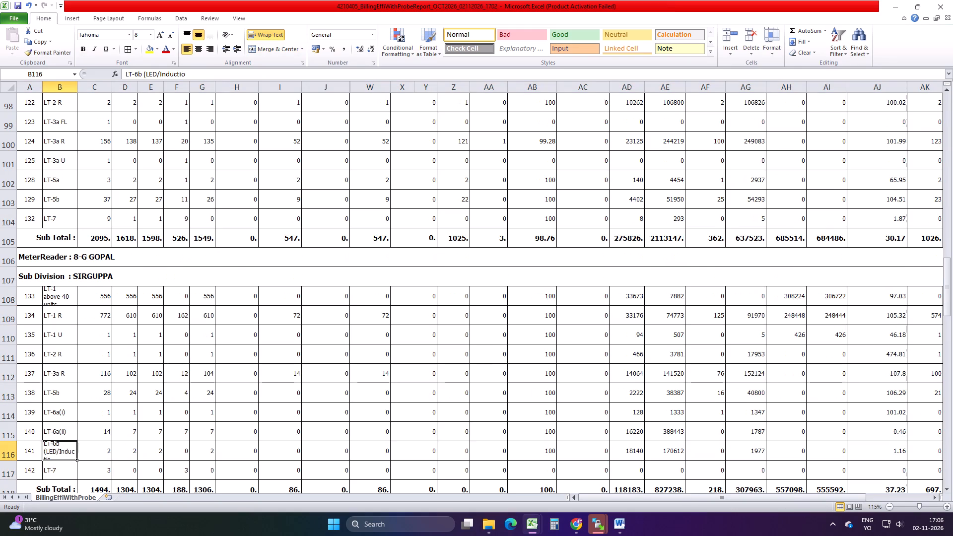
key(Up)
key(shift+space)
key(ctrl+minus)
key(ctrl+minus)
Delete the LT-6a(i), LT-6a(ii) and LT-6b rows under meter reader 8.
key(Down)
key(Down)
key(Down)
key(Down)
key(Down)
key(Down)
key(Down)
key(Down)
key(Down)
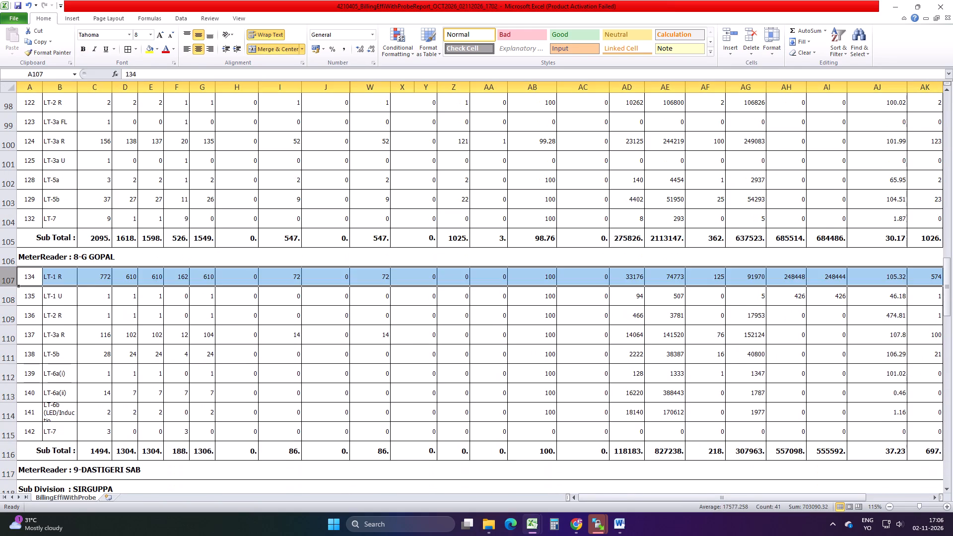
key(Up)
key(Up)
key(Up)
key(Up)
key(shift+space)
key(shift+Down)
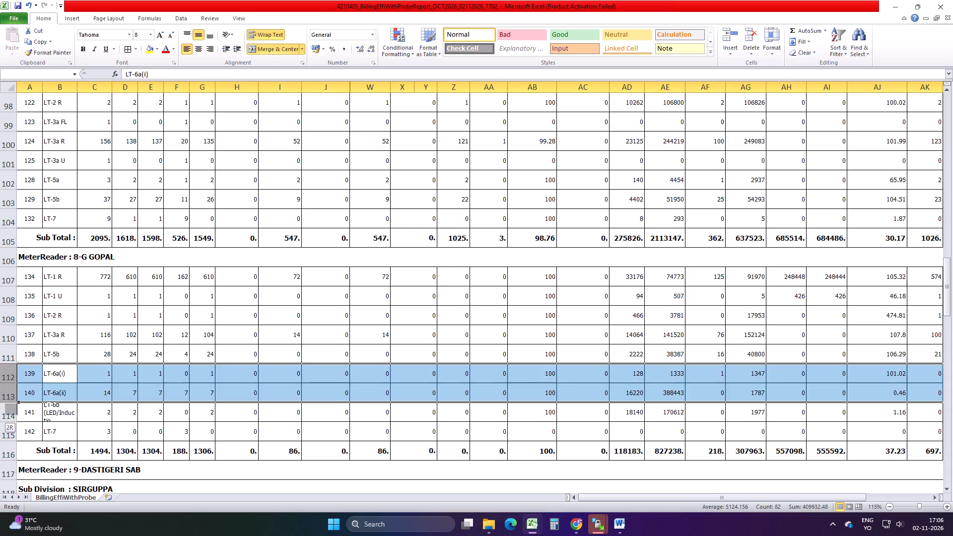
key(shift+Down)
key(ctrl+minus)
Delete the Sub Division row and the LT-1 above 40 units row under meter reader 9.
key(Down)
key(Down)
key(Down)
key(Down)
key(Down)
key(Down)
key(Down)
key(Down)
key(Down)
key(Down)
key(Down)
key(Down)
key(Down)
key(Up)
key(Up)
key(Up)
key(Up)
key(Up)
key(Up)
key(Up)
key(Up)
key(Up)
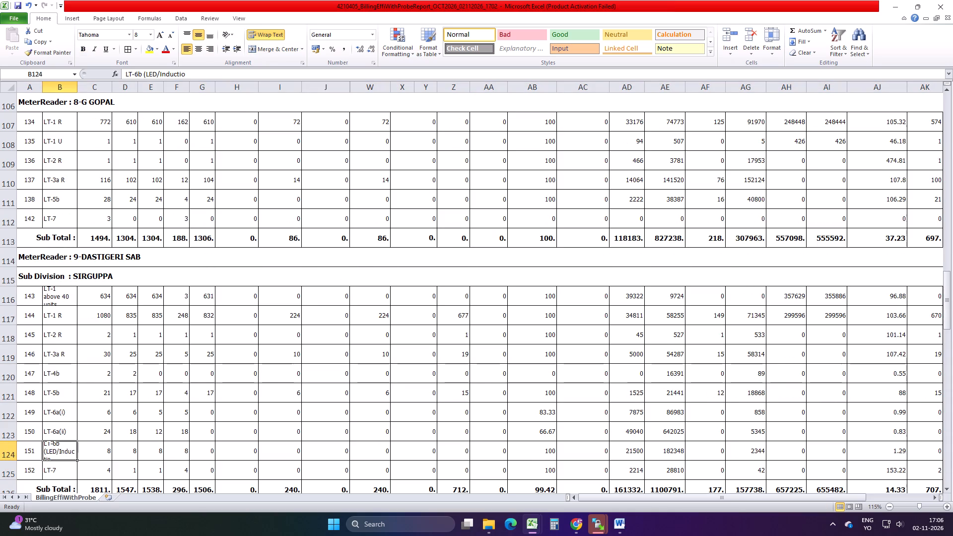
key(Up)
key(shift+space)
key(shift+Down)
key(shift+Down)
key(shift+Up)
key(ctrl+minus)
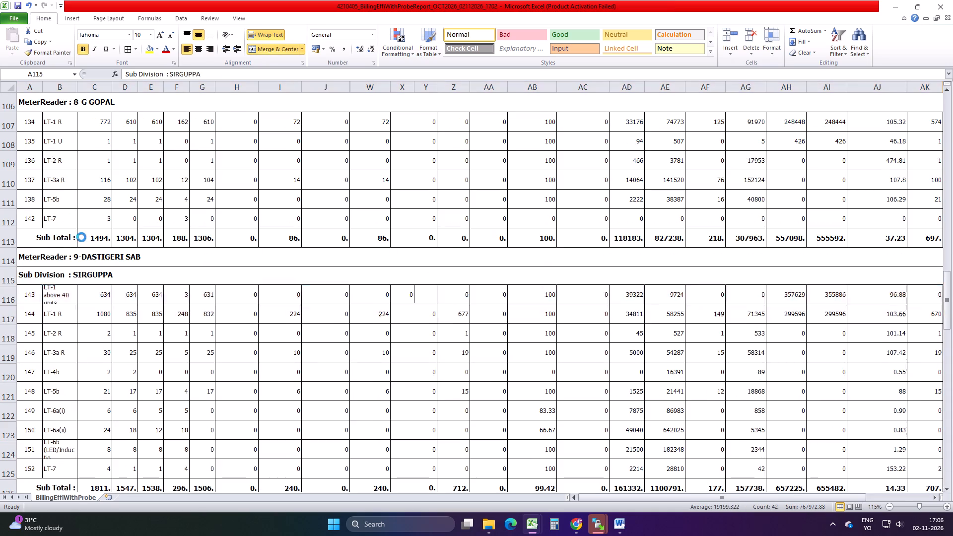
Delete the LT-4b row under meter reader 9.
key(Down)
key(Down)
key(Down)
key(Down)
key(Up)
key(shift+space)
key(ctrl+minus)
Delete the LT-6a(i), LT-6a(ii) and LT-6b rows under meter reader 9.
key(Down)
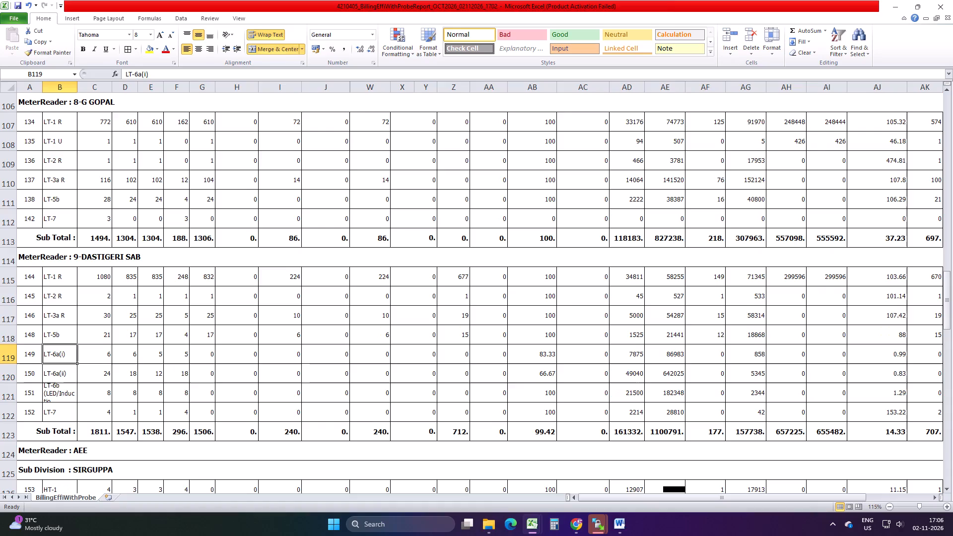
key(Down)
key(Up)
key(shift+space)
key(shift+Down)
key(shift+Down)
key(ctrl+minus)
key(Down)
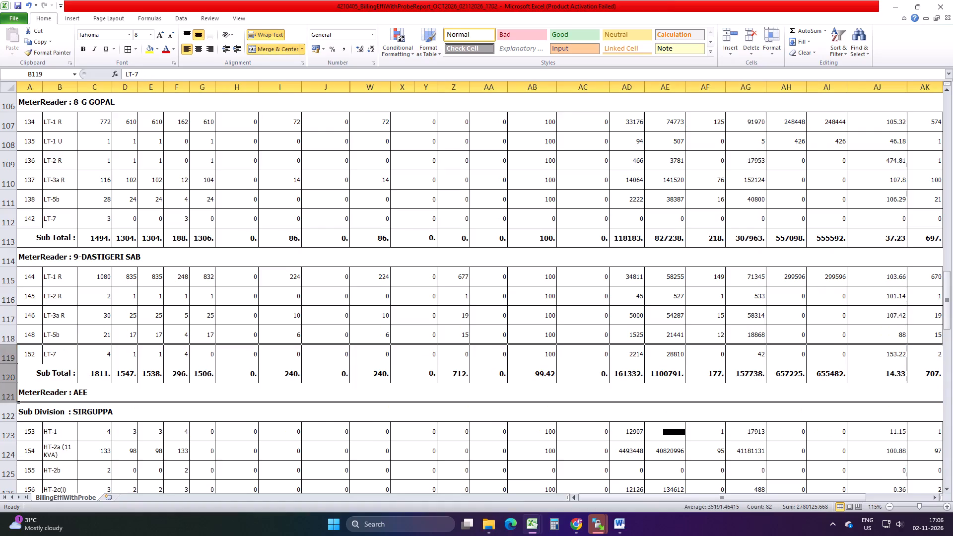
Delete the entire AEE meter reader block and all remaining report rows below meter reader 9's subtotal.
key(Right)
key(Down)
key(shift+space)
key(shift+Down)
key(shift+Down)
key(shift+Down)
key(shift+Down)
key(shift+Down)
key(shift+Down)
key(shift+Down)
key(shift+Down)
key(shift+Down)
key(shift+Down)
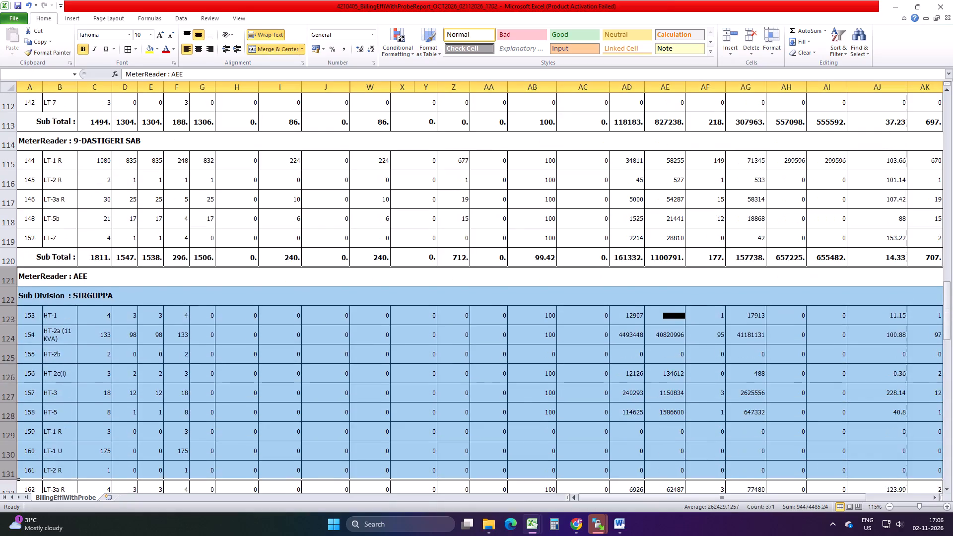
key(ctrl+minus)
key(ctrl+minus)
key(ctrl+minus)
key(ctrl+minus)
click(172, 371)
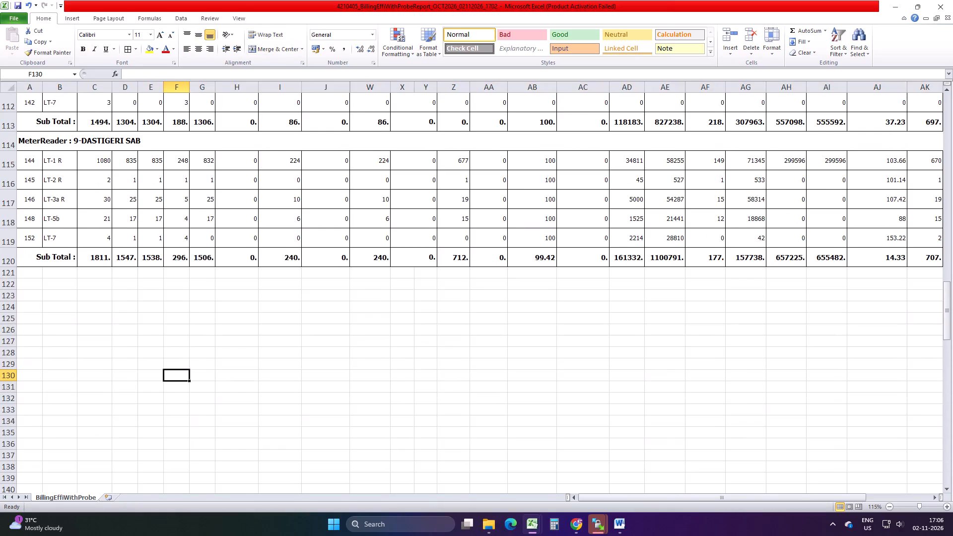
Replace meter reader 9's subtotal in C120 with the sum of C115:C119 and copy the formula across the subtotal row through column AP.
scroll(226, 413, up, 3)
click(78, 431)
key(alt+equal)
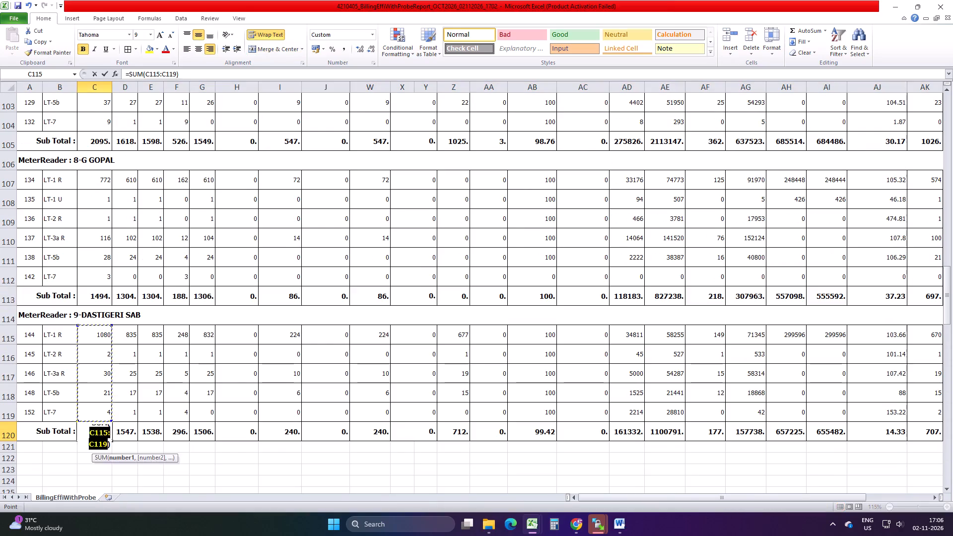
key(Return)
key(Up)
key(ctrl+c)
key(ctrl+shift+Right)
key(ctrl+shift+Right)
key(ctrl+shift+Right)
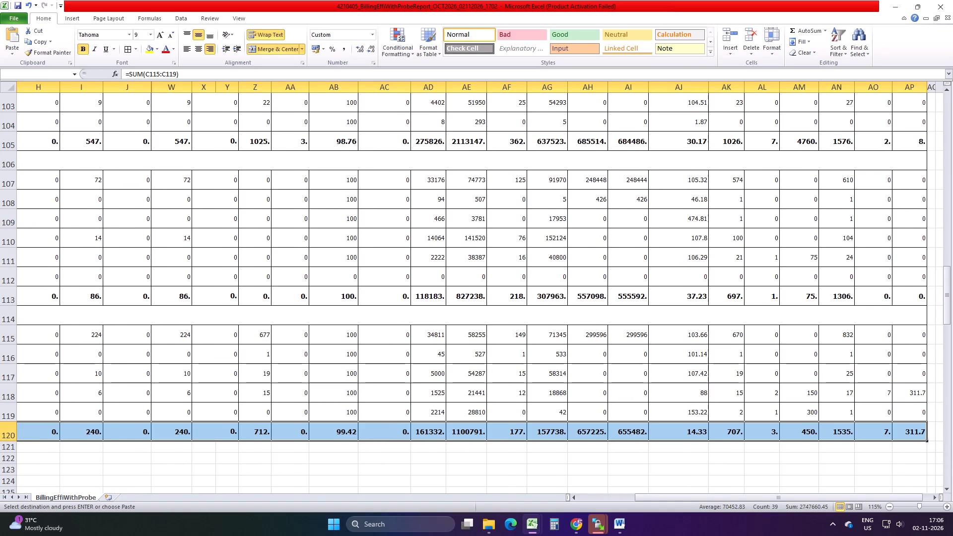
key(ctrl+v)
Replace meter reader 8's subtotal in C113 with the sum of C107:C112 and copy the formula across the rest of the subtotal row.
key(Up)
key(Up)
key(Up)
key(Up)
key(Up)
key(Up)
key(Up)
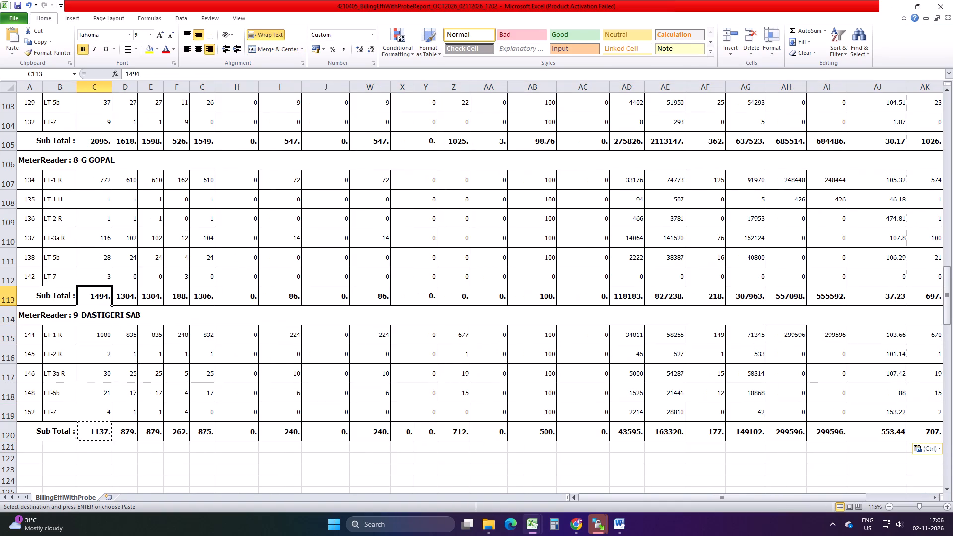
key(alt+equal)
key(Return)
key(Up)
key(ctrl+c)
key(ctrl+shift+Right)
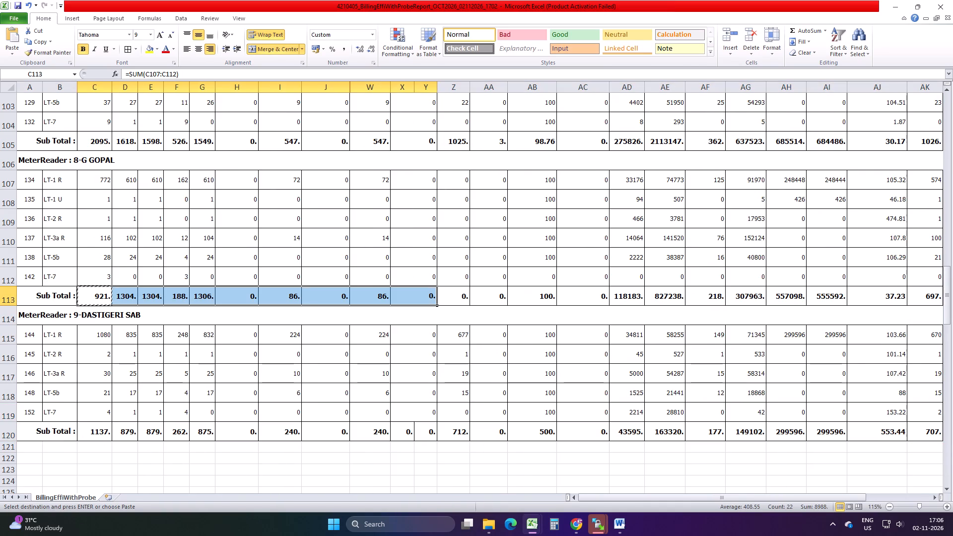
key(ctrl+shift+Right)
key(ctrl+shift+Right)
key(ctrl+v)
Replace meter reader 7's subtotal in C105 with the sum of C96:C104 and copy the formula across the rest of the subtotal row.
key(Up)
key(Up)
key(Up)
key(Up)
key(Up)
key(Up)
key(Up)
key(Up)
key(Up)
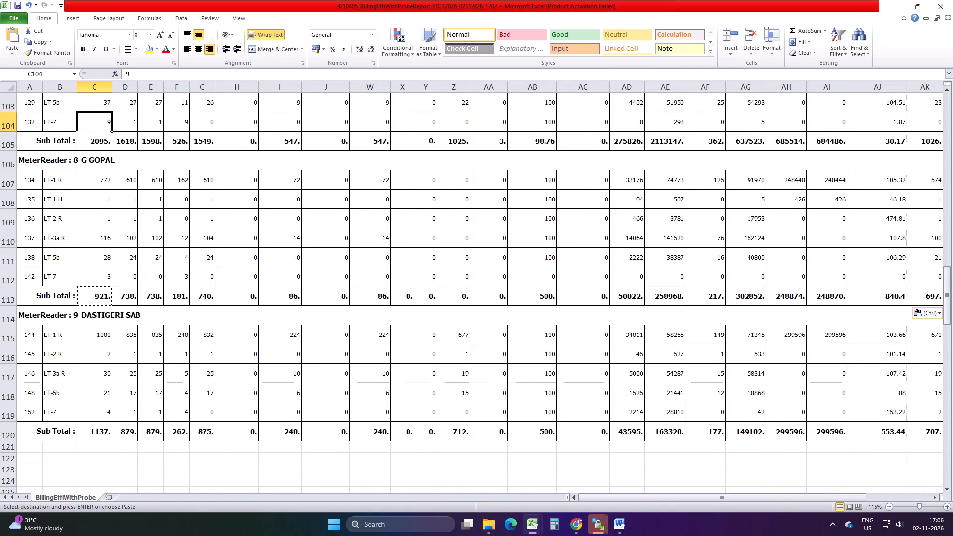
key(Up)
key(Down)
key(Down)
key(alt+equal)
key(Return)
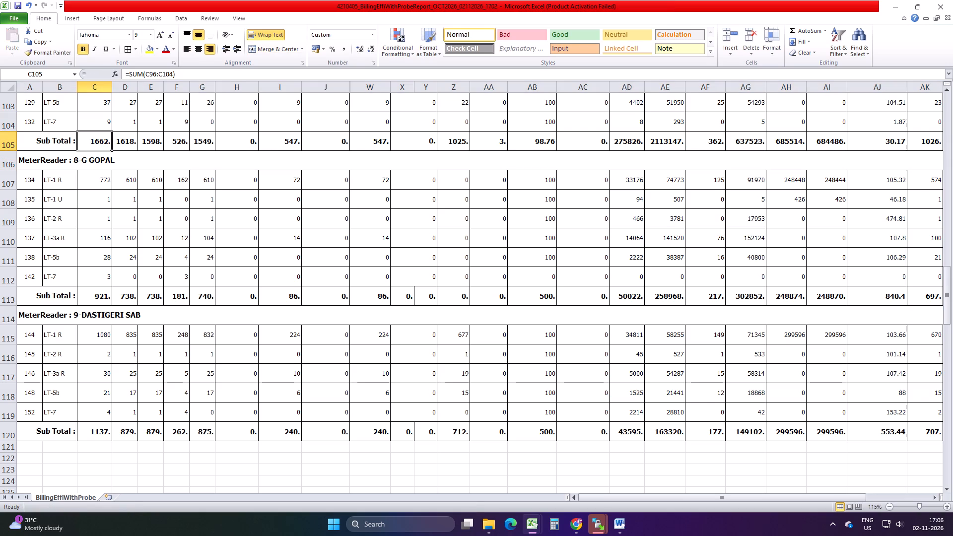
key(Up)
key(ctrl+c)
key(ctrl+shift+Right)
key(ctrl+shift+Right)
key(ctrl+shift+Right)
key(ctrl+v)
Replace meter reader 6's subtotal in C94 with the sum of C90:C93 and copy the formula across the rest of the subtotal row.
key(Up)
key(Up)
key(Up)
key(Up)
key(Up)
key(Up)
key(Up)
key(Up)
key(Up)
key(Up)
key(Up)
key(Up)
key(Up)
key(Up)
key(Up)
key(Up)
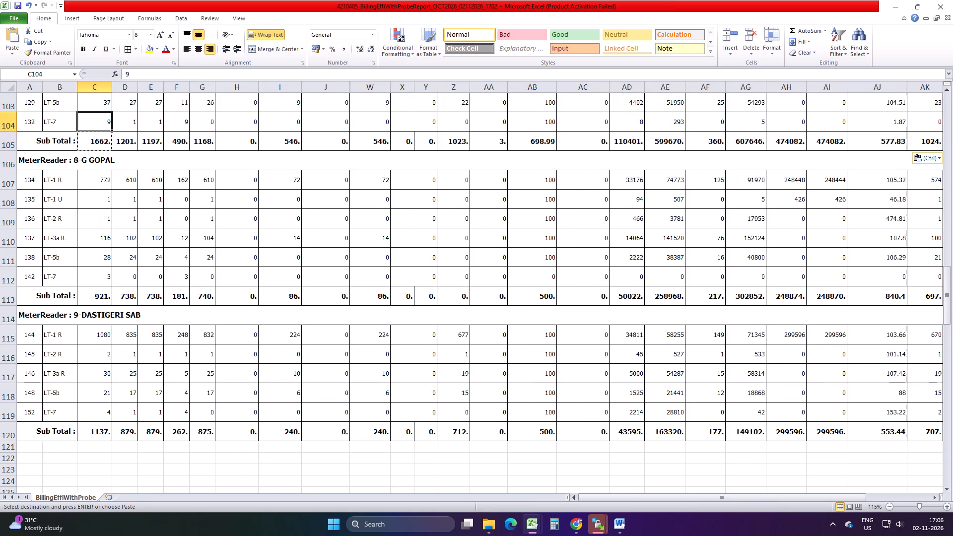
key(Down)
key(Down)
key(Down)
key(Down)
key(Down)
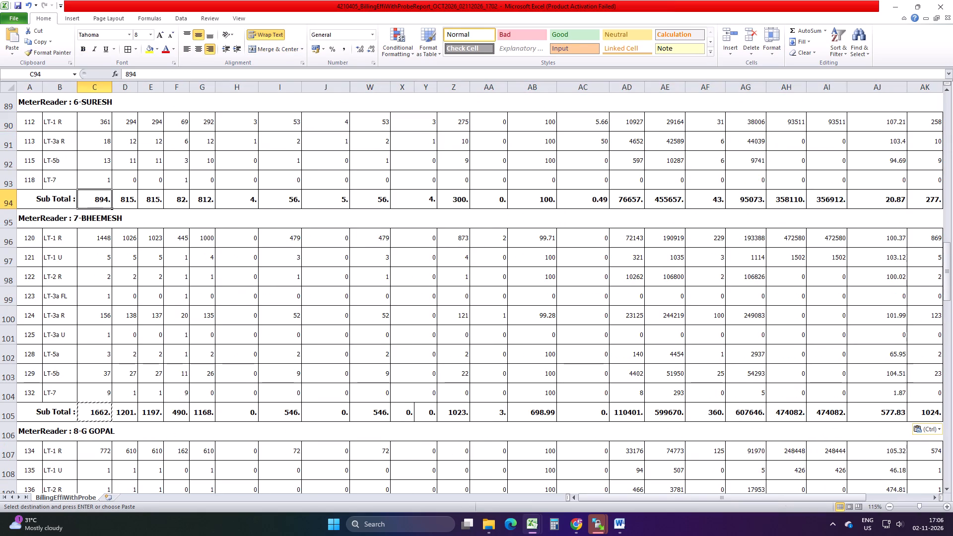
key(alt+equal)
key(Return)
key(Up)
key(ctrl+c)
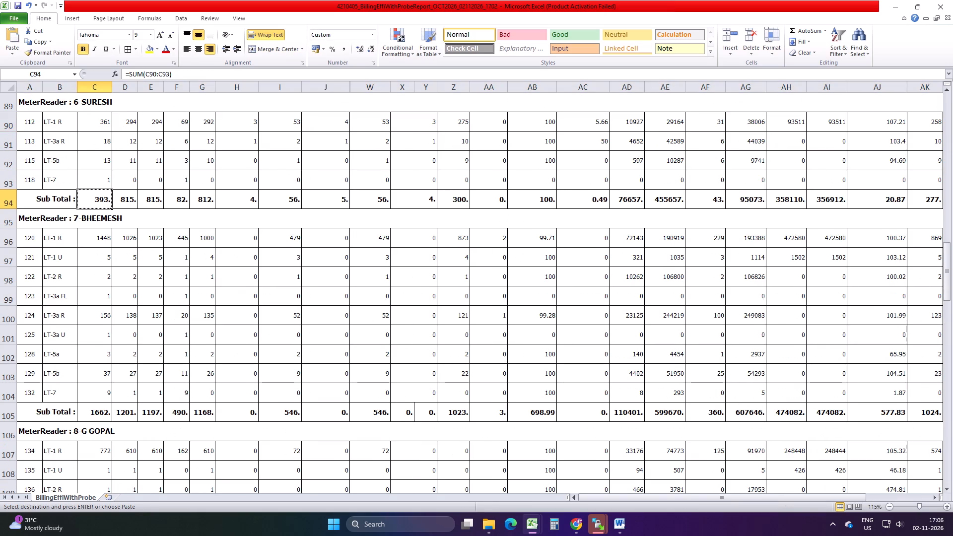
key(ctrl+c)
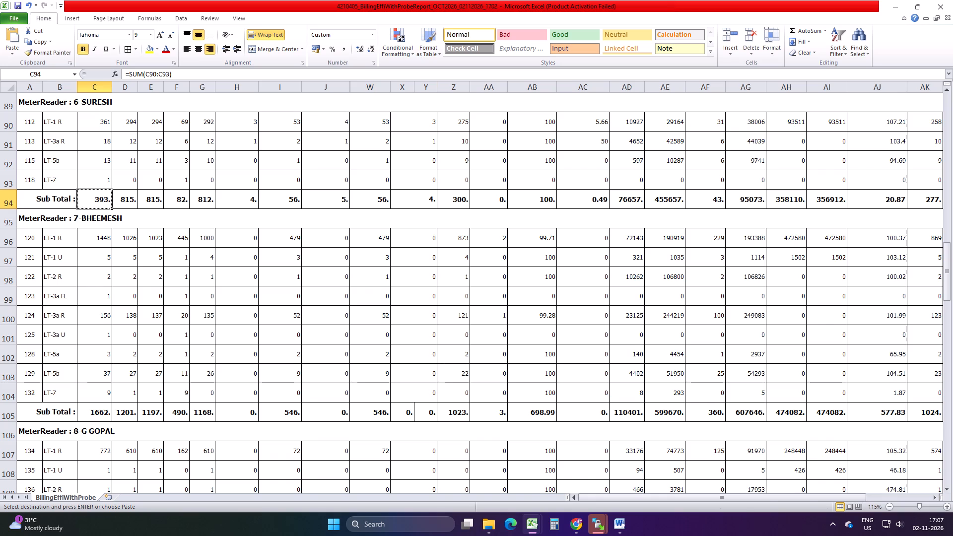
key(ctrl+shift+Right)
key(ctrl+shift+Right)
key(ctrl+shift+Right)
key(ctrl+shift+Right)
key(ctrl+shift+Left)
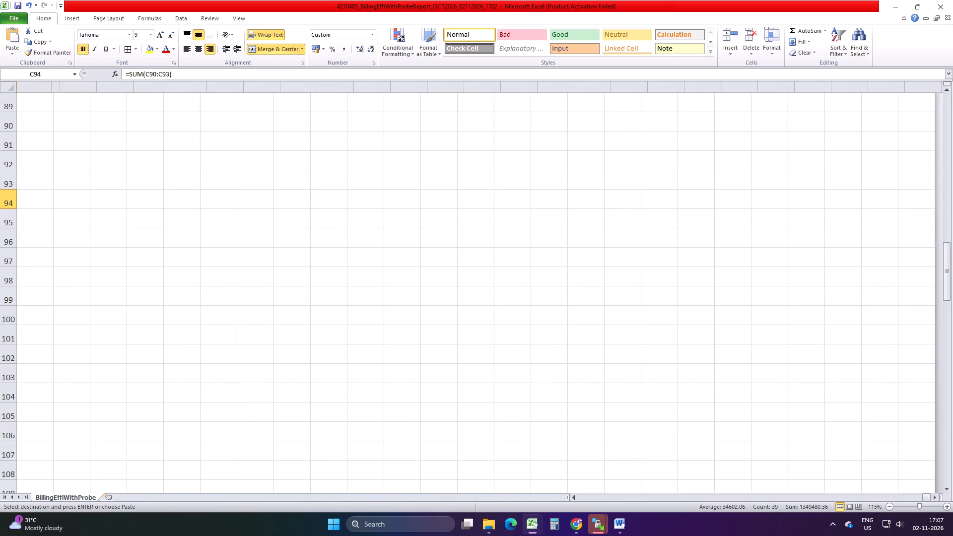
key(ctrl+v)
Replace meter reader 5's subtotal in C88 with the sum of C82:C87 and copy the formula across the subtotal row through column AP.
key(Left)
key(Left)
key(Left)
key(Left)
key(Right)
key(Up)
key(Up)
key(Up)
key(Up)
key(Up)
key(Up)
key(Up)
key(Up)
key(Up)
key(Up)
key(Up)
key(Up)
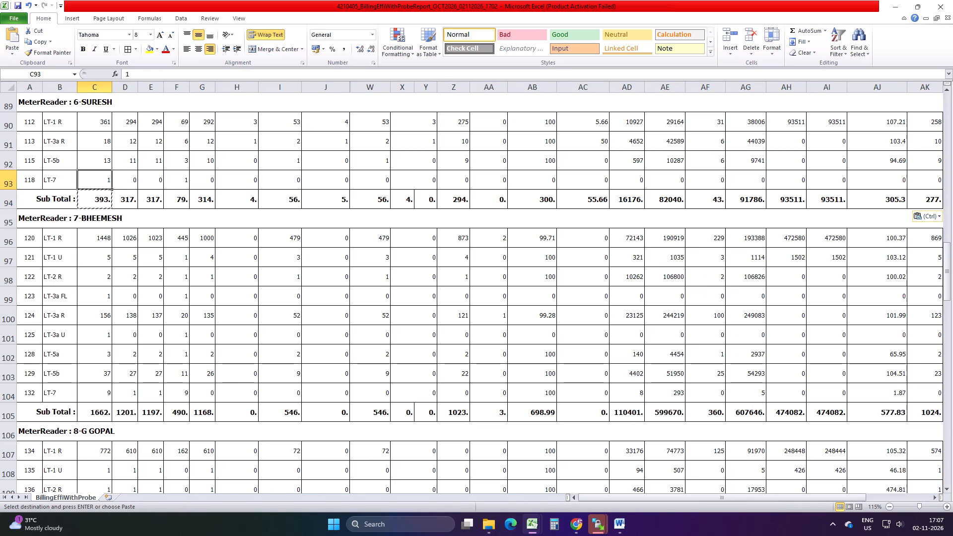
key(Down)
key(Down)
key(Down)
key(Down)
key(Down)
key(Down)
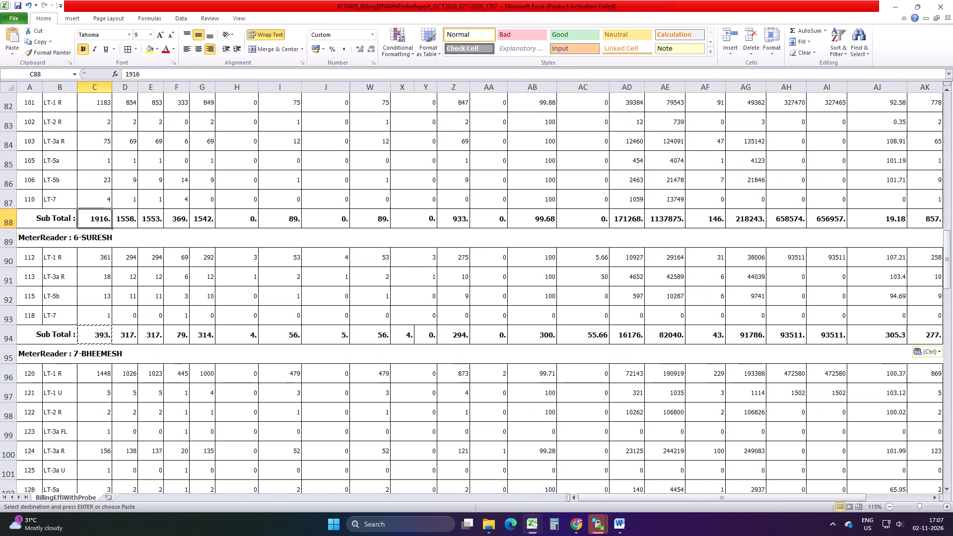
key(alt+equal)
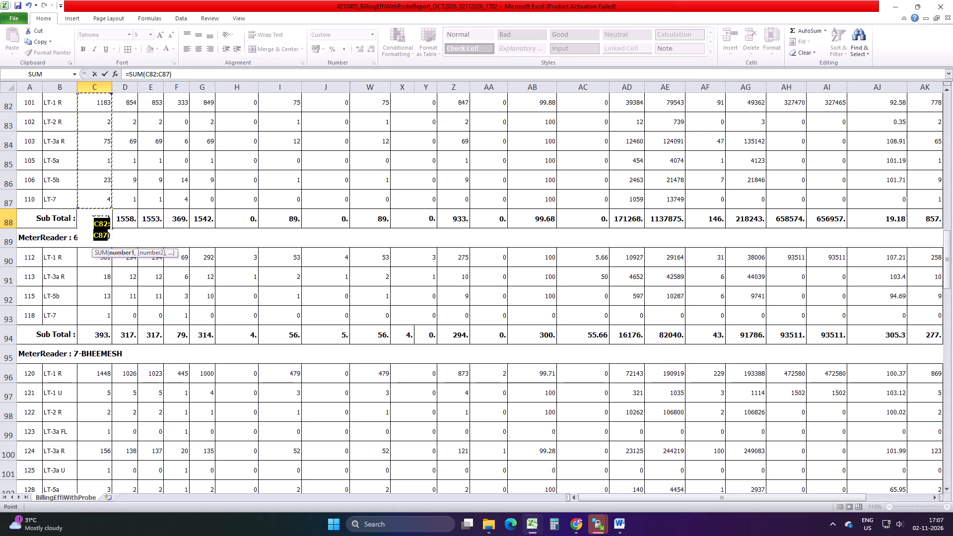
key(Return)
key(Up)
key(ctrl+c)
key(ctrl+shift+Right)
key(ctrl+shift+Right)
key(ctrl+shift+Right)
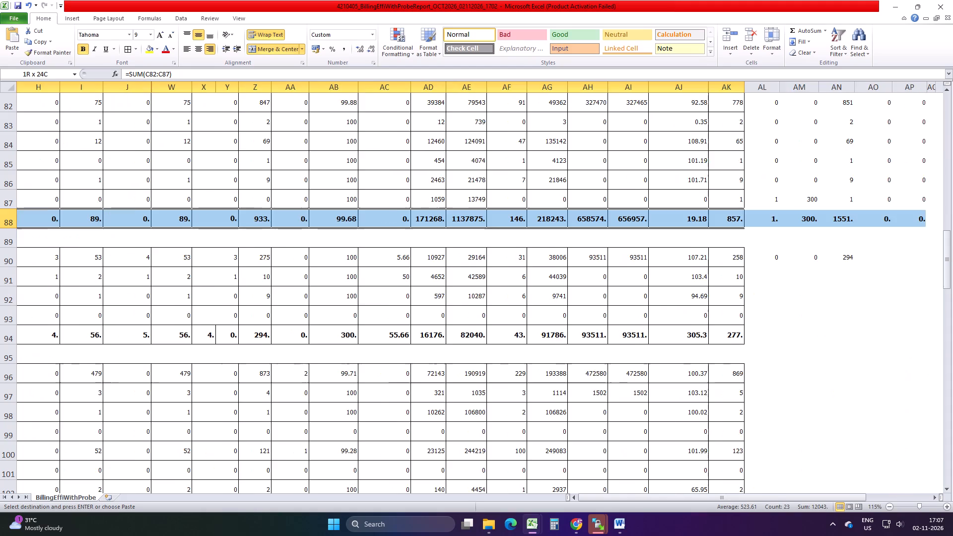
key(ctrl+v)
Replace meter reader 4's subtotal in C80 with the sum of C74:C79 and copy the formula across the subtotal row through column AP.
key(Up)
key(Up)
key(Up)
key(Up)
key(Up)
key(Up)
key(Up)
key(Up)
key(Up)
key(Up)
key(Up)
key(Up)
key(Up)
key(Up)
key(Up)
key(Down)
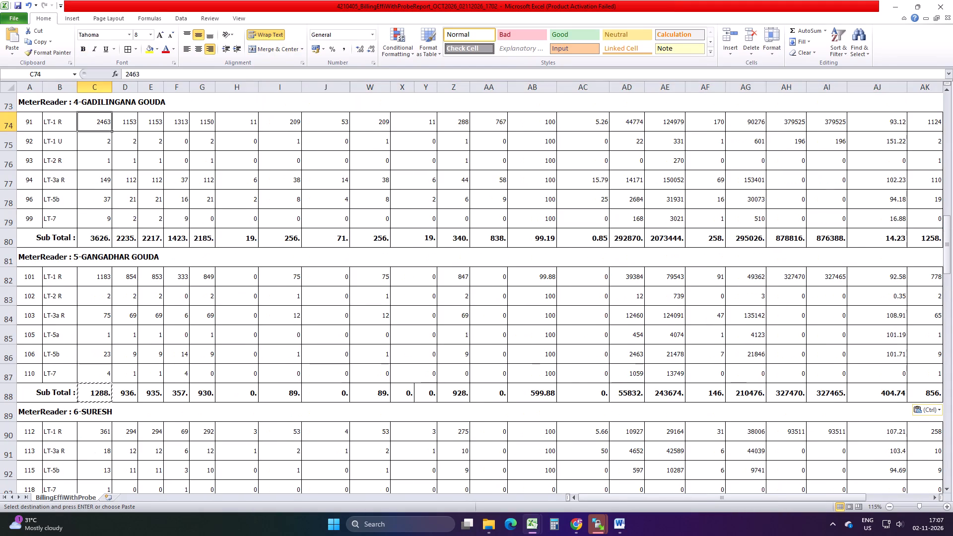
key(Down)
key(Down)
key(Down)
key(Down)
key(Down)
key(Down)
key(alt+equal)
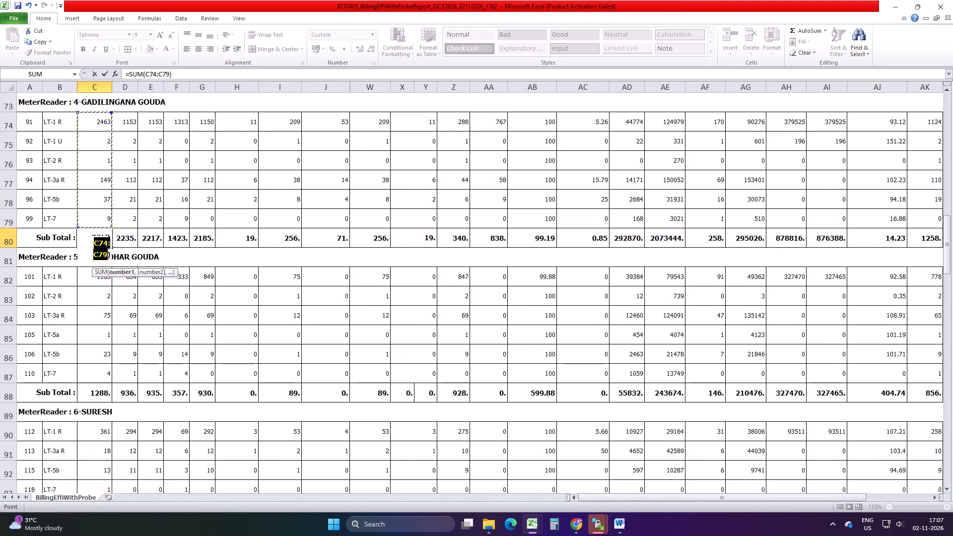
key(Return)
key(Up)
key(ctrl+c)
key(ctrl+shift+Right)
key(ctrl+shift+Right)
key(ctrl+shift+Right)
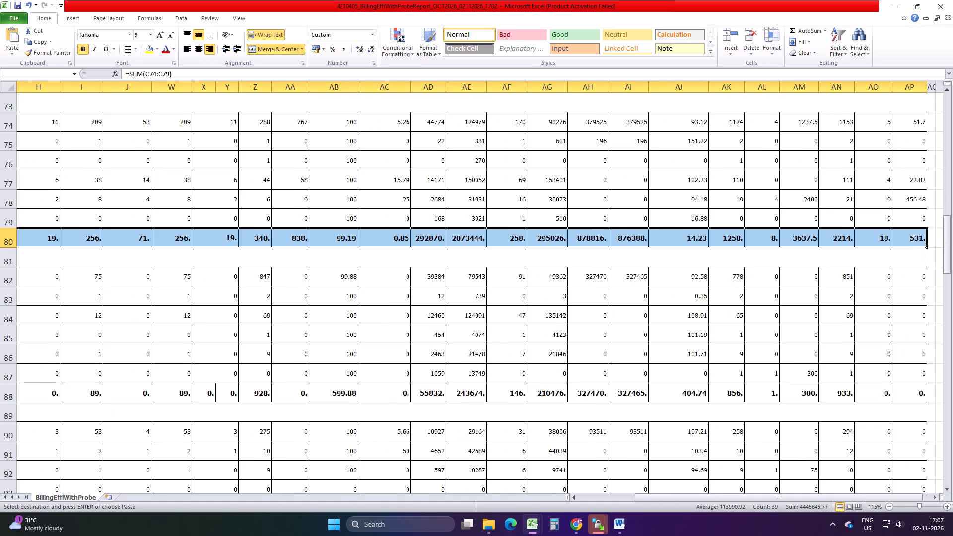
key(ctrl+v)
Replace meter reader 3's subtotal in C72 with the sum of C67:C71 and copy the formula across the subtotal row through column AP.
key(Up)
key(Up)
key(Up)
key(Up)
key(Up)
key(Up)
key(Up)
key(Up)
key(Up)
key(Up)
key(Up)
key(Up)
key(Up)
key(Up)
key(Up)
key(Up)
key(Up)
key(Up)
key(Up)
key(Up)
key(Down)
key(Down)
key(Down)
key(Down)
key(Down)
key(Down)
key(Down)
key(Down)
key(Down)
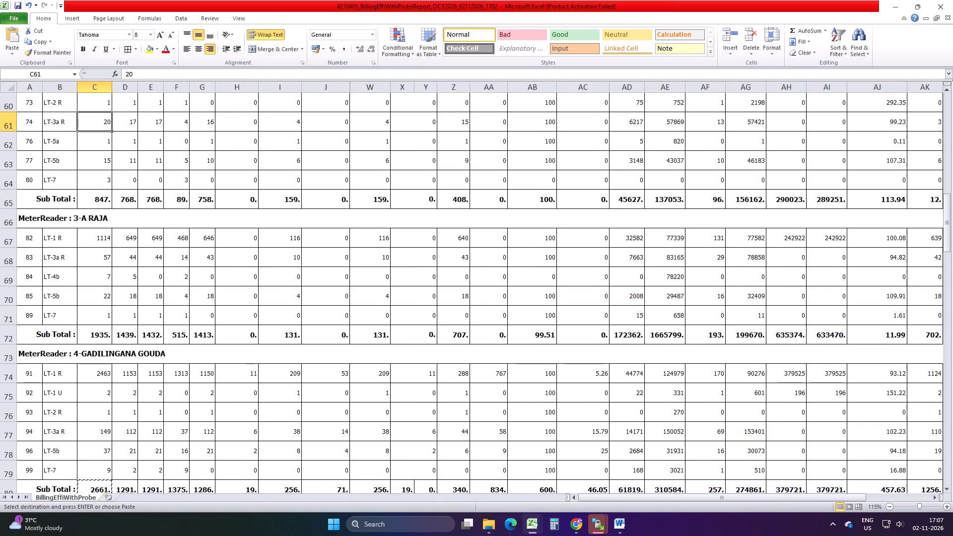
key(Down)
key(Down)
key(Down)
key(alt+equal)
key(Return)
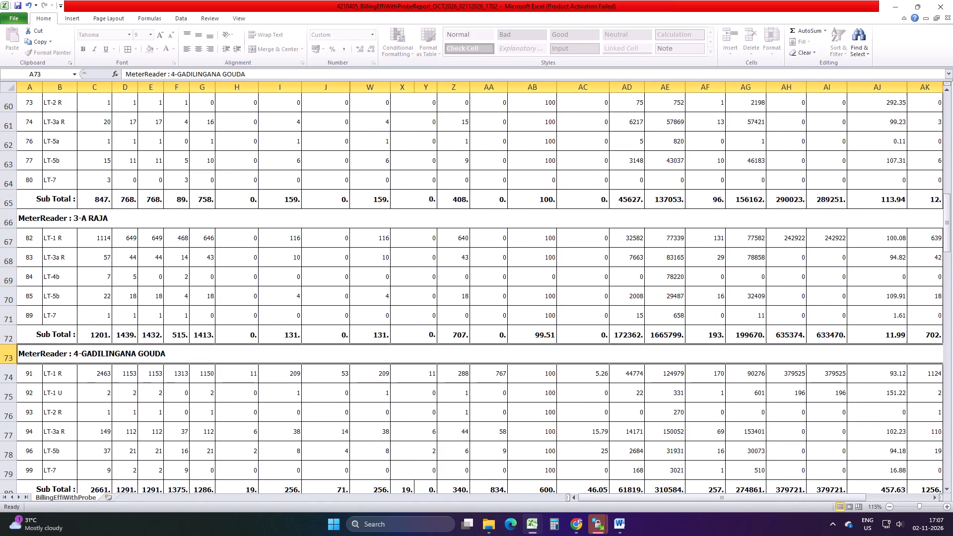
key(Up)
key(ctrl+c)
key(ctrl+shift+Right)
key(ctrl+shift+Right)
key(ctrl+shift+Right)
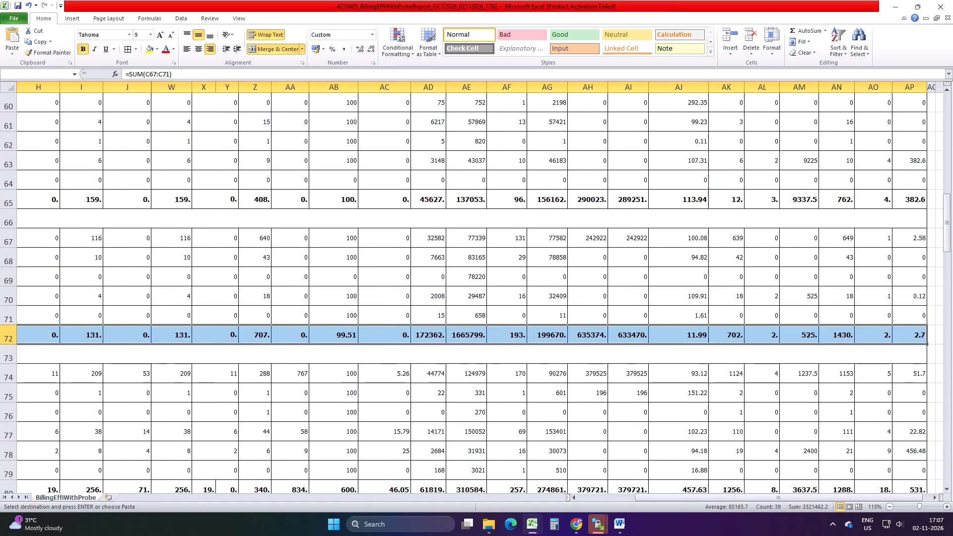
key(ctrl+v)
Replace meter reader 26's subtotal in C65 with the sum of C58:C64 and copy the formula across the rest of the subtotal row.
key(Up)
key(Up)
key(Up)
key(Up)
key(Up)
key(Up)
key(Up)
key(Up)
key(Up)
key(Up)
key(Up)
key(Up)
key(Up)
key(Up)
key(Up)
key(Up)
key(Up)
key(Up)
key(Up)
key(Up)
key(Down)
key(Down)
key(Down)
key(Down)
key(Down)
key(Down)
key(Down)
key(Down)
key(Down)
key(Down)
key(Down)
key(Down)
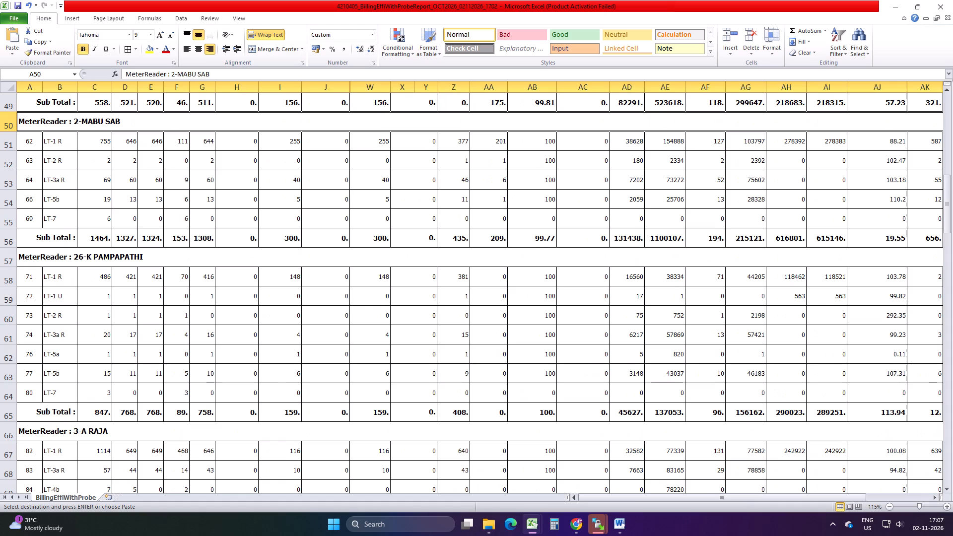
key(Down)
key(Down)
key(Down)
key(Down)
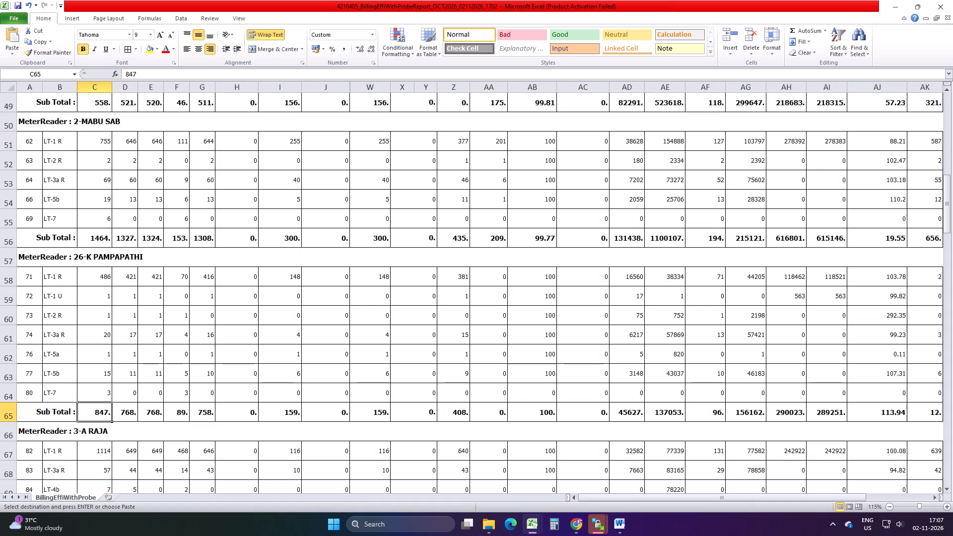
key(alt+equal)
key(Return)
key(Up)
key(ctrl+c)
key(ctrl+shift+Right)
key(ctrl+shift+Right)
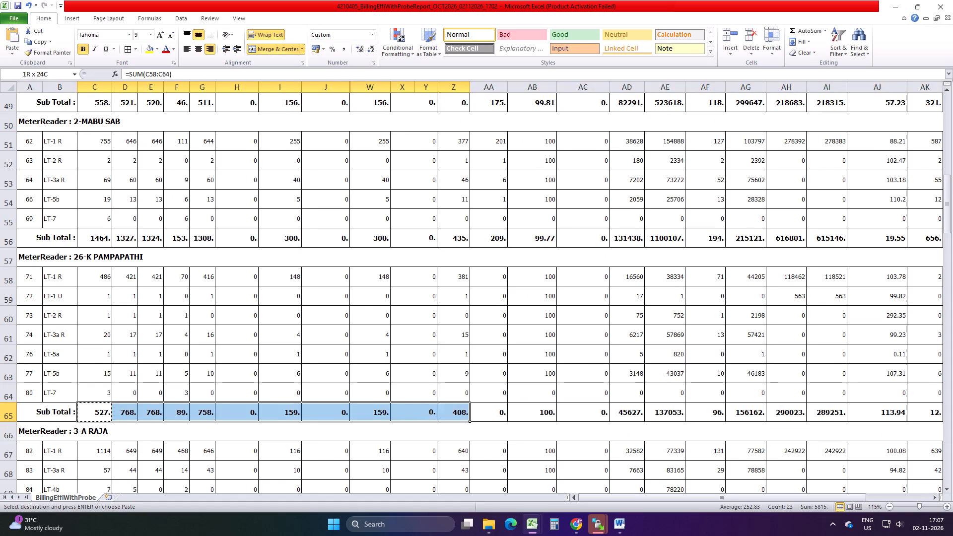
key(ctrl+shift+Right)
key(ctrl+v)
Replace meter reader 2's subtotal in C56 with the sum of C51:C55 and copy the formula across the rest of the subtotal row.
key(Up)
key(Up)
key(Up)
key(Up)
key(Up)
key(Up)
key(Up)
key(Up)
key(Up)
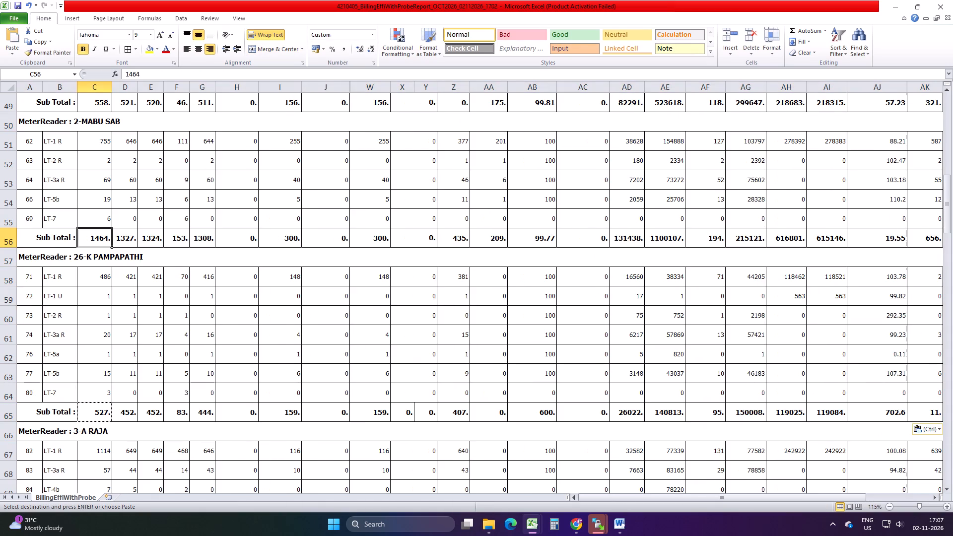
key(alt+equal)
key(Return)
key(Up)
key(ctrl+c)
key(ctrl+shift+Right)
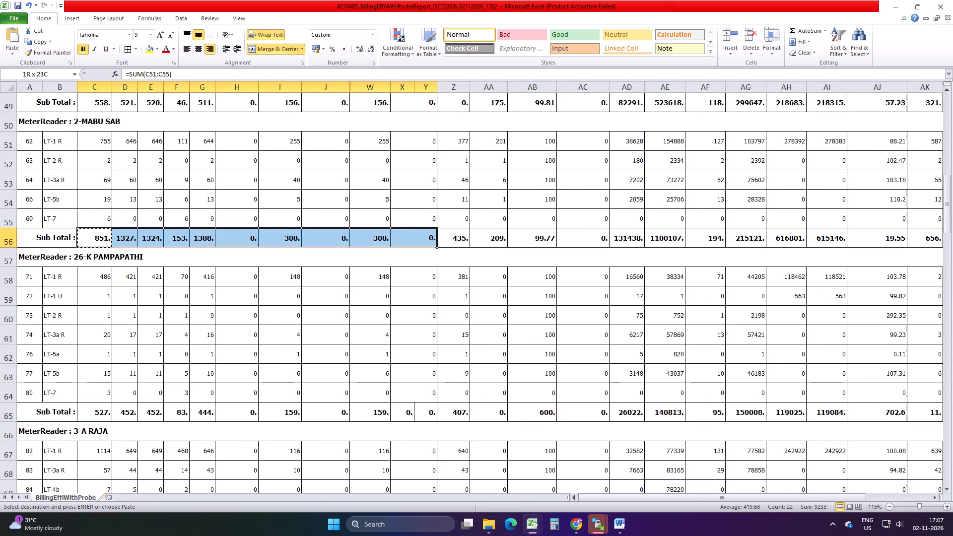
key(ctrl+shift+Right)
key(ctrl+shift+Right)
key(ctrl+v)
Replace meter reader 14's subtotal in C49 with the sum of C43:C48 and copy the formula across the rest of the subtotal row.
key(Up)
key(Up)
key(Up)
key(Up)
key(Up)
key(Up)
key(Up)
key(Up)
key(Up)
key(Up)
key(Up)
key(Up)
key(Up)
key(Up)
key(Up)
key(Up)
key(Up)
key(Up)
key(Up)
key(Up)
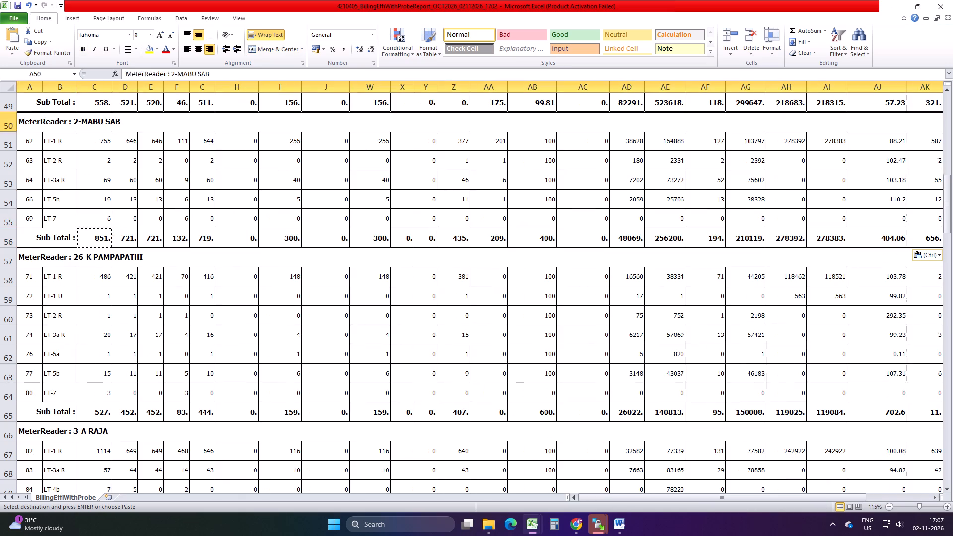
key(Down)
key(Down)
key(Down)
key(Down)
key(Down)
key(Down)
key(Down)
key(Down)
key(Down)
key(Down)
key(Down)
key(Down)
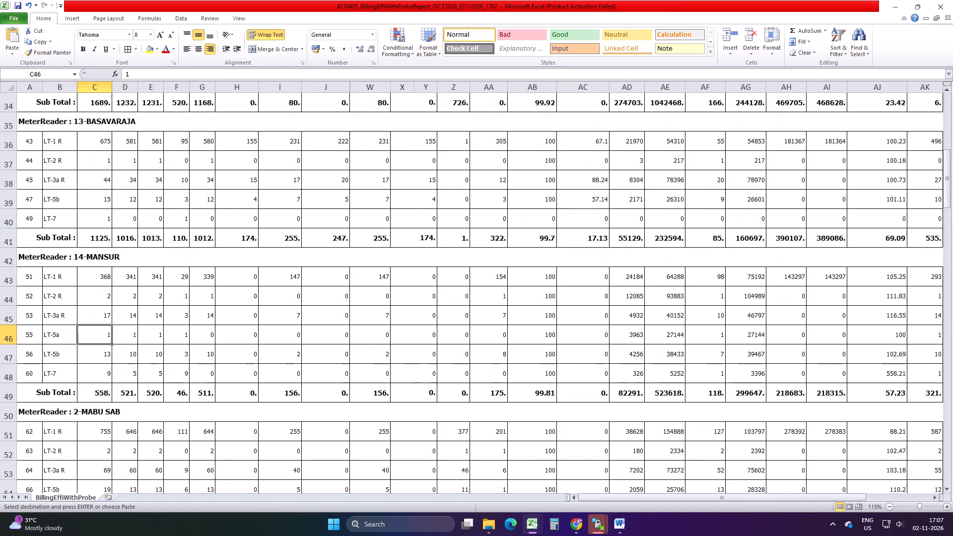
key(Down)
key(Down)
key(Down)
key(alt+equal)
key(Return)
key(Up)
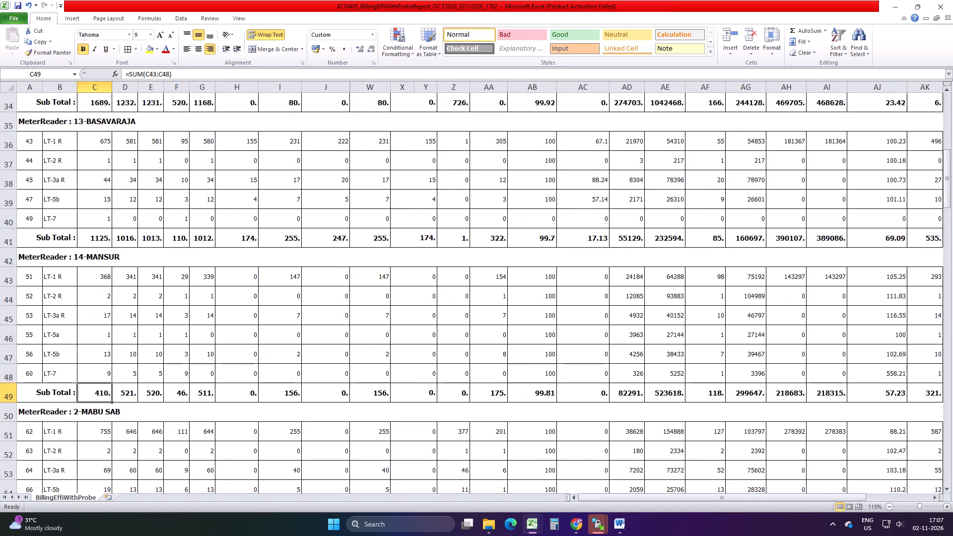
key(ctrl+c)
key(ctrl+shift+Right)
key(ctrl+shift+Right)
key(ctrl+shift+Right)
key(ctrl+v)
Replace meter reader 13's subtotal in C41 with the sum of C36:C40 and copy the formula across the rest of the subtotal row.
key(Up)
key(Up)
key(Up)
key(Up)
key(Up)
key(Up)
key(Up)
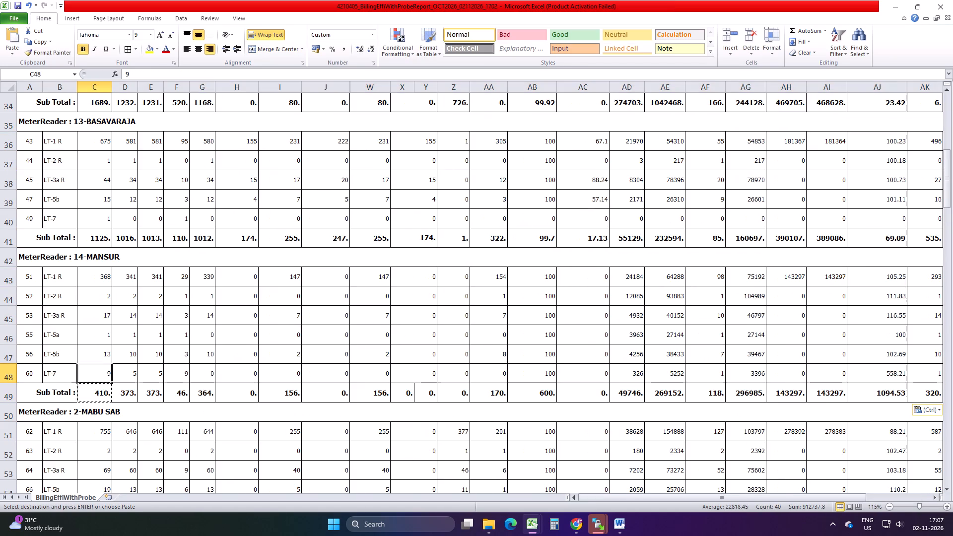
key(Up)
key(alt+equal)
key(Return)
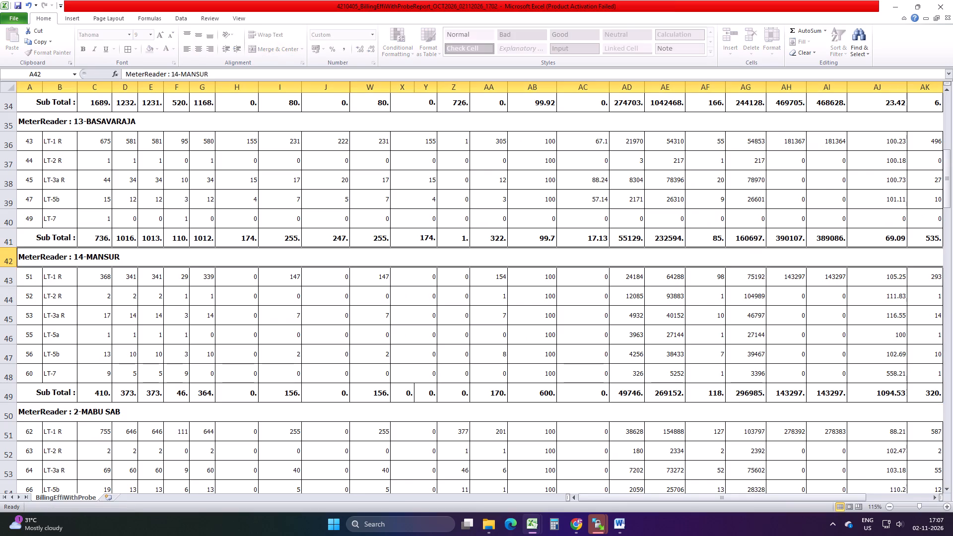
key(Up)
key(ctrl+c)
key(ctrl+shift+Right)
key(ctrl+shift+Right)
key(ctrl+shift+Right)
key(ctrl+shift+Right)
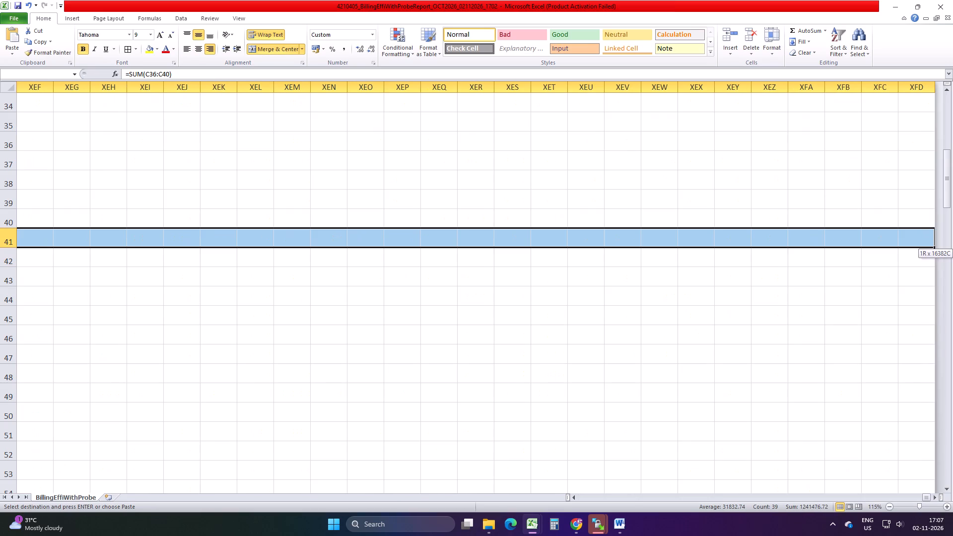
key(ctrl+shift+Left)
key(ctrl+v)
Replace meter reader 12's subtotal in C34 with the sum of C29:C33 and copy the formula across the rest of the subtotal row.
key(Up)
key(Up)
key(Up)
key(Up)
key(Up)
key(Up)
key(Up)
key(Up)
key(Up)
key(Up)
key(Up)
key(Up)
key(Up)
key(Up)
key(Up)
key(Up)
key(Up)
key(Up)
key(Up)
key(Up)
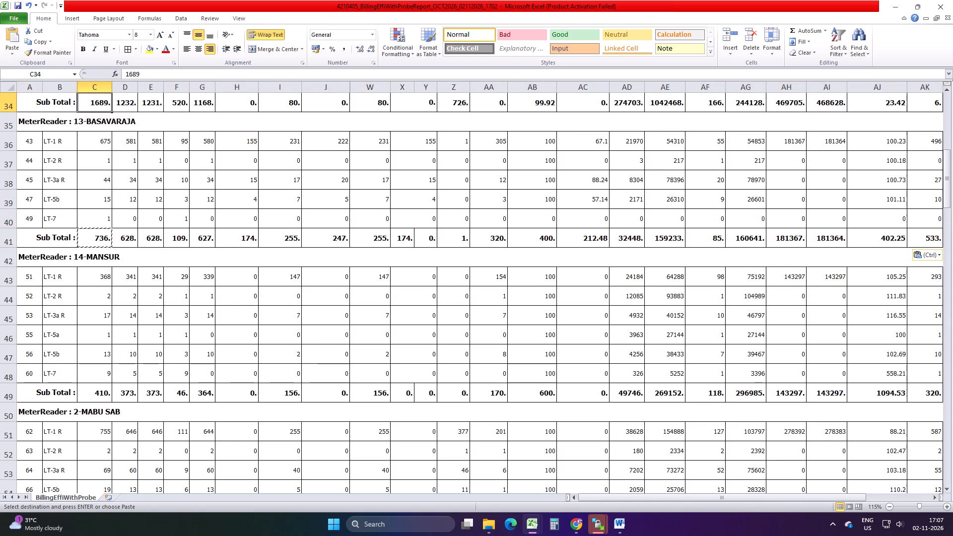
key(Down)
key(Down)
key(Down)
key(Down)
key(Down)
key(Down)
key(Down)
key(Down)
key(Down)
key(Down)
key(Down)
key(Down)
key(Down)
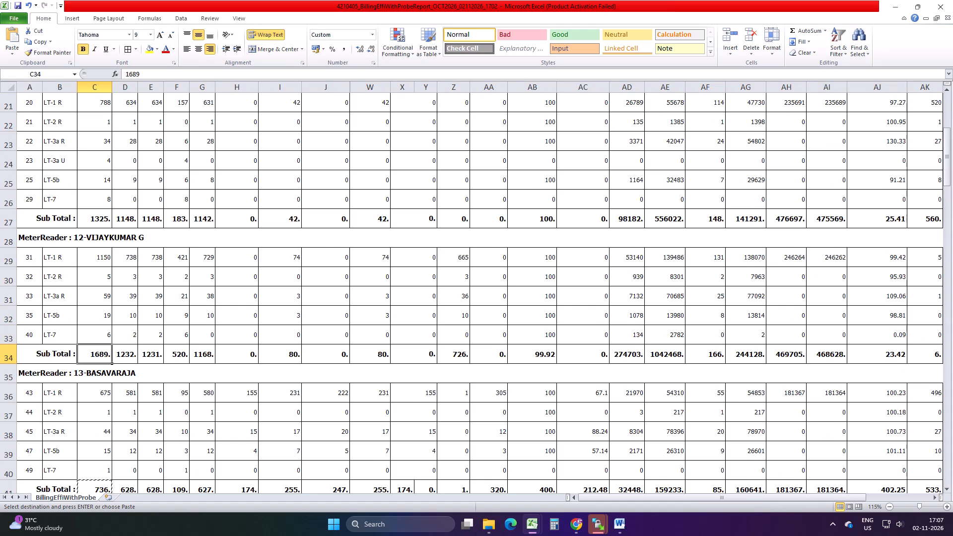
key(alt+equal)
key(Return)
key(Up)
key(ctrl+c)
key(ctrl+shift+Right)
key(ctrl+shift+Right)
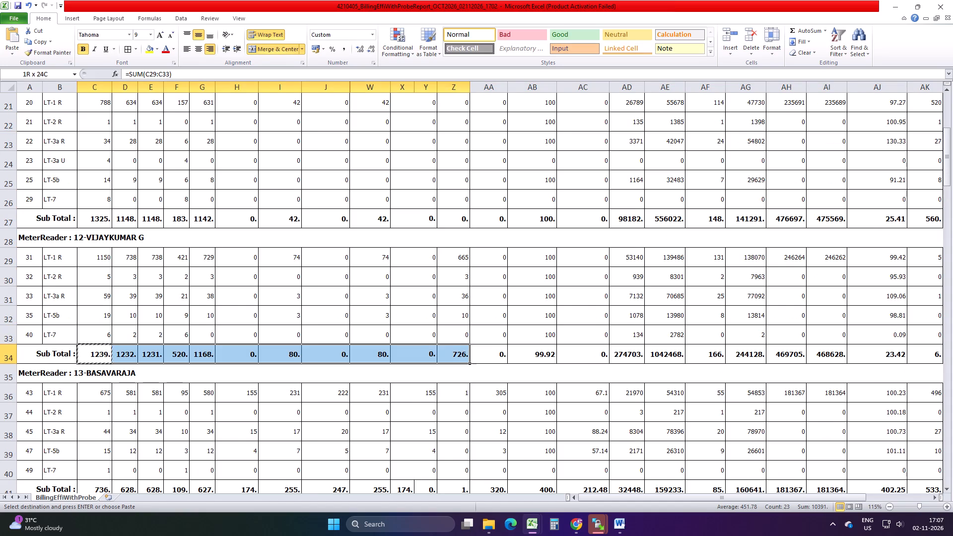
key(ctrl+shift+Right)
key(ctrl+v)
Replace meter reader 11's subtotal in C27 with the sum of C21:C26 and copy the formula across the rest of the subtotal row.
key(Up)
key(Up)
key(Up)
key(Up)
key(Up)
key(Up)
key(Up)
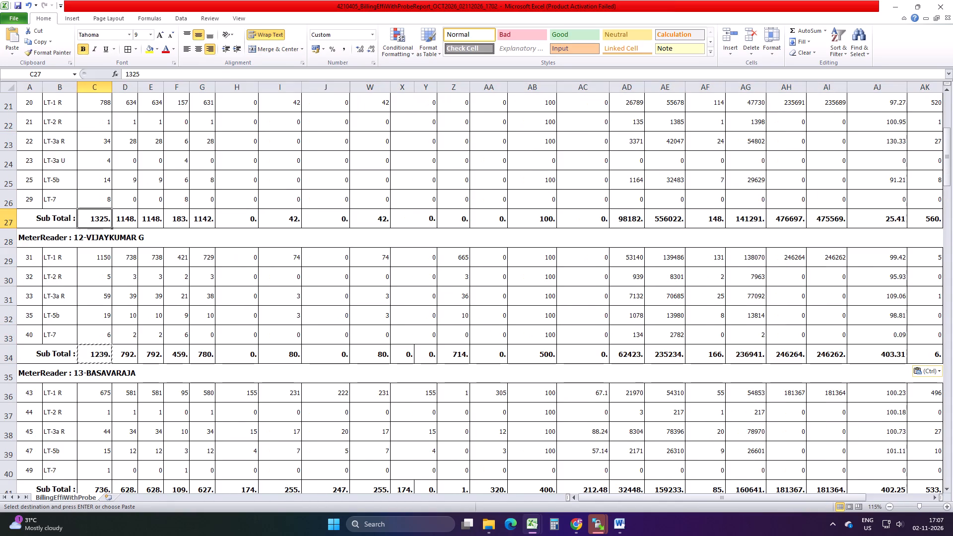
key(alt+equal)
key(Return)
key(Up)
key(ctrl+c)
key(ctrl+shift+Right)
key(ctrl+shift+Right)
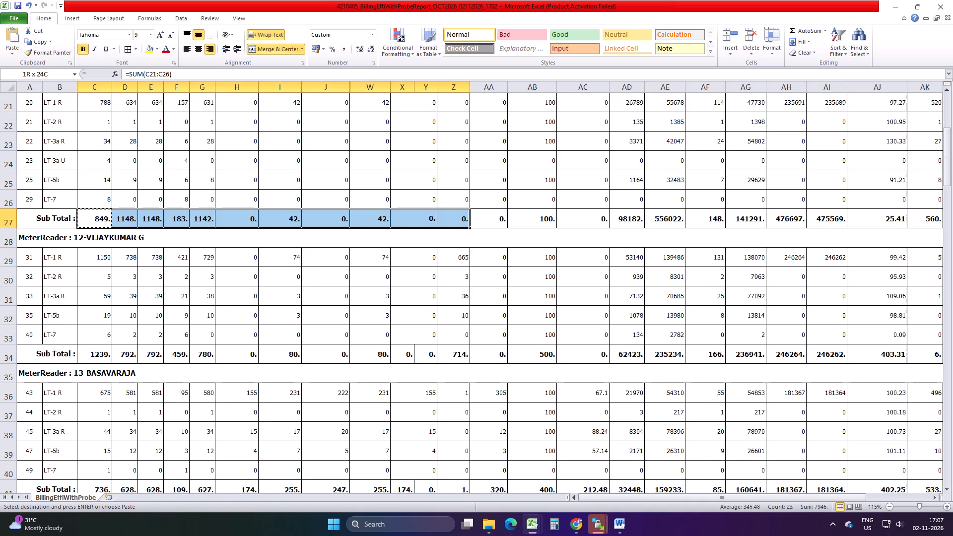
key(ctrl+shift+Right)
key(ctrl+v)
Replace meter reader 10's subtotal in C19 with the sum of C15:C18 and copy the formula across the subtotal row through column AP.
key(Up)
key(Up)
key(Up)
key(Up)
key(Up)
key(Up)
key(Up)
key(Up)
key(Up)
key(Up)
key(Up)
key(Up)
key(Up)
key(Up)
key(Up)
key(Up)
key(Up)
key(Up)
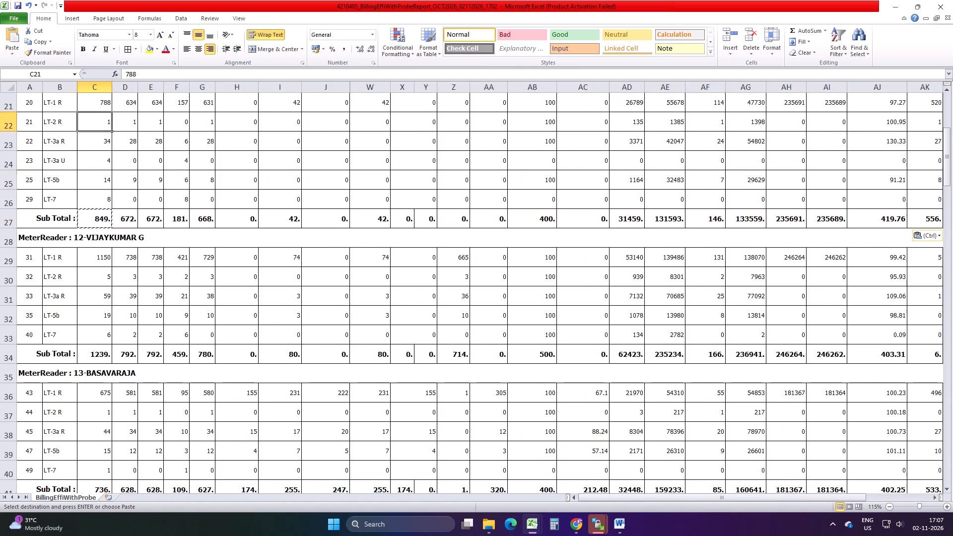
key(Down)
key(Down)
key(Down)
key(Down)
key(Down)
key(Down)
key(Down)
key(Down)
key(Down)
key(Down)
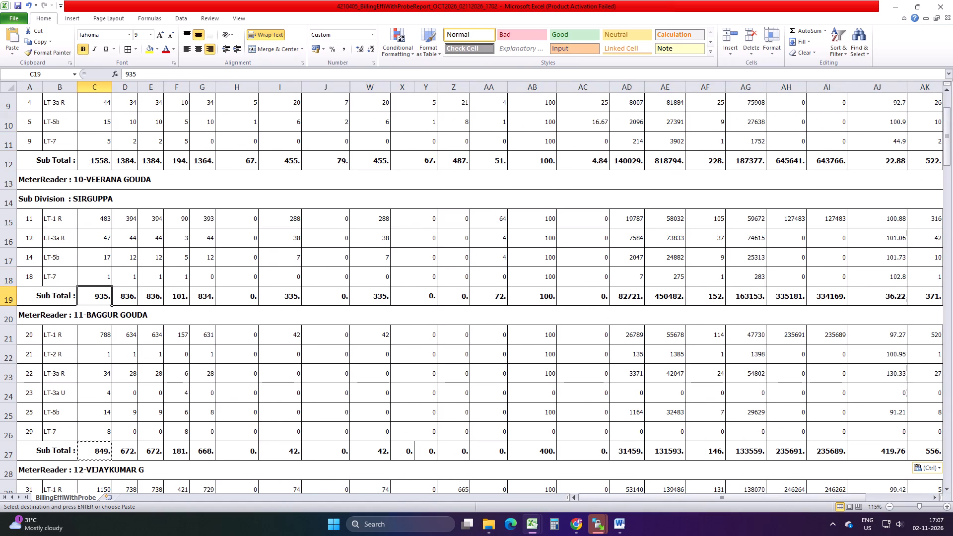
key(alt+equal)
key(Return)
key(Up)
key(ctrl+c)
key(ctrl+shift+Right)
key(ctrl+shift+Right)
key(ctrl+shift+Right)
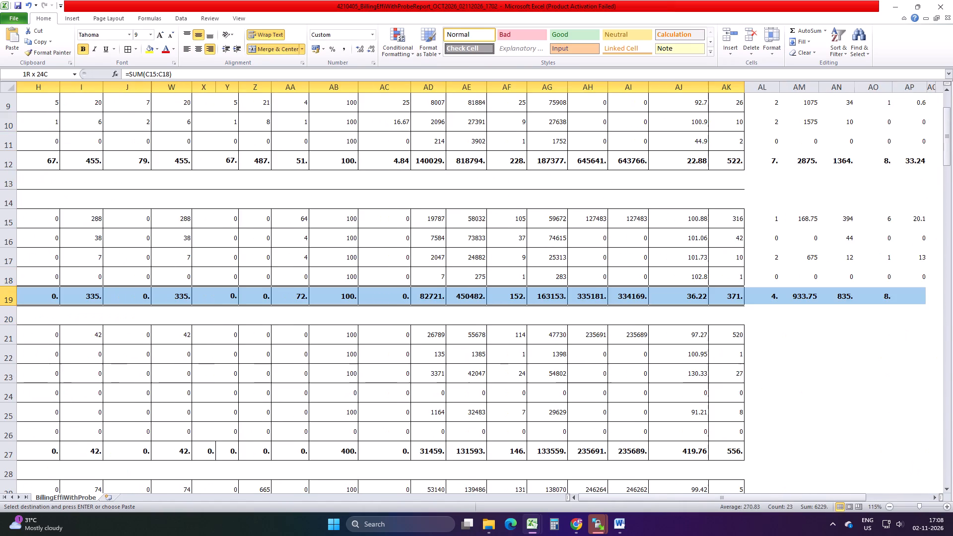
key(ctrl+v)
Replace meter reader 1's subtotal in C12 with the sum of C8:C11 and copy the formula across the subtotal row through column AP.
key(Up)
key(Up)
key(Up)
key(Up)
key(Up)
key(Up)
key(Up)
key(Up)
key(Up)
key(Up)
key(Up)
key(Up)
key(Up)
key(Up)
key(Up)
key(Up)
key(Up)
key(Up)
key(Up)
key(Up)
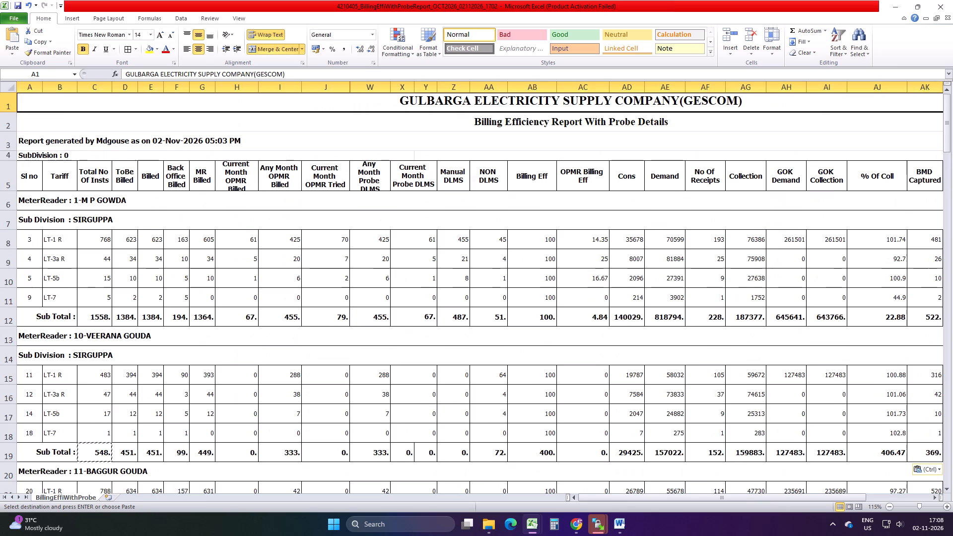
key(Down)
key(Down)
key(Down)
key(Down)
key(Down)
key(Down)
key(Down)
key(Down)
key(Down)
key(Down)
key(Down)
key(alt+equal)
key(Return)
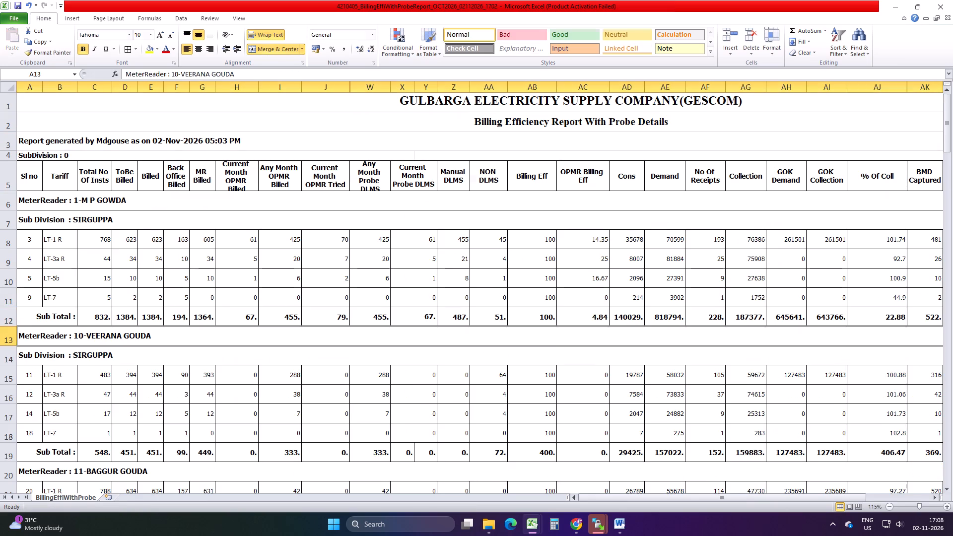
key(Up)
key(ctrl+c)
key(ctrl+shift+Right)
key(ctrl+shift+Right)
key(ctrl+shift+Right)
key(ctrl+v)
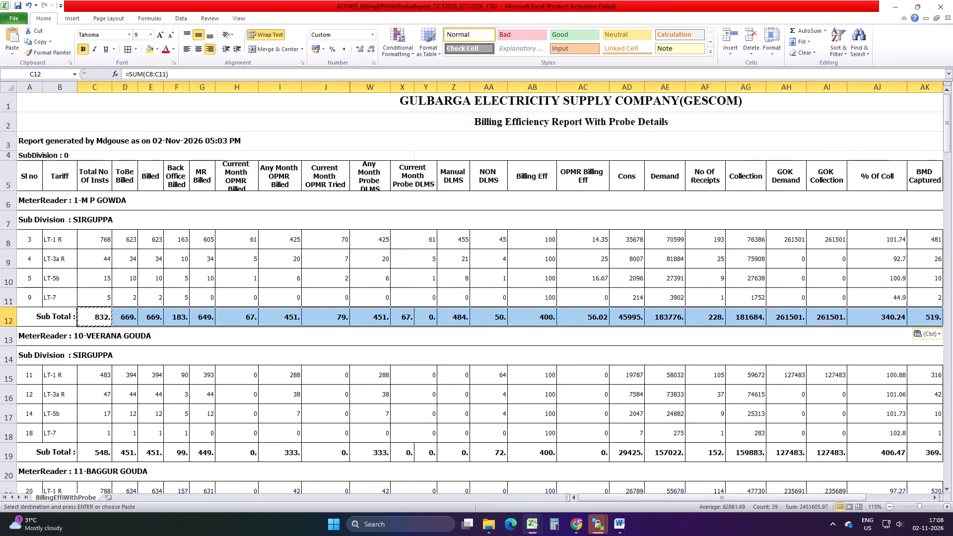
ctrl+scroll(630, 494, down, 1)
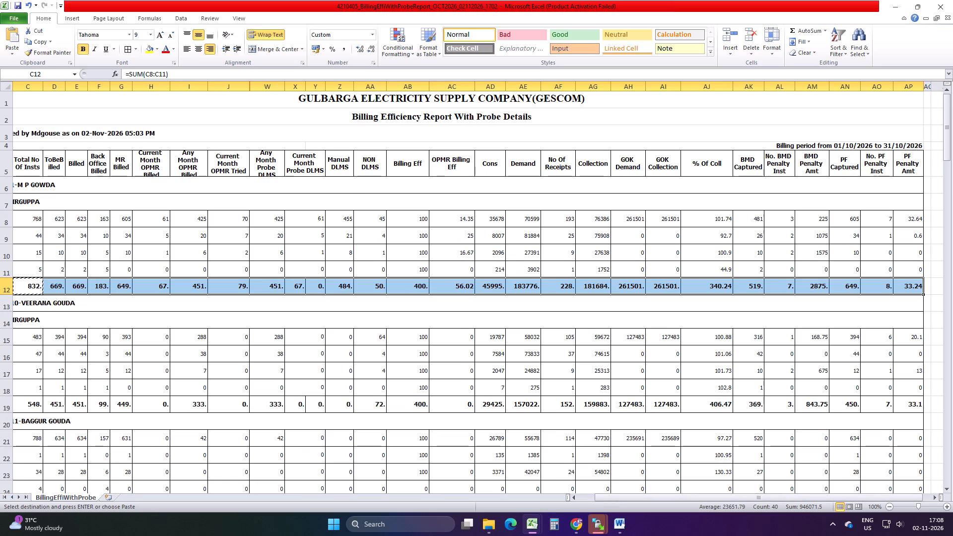
click(259, 319)
drag(604, 498, 564, 498)
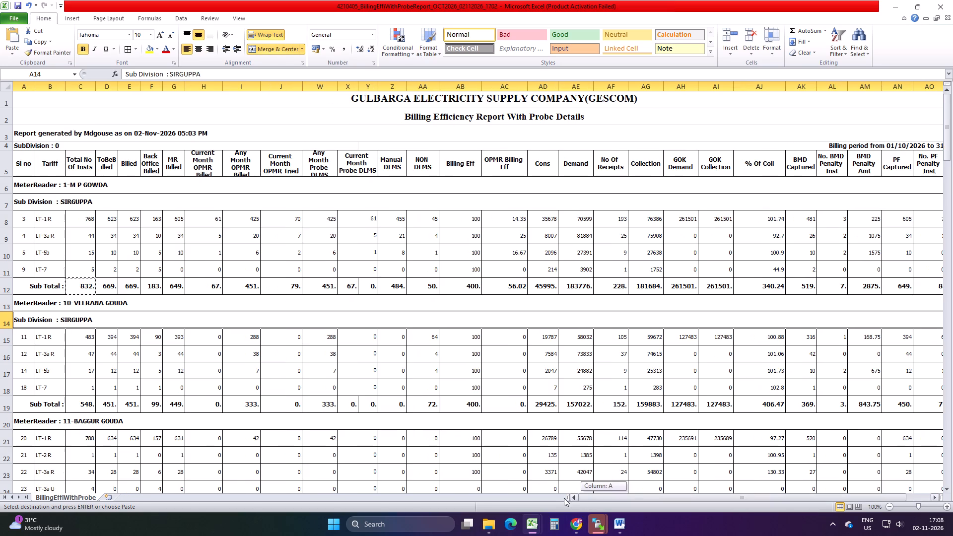
Delete row 7, the Sub Division : SIRGUPPA line under meter reader 1.
drag(564, 498, 563, 498)
click(220, 367)
scroll(184, 403, up, 2)
click(245, 347)
scroll(253, 358, up, 6)
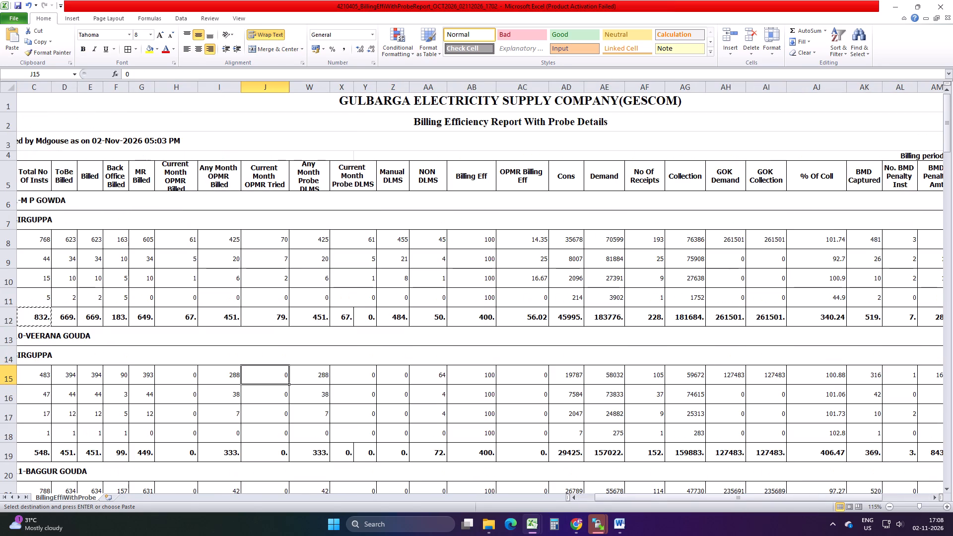
drag(600, 502, 560, 504)
click(594, 503)
drag(591, 500, 553, 498)
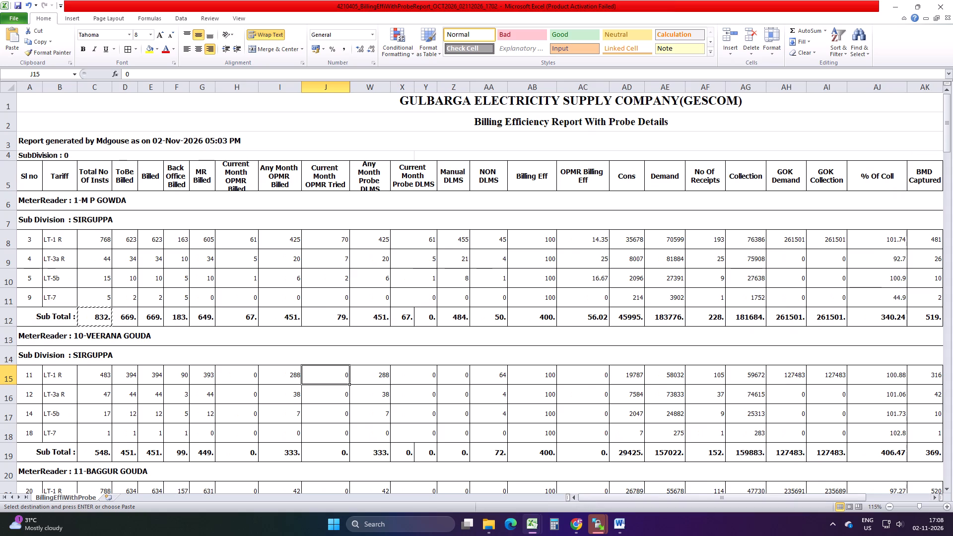
click(203, 192)
key(shift+space)
click(238, 219)
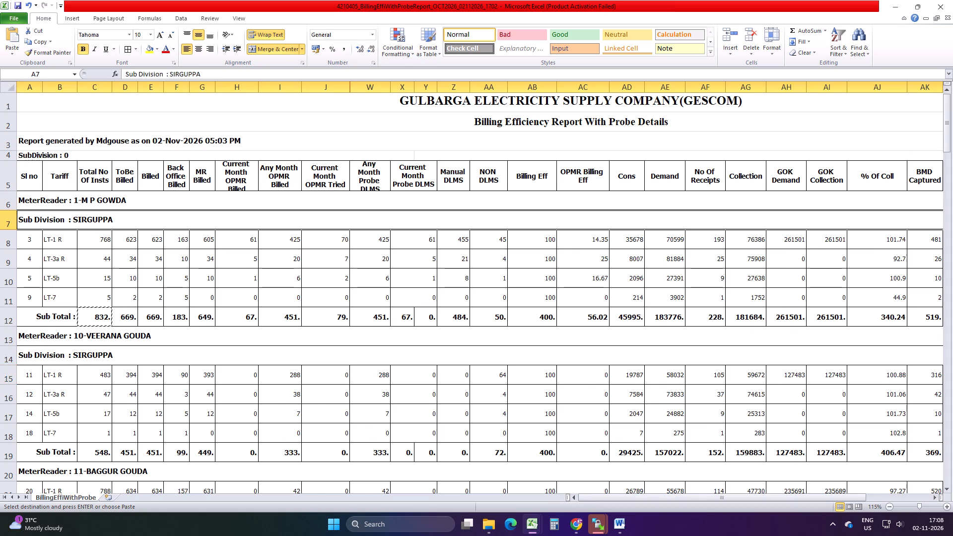
key(shift+space)
key(ctrl+minus)
Freeze the panes above row 6 so the report title and column headings stay in view.
click(230, 236)
click(235, 216)
click(239, 210)
click(254, 200)
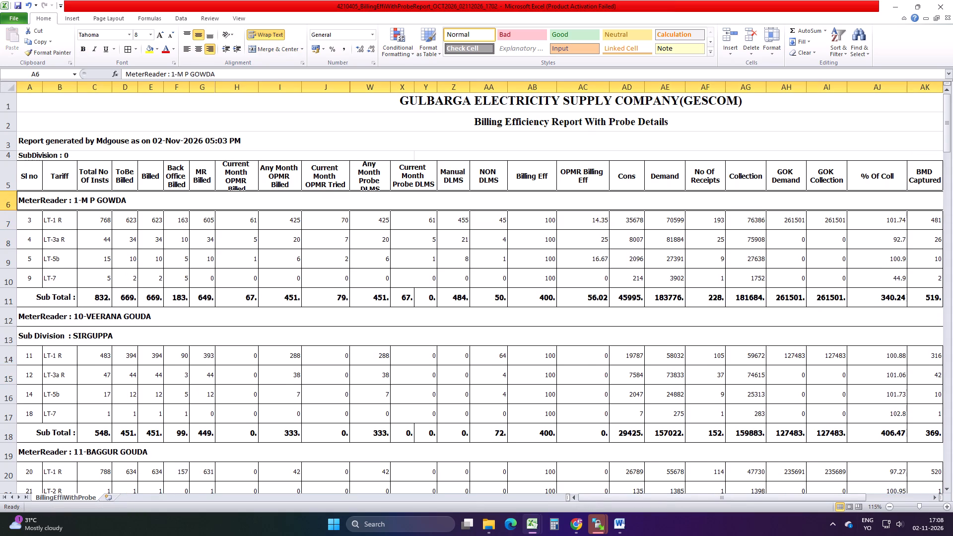
key(shift+space)
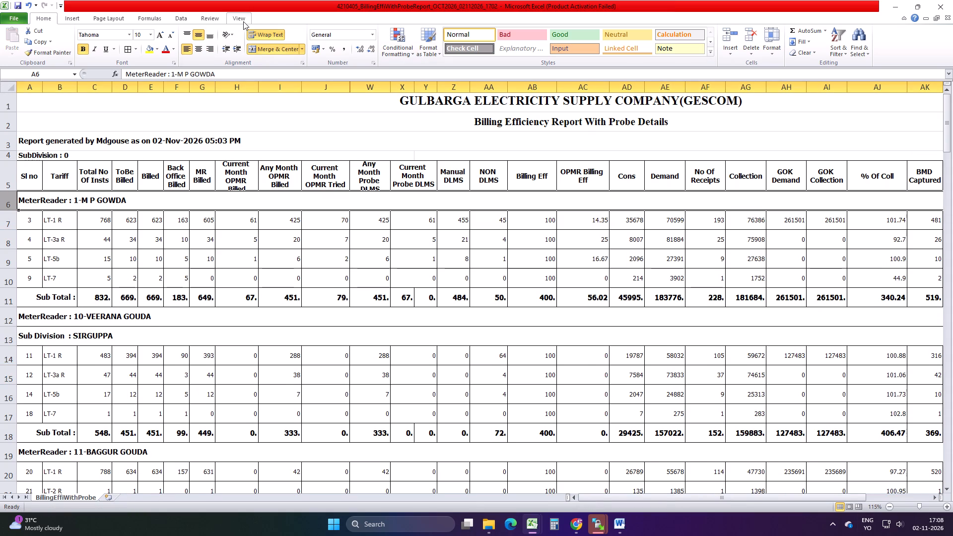
click(243, 21)
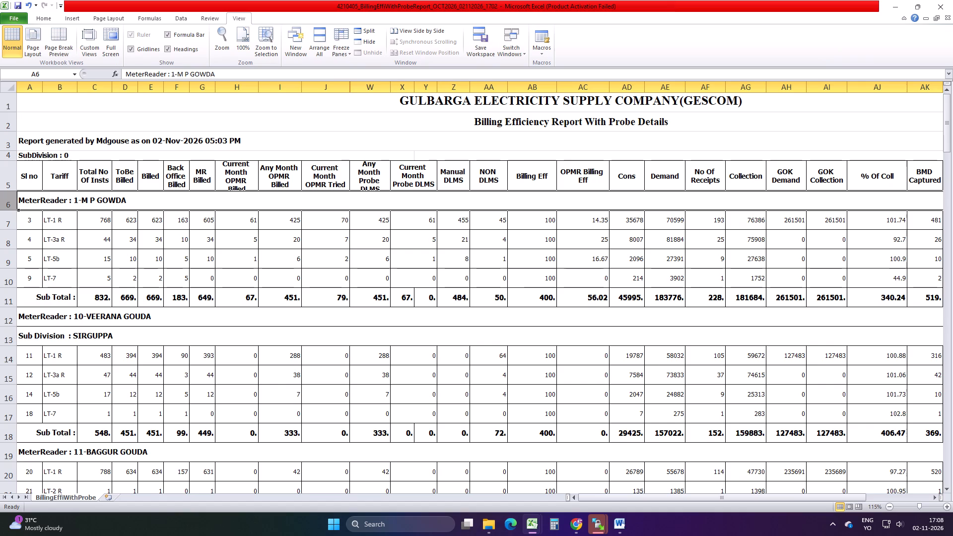
click(343, 53)
click(356, 72)
click(295, 265)
click(402, 250)
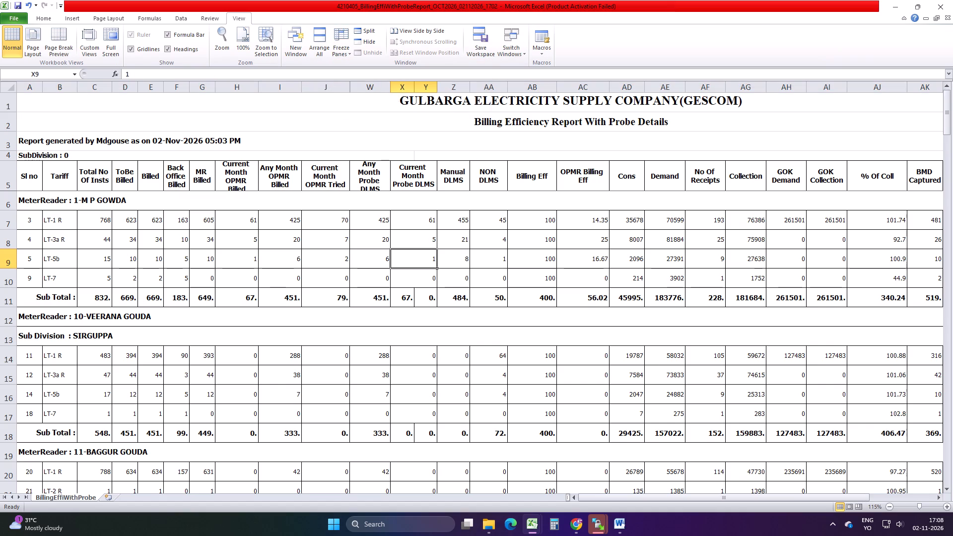
Examine the Manual DLMS and NON DLMS subtotals and their formulas in meter reader 1's row 11.
click(449, 294)
double_click(455, 301)
click(469, 342)
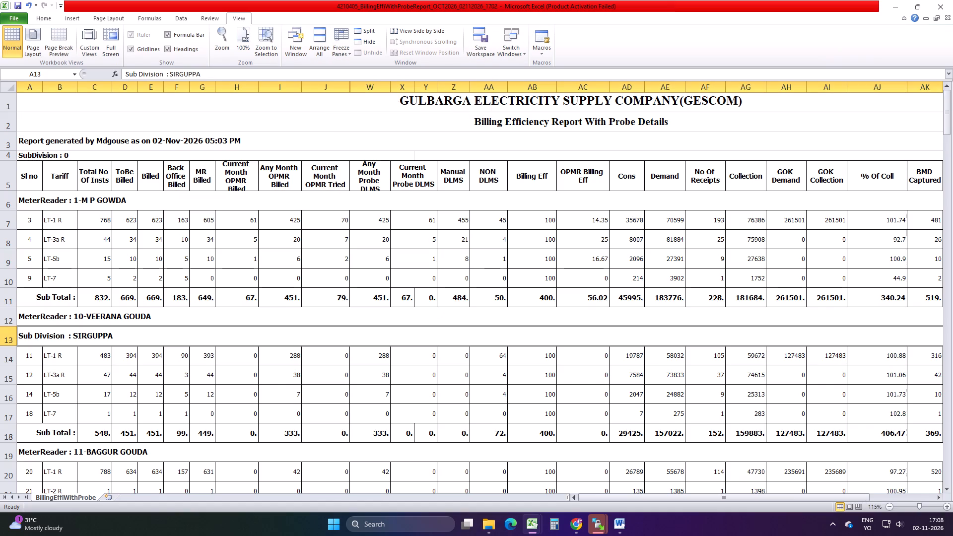
click(503, 303)
double_click(504, 303)
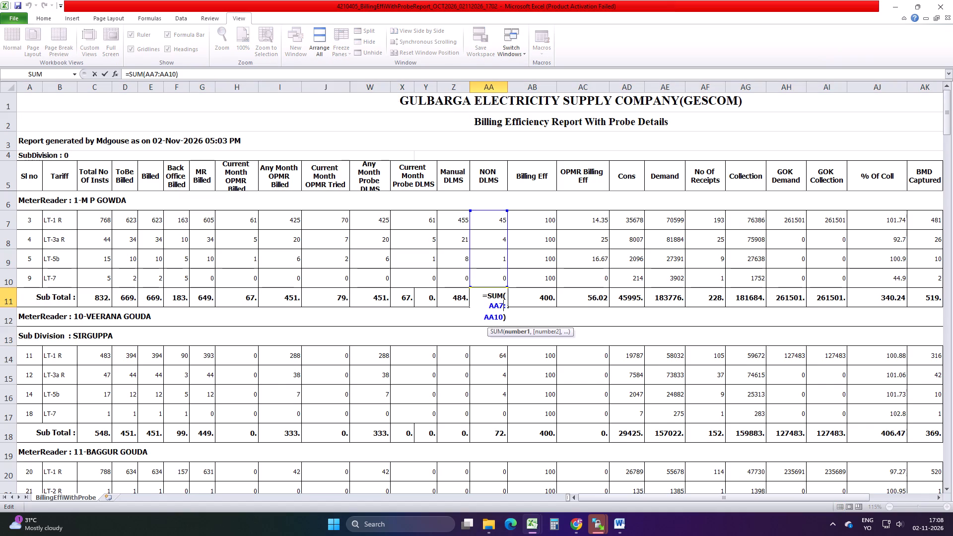
key(Return)
drag(462, 299, 479, 297)
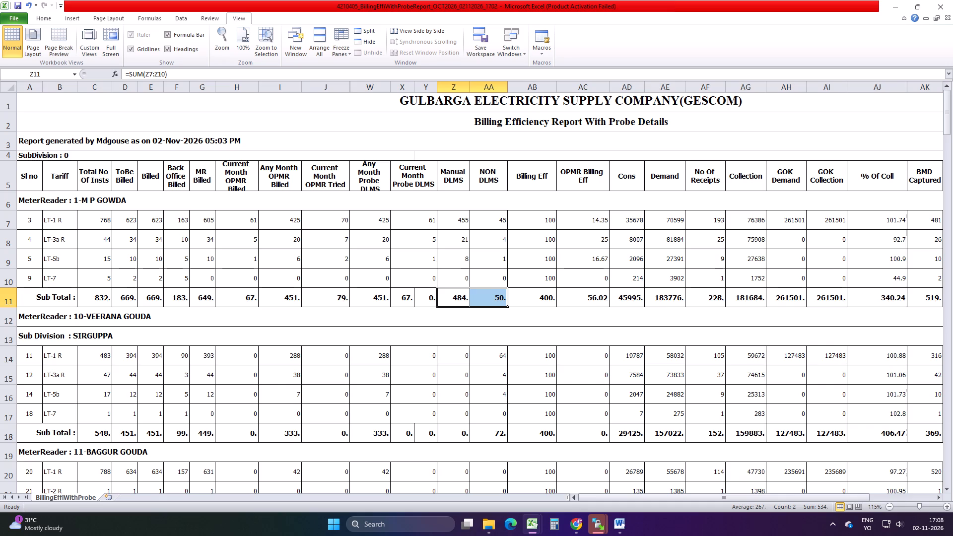
click(471, 341)
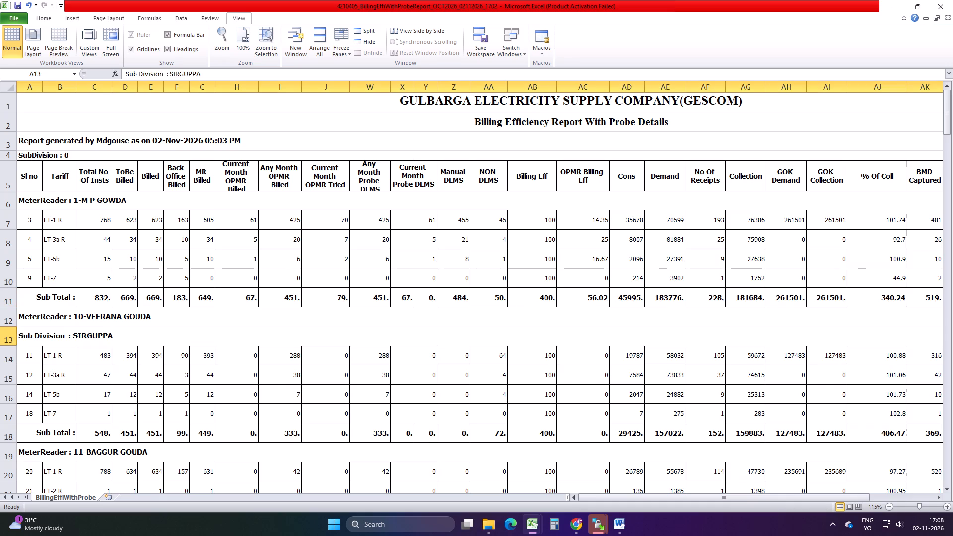
Delete column Y, the surplus second column under the Current Month Probe DLMS heading.
click(401, 88)
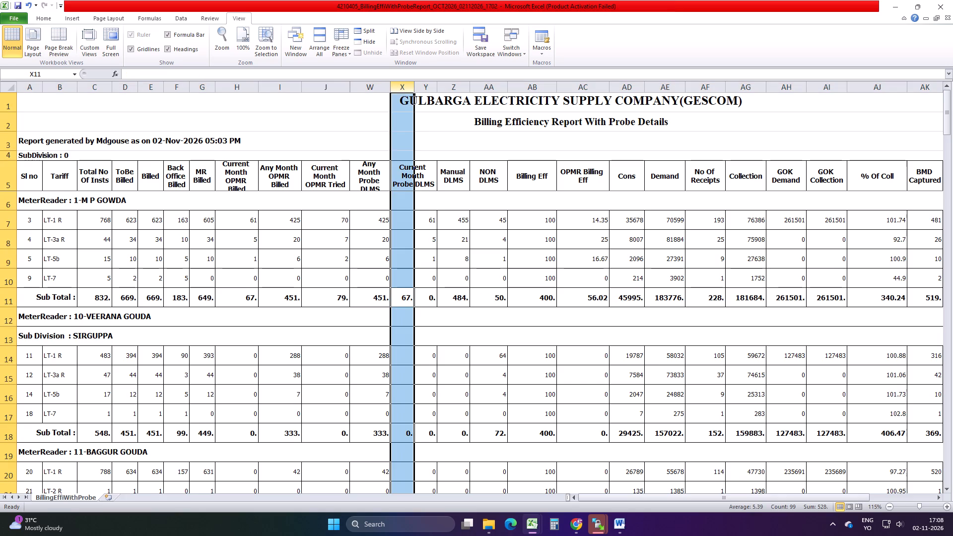
click(420, 88)
key(ctrl+minus)
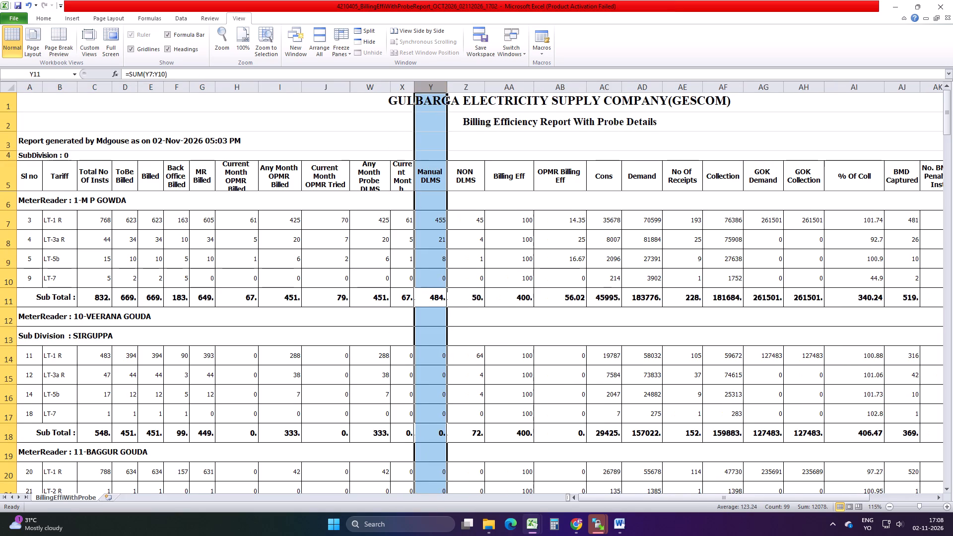
Autofit the widths of column X, Current Month Probe DLMS, and column W, Any Month Probe DLMS.
double_click(416, 85)
click(487, 260)
click(536, 281)
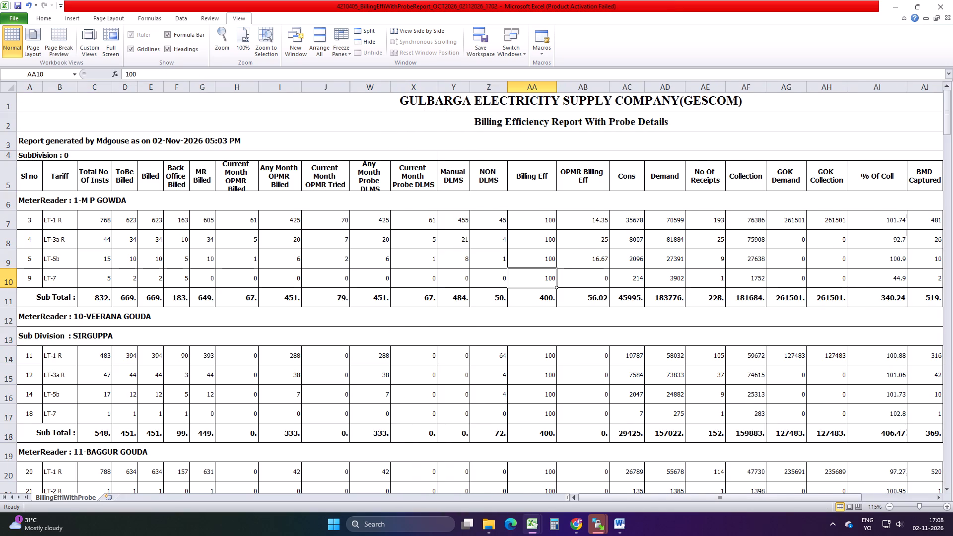
click(514, 348)
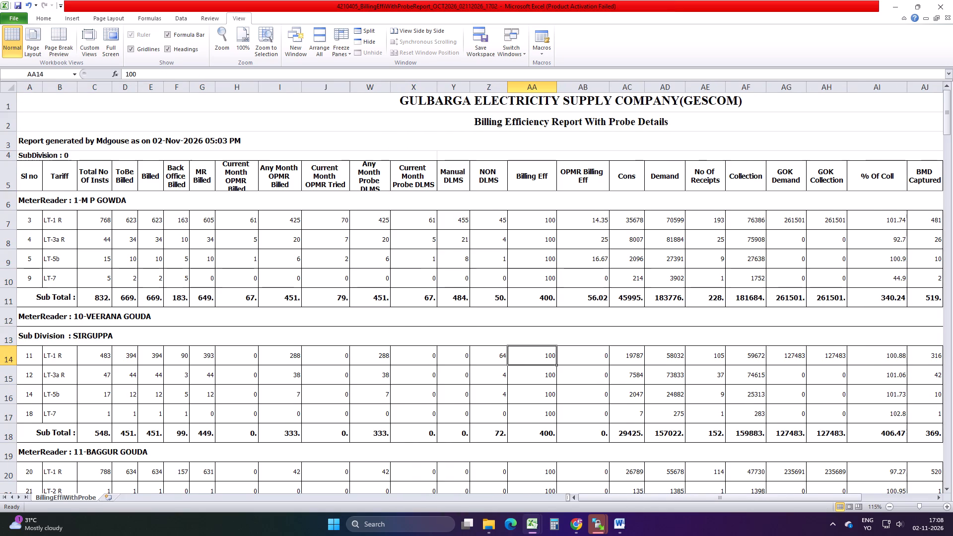
click(425, 306)
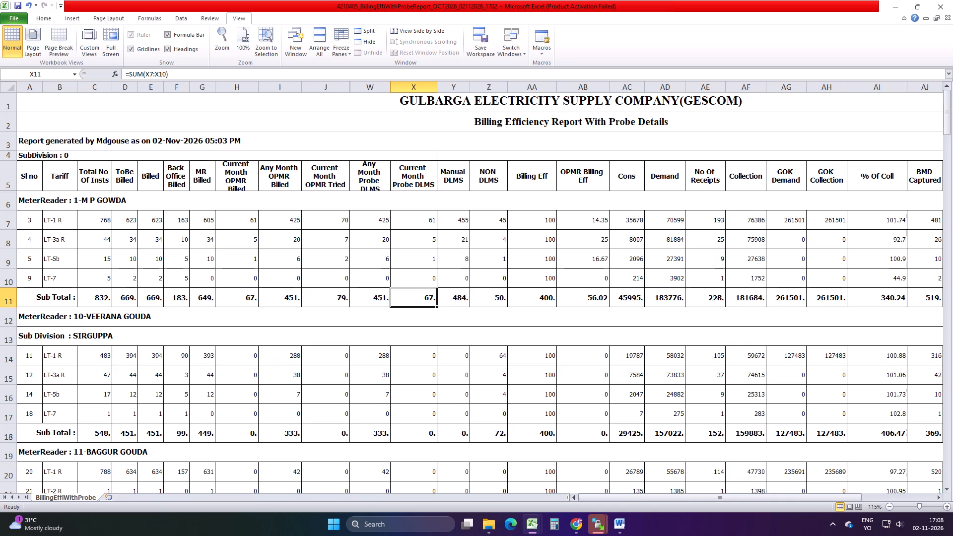
double_click(392, 94)
double_click(391, 92)
click(412, 278)
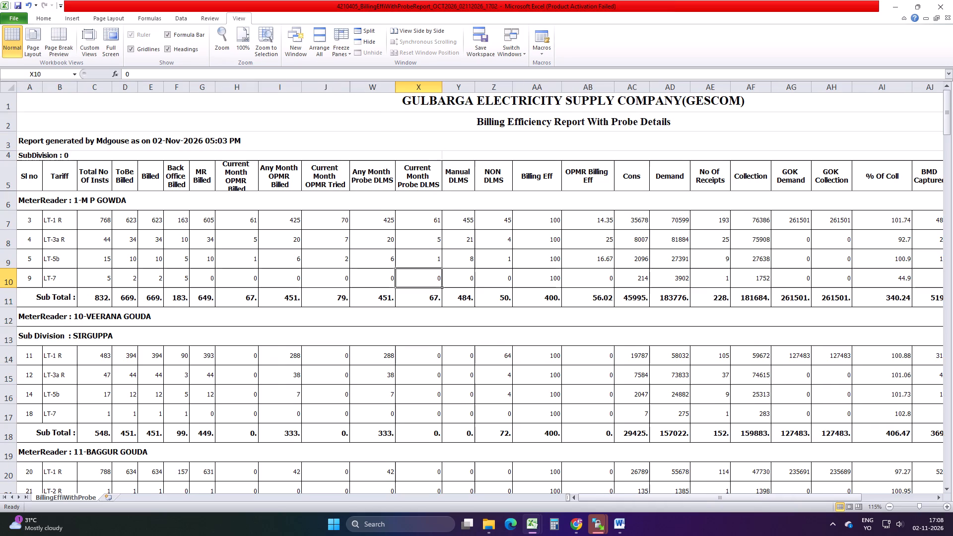
Check meter reader 1's row 11 subtotals for Any Month Probe, Current Month Probe, Manual and NON DLMS.
click(402, 313)
click(396, 304)
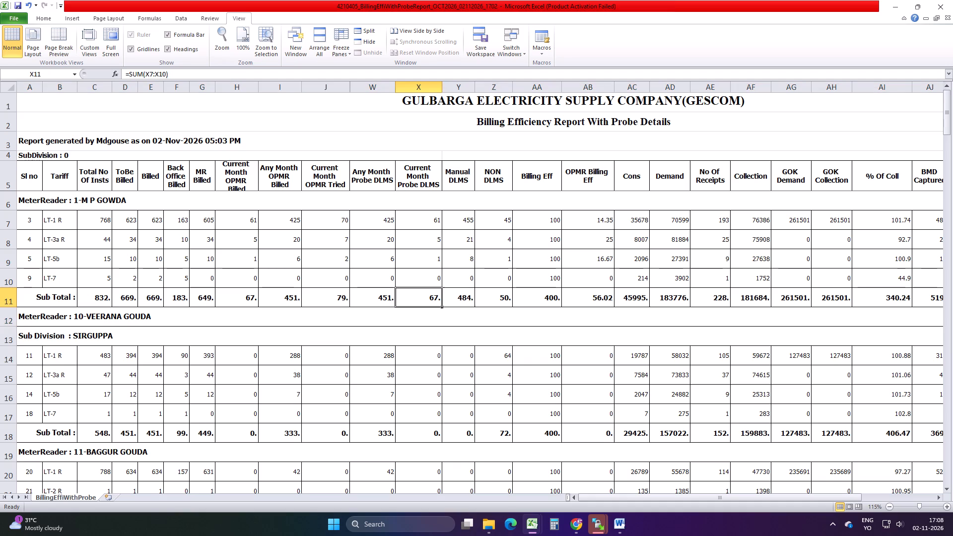
click(388, 298)
click(435, 303)
click(449, 300)
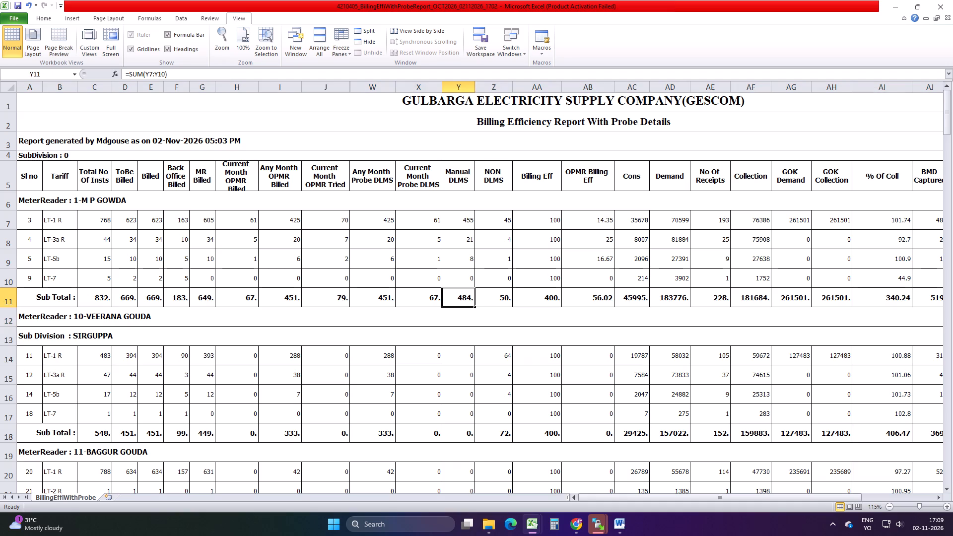
click(486, 301)
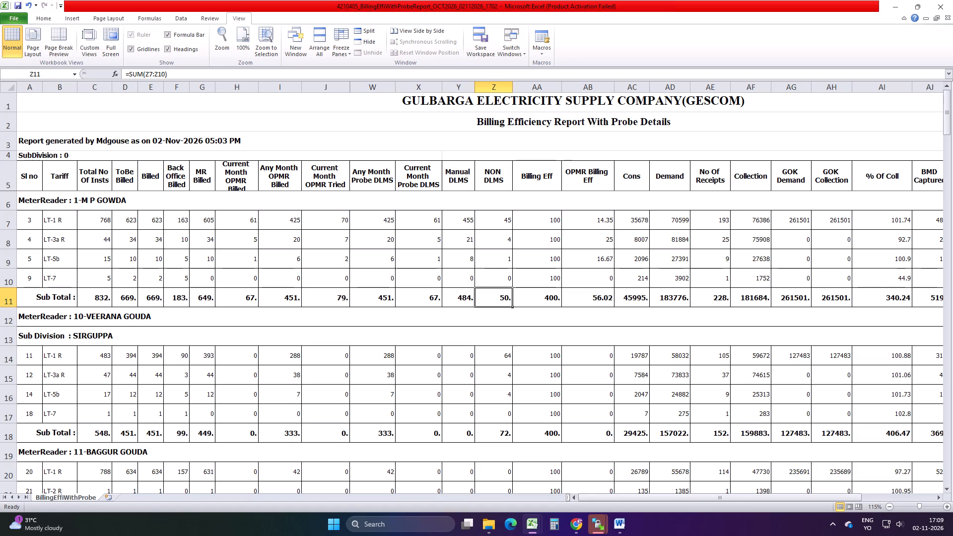
click(456, 300)
click(477, 300)
double_click(455, 300)
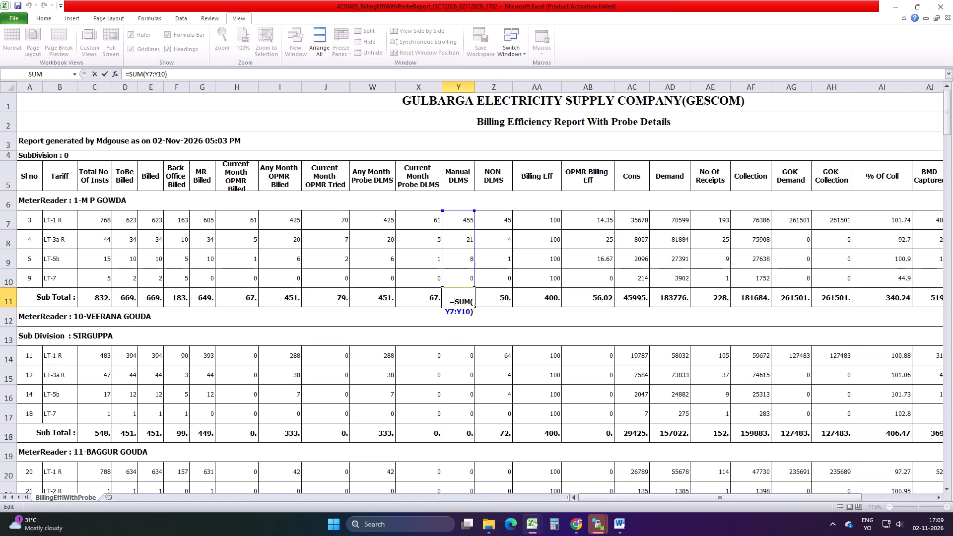
key(Return)
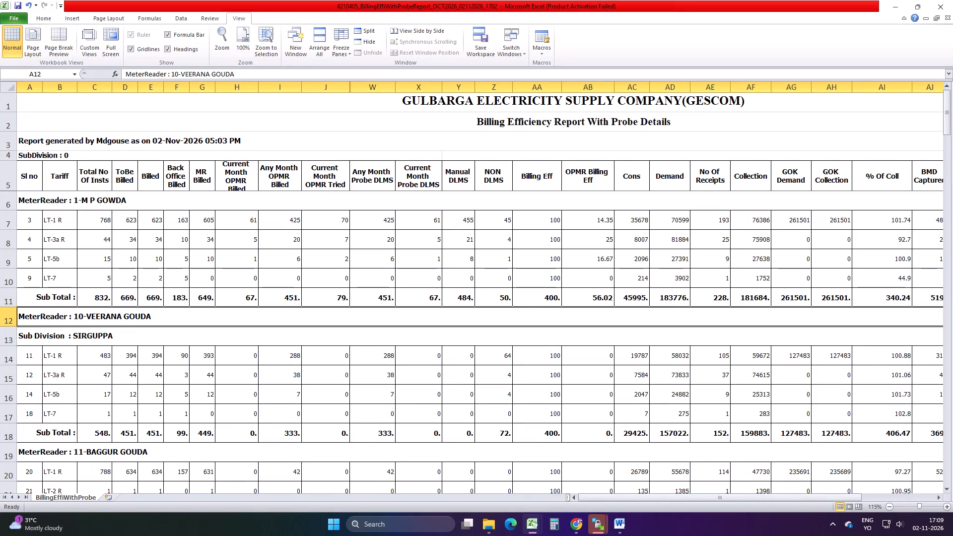
click(387, 304)
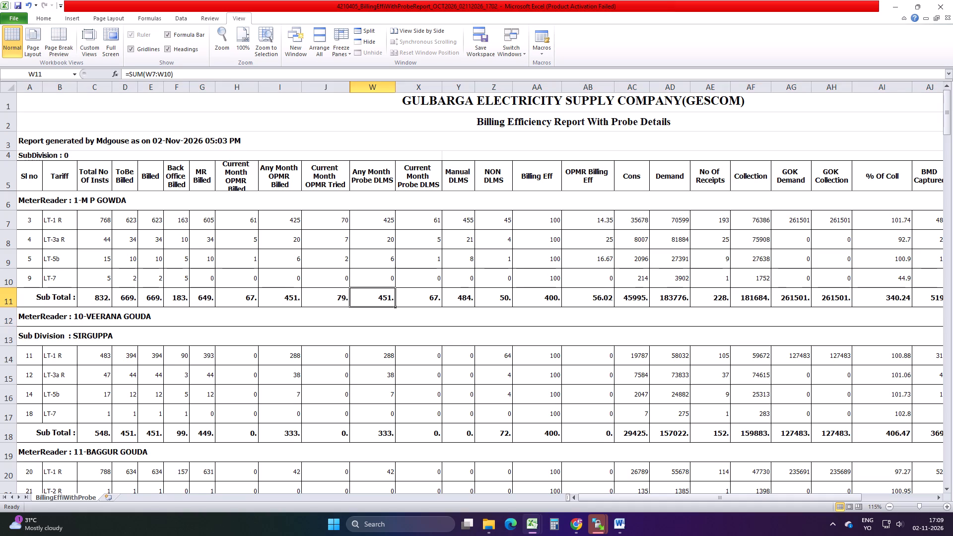
Switch to the Nov-2026 Google Sheet and enter 451 as DLMs installations (Probe) in I111 for SIRGUPPA's MR1249 on Bly Rural.
key(alt+Tab)
key(alt+Tab)
click(565, 526)
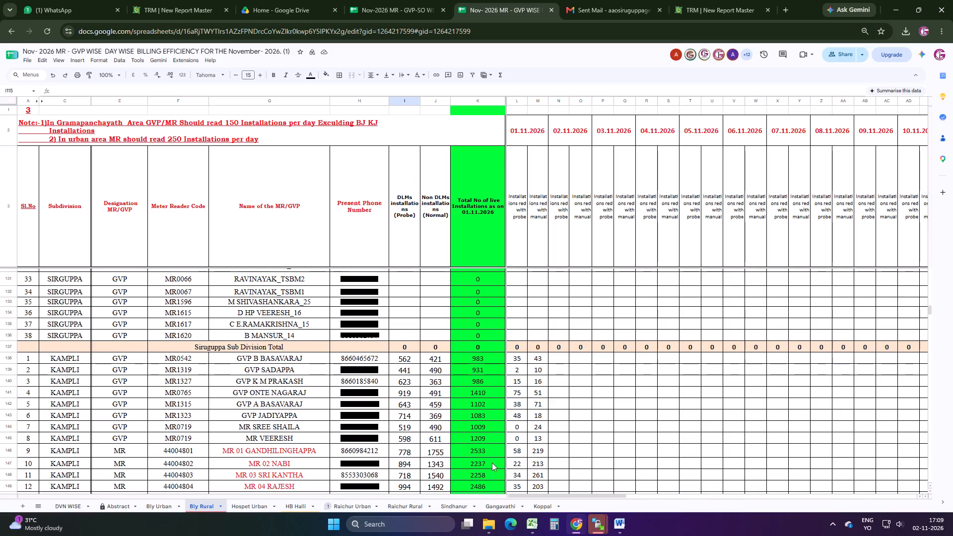
scroll(530, 447, down, 1)
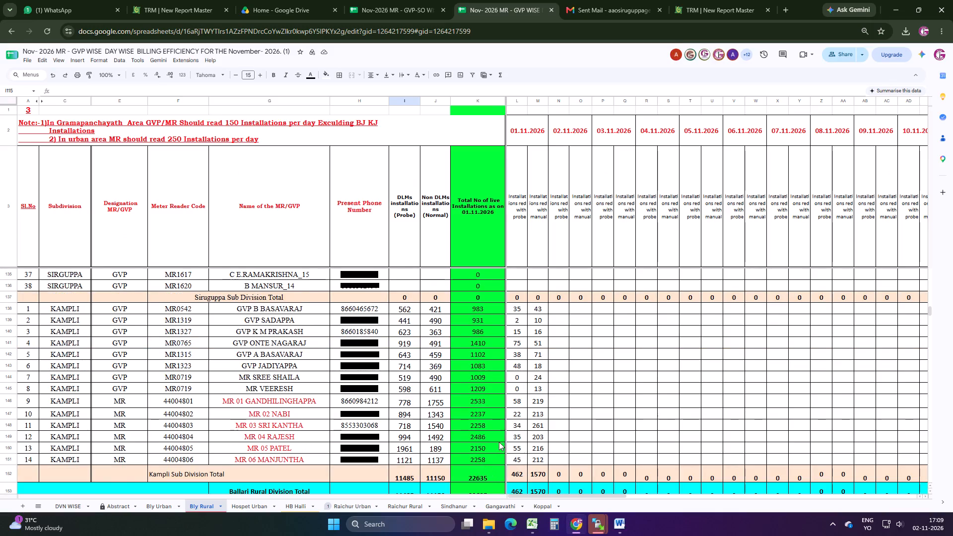
scroll(424, 435, up, 13)
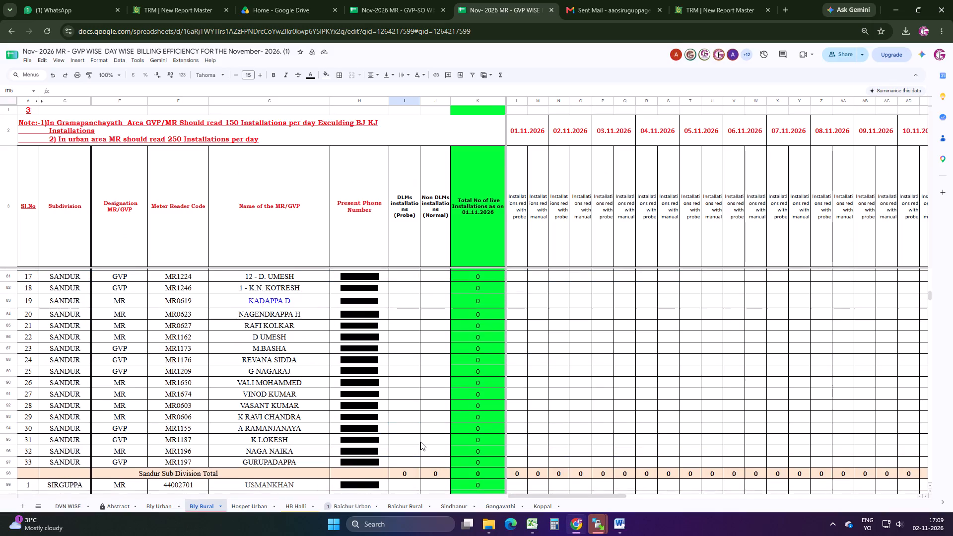
scroll(419, 445, down, 4)
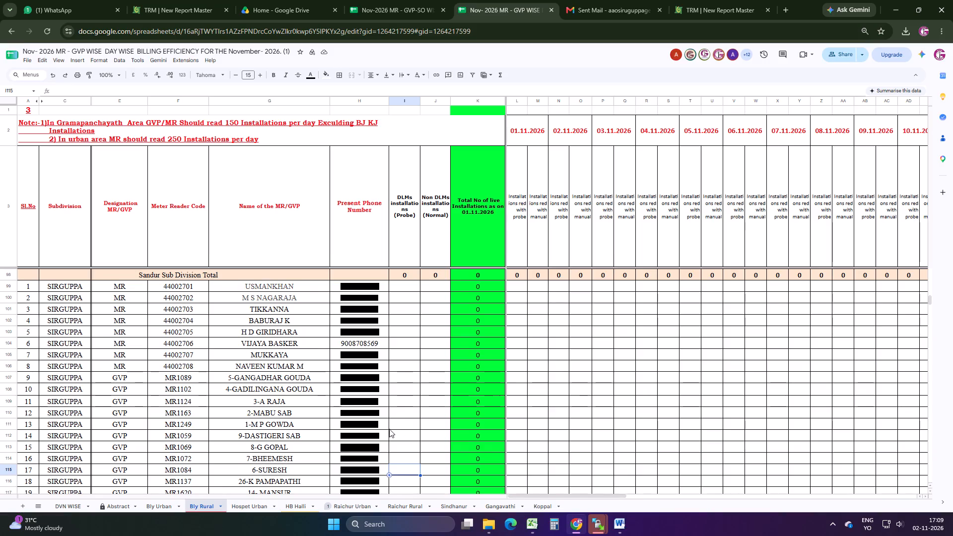
click(401, 429)
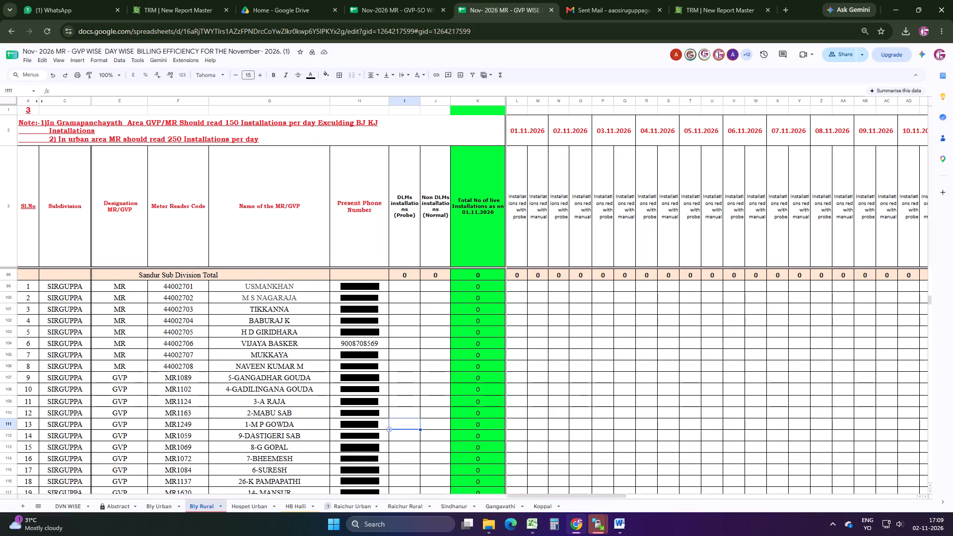
key(alt+Tab)
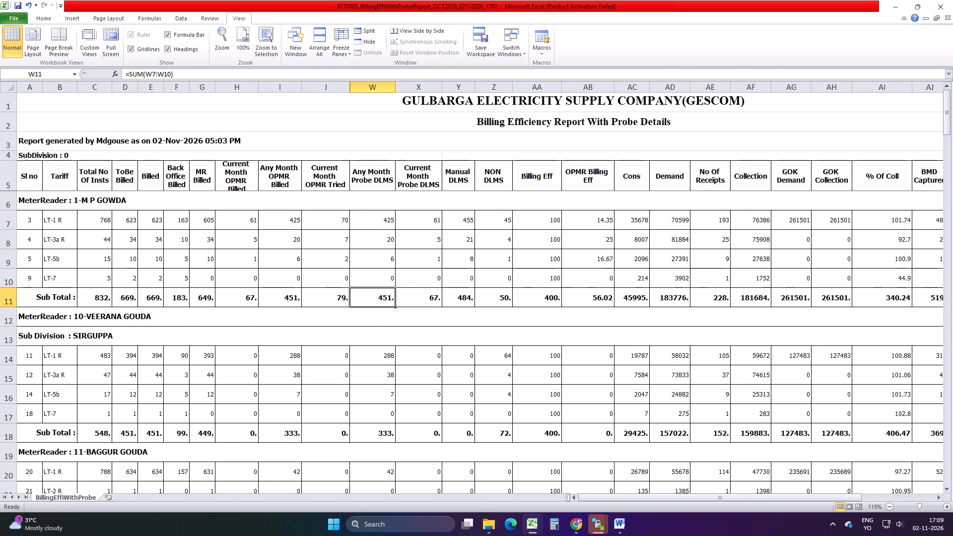
key(alt+Tab)
text(41)
key(BackSpace)
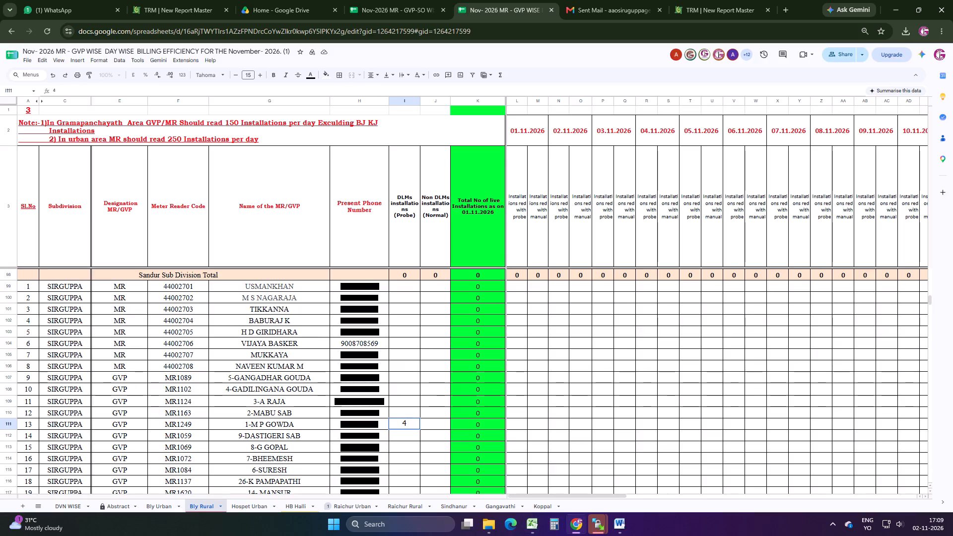
text(51)
key(Return)
key(Up)
Enter 50 as Non DLMs installations (Normal) in J111 for MR1249, taken from the report's NON DLMS subtotal.
key(alt+Tab)
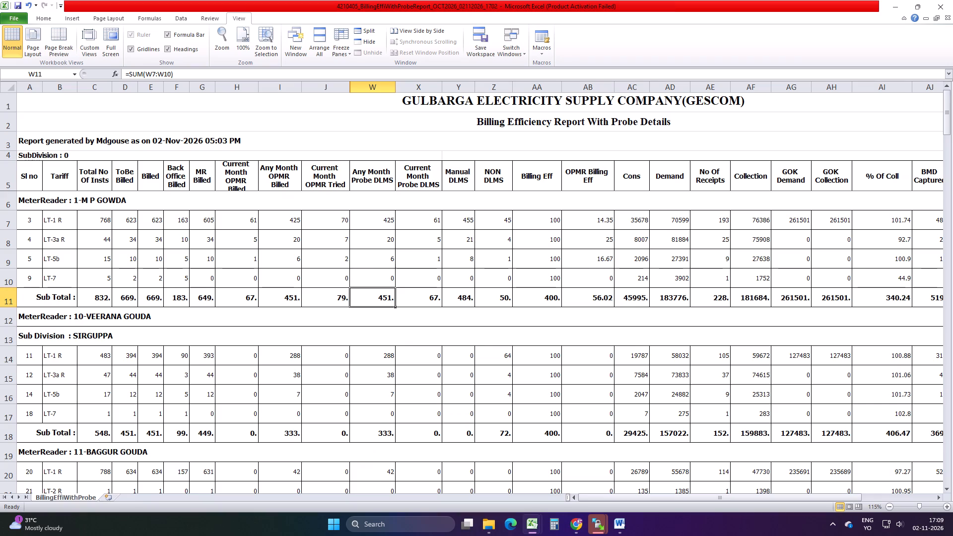
key(alt+Tab)
key(Right)
key(alt+Tab)
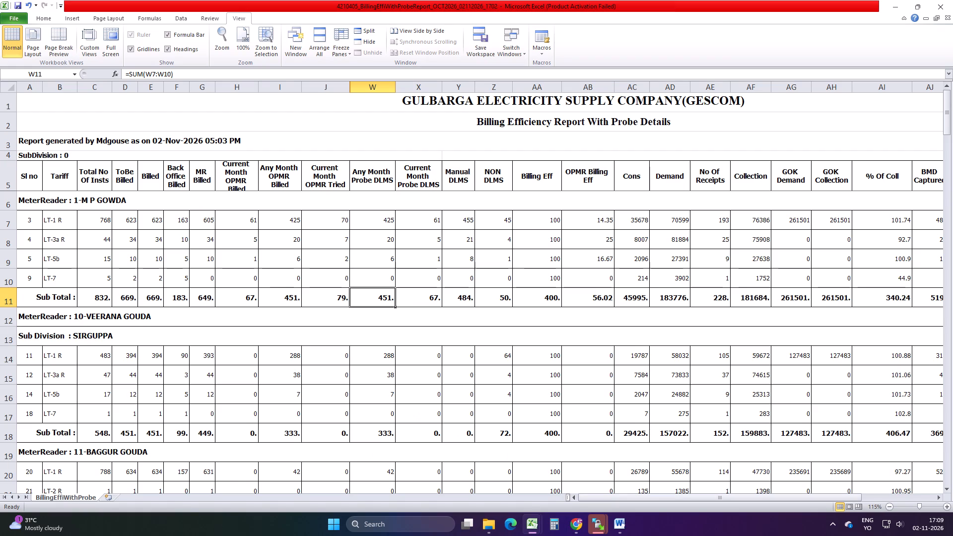
key(alt+Tab)
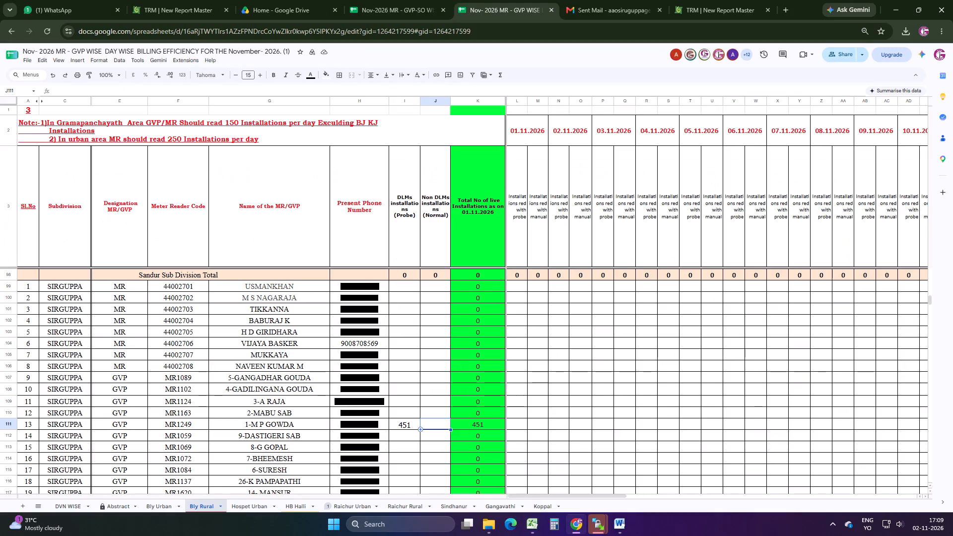
text(50)
key(Return)
key(Up)
key(Left)
key(Down)
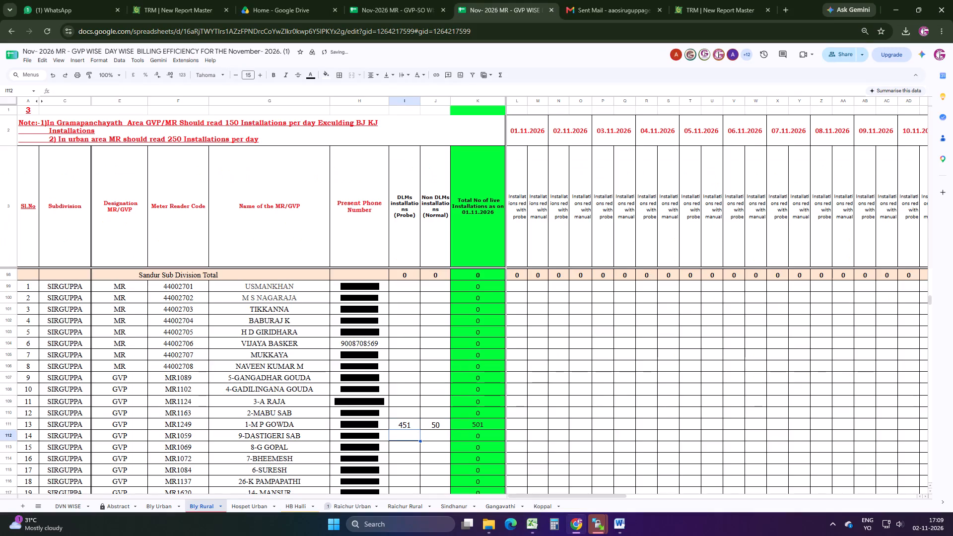
Look up meter reader 10's Any Month Probe DLMS subtotal in the Excel report and enter 333 in the Google Sheet's I121 for MR1243.
key(alt+Tab)
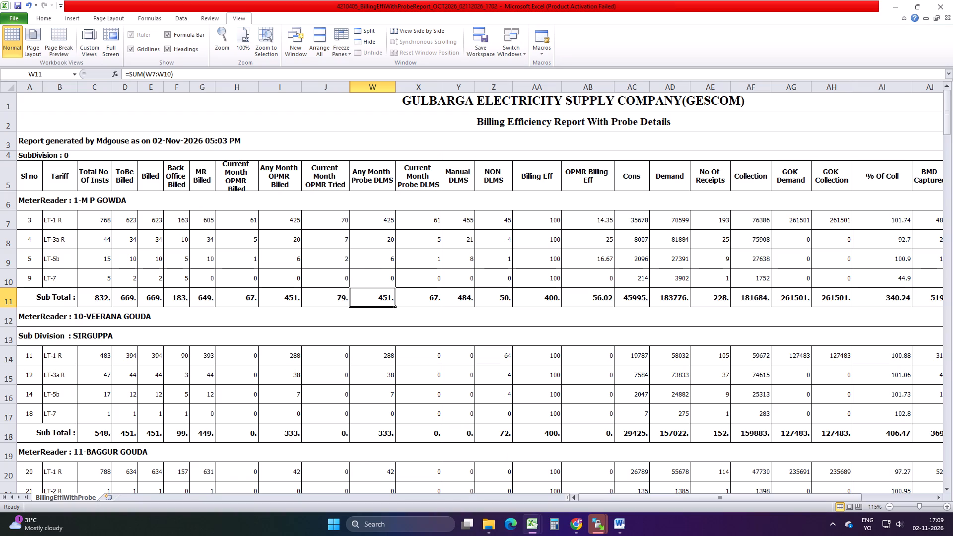
click(382, 436)
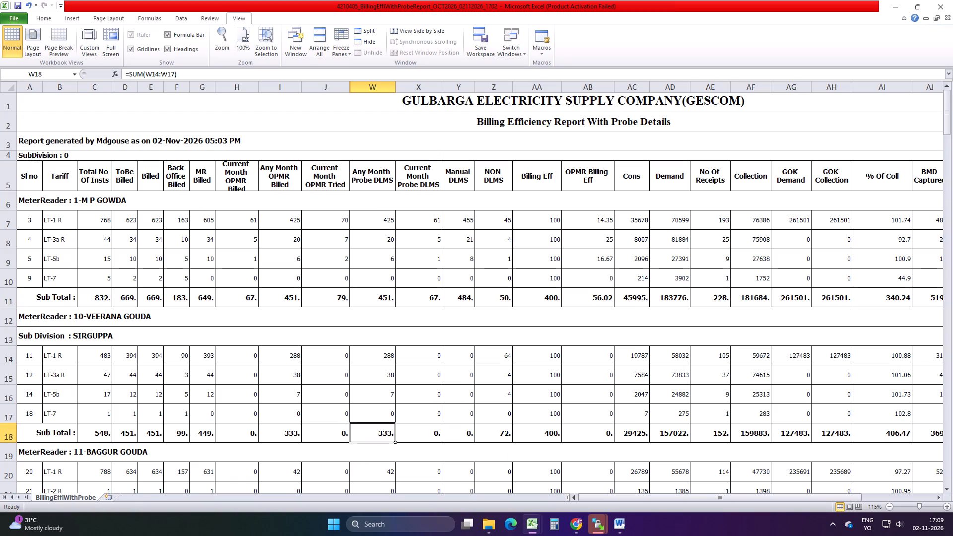
key(alt+Tab)
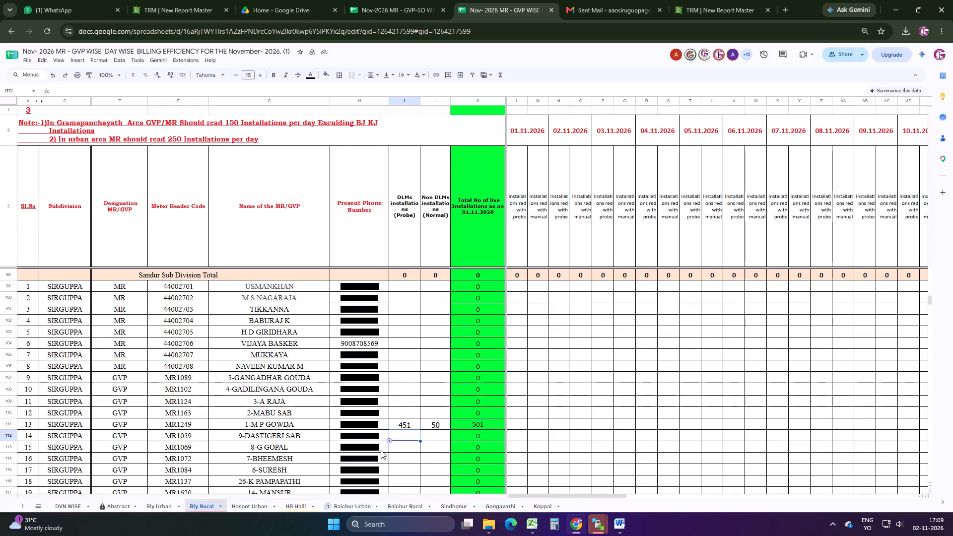
scroll(381, 450, down, 1)
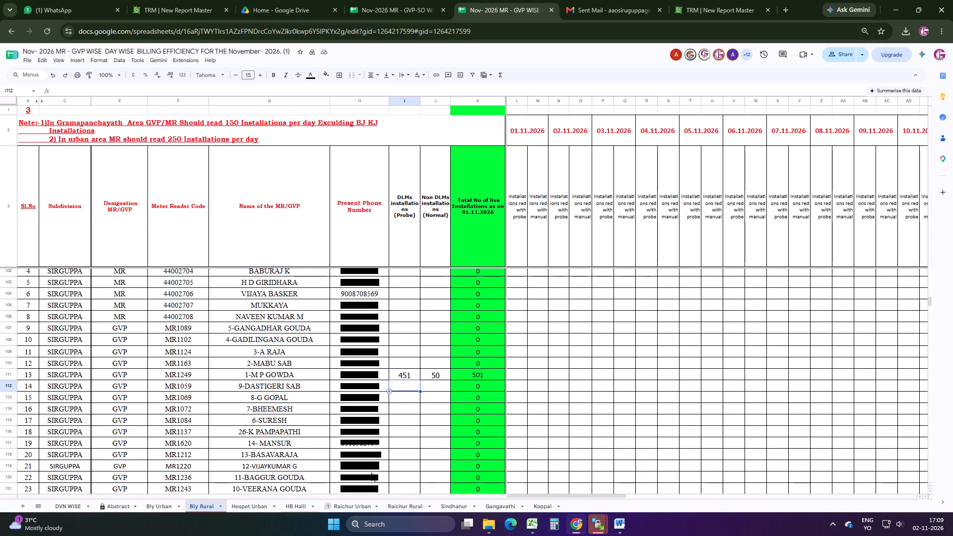
scroll(376, 469, down, 1)
click(388, 437)
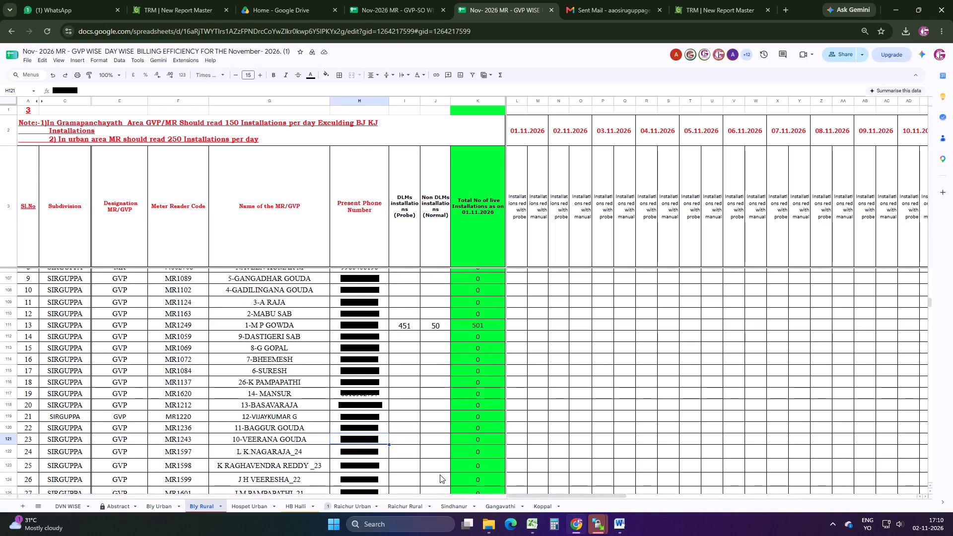
key(Tab)
text(333)
key(Tab)
Take meter reader 10's NON DLMS subtotal from the Excel report and enter 72 in the Google Sheet's J121 for MR1243.
key(alt+Tab)
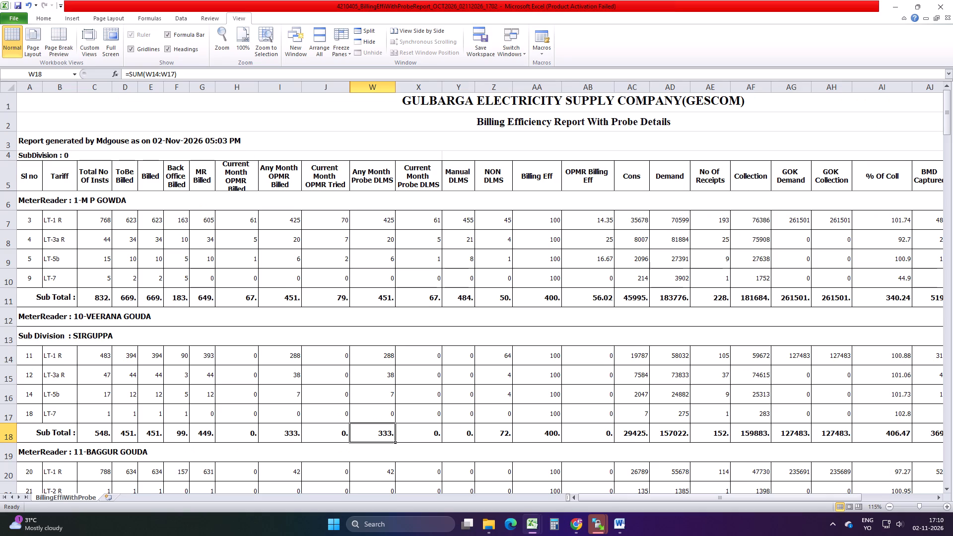
click(490, 439)
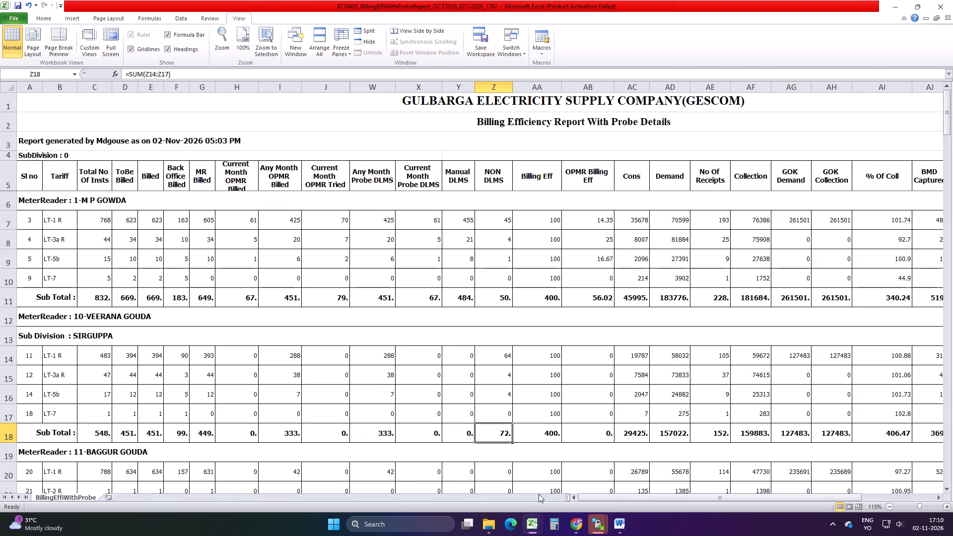
key(alt+Tab)
text(72)
key(Return)
Find meter reader 11's Any Month Probe DLMS subtotal in the Excel report and enter 42 in the Google Sheet's I120 for MR1236.
key(alt+Tab)
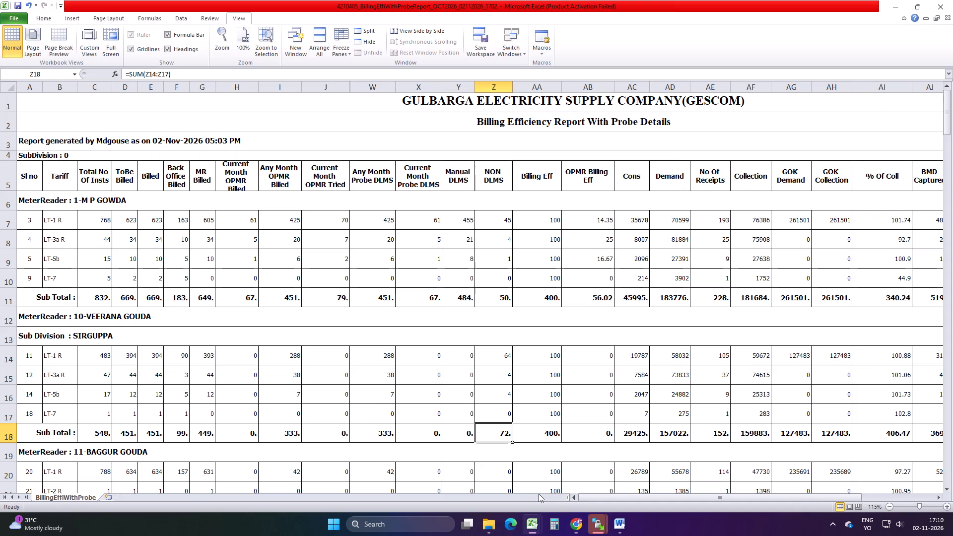
scroll(424, 452, down, 2)
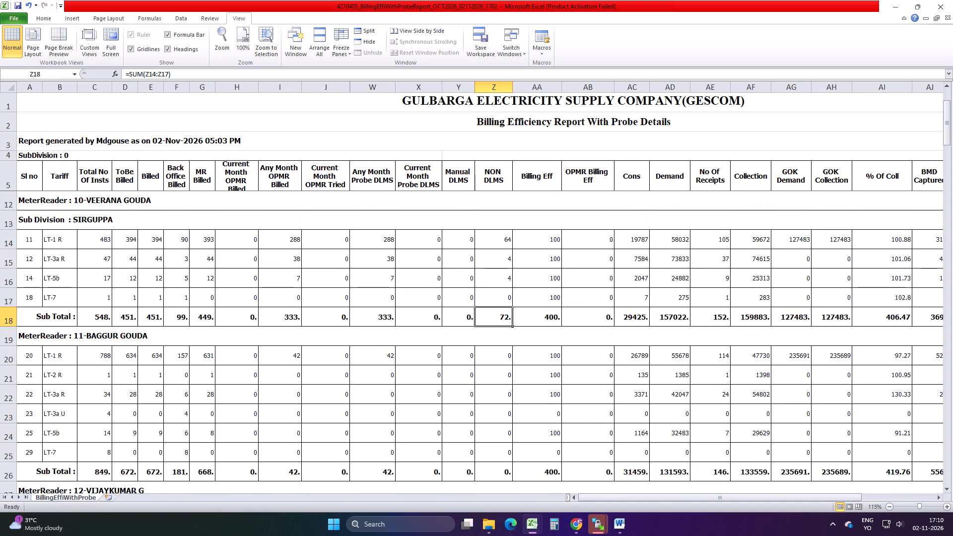
click(383, 465)
scroll(440, 469, down, 1)
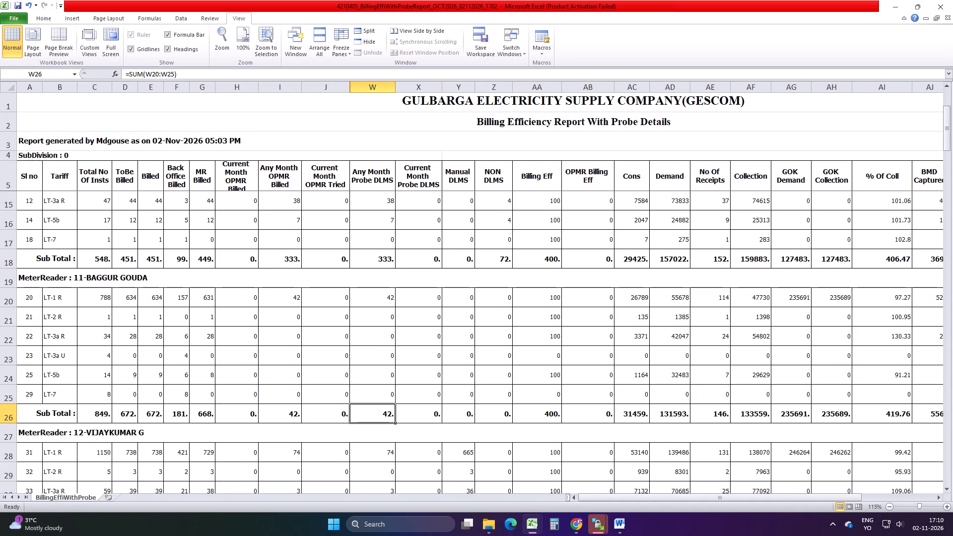
click(436, 421)
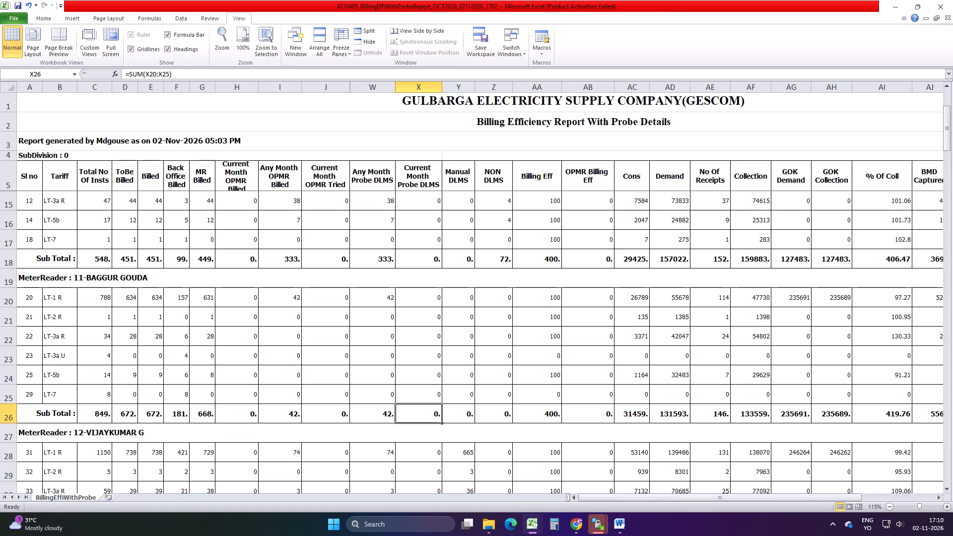
key(alt+Tab)
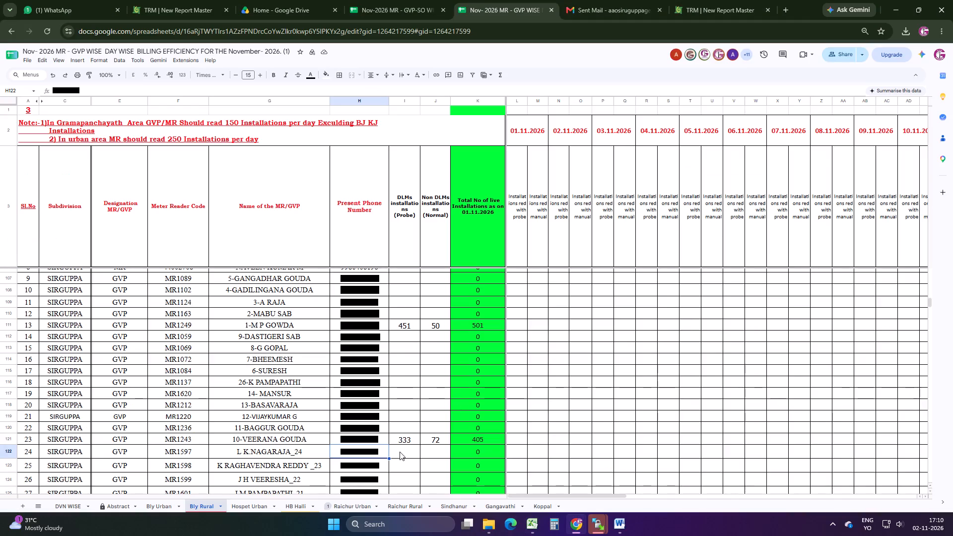
click(403, 432)
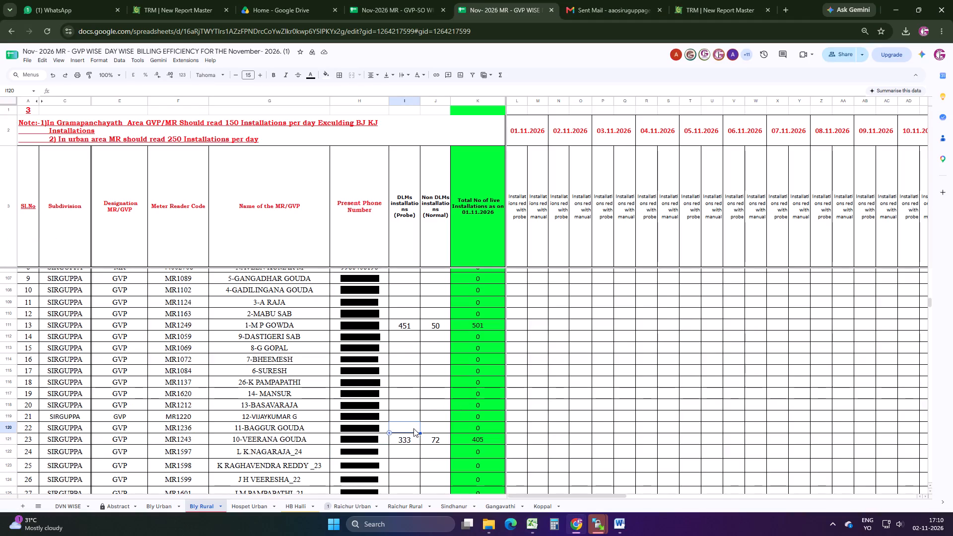
text(42)
key(Tab)
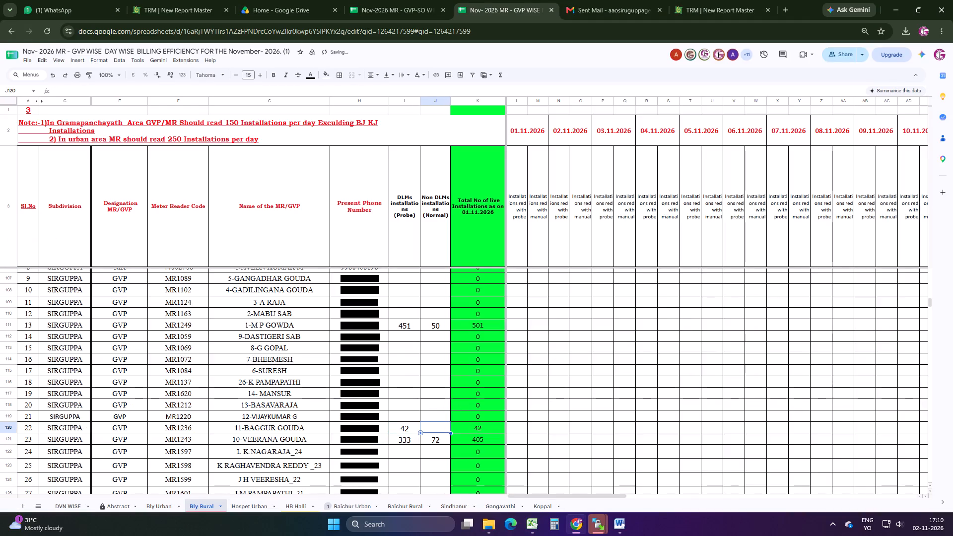
Recheck meter reader 11's NON DLMS subtotal in the Excel report and enter 0 in the Google Sheet's J120 for MR1236.
click(582, 522)
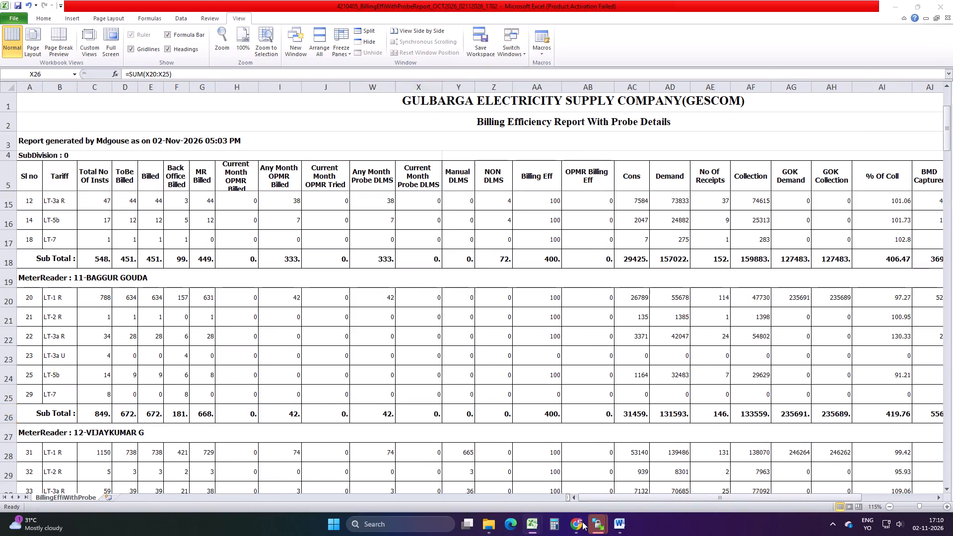
click(582, 522)
key(0)
key(Up)
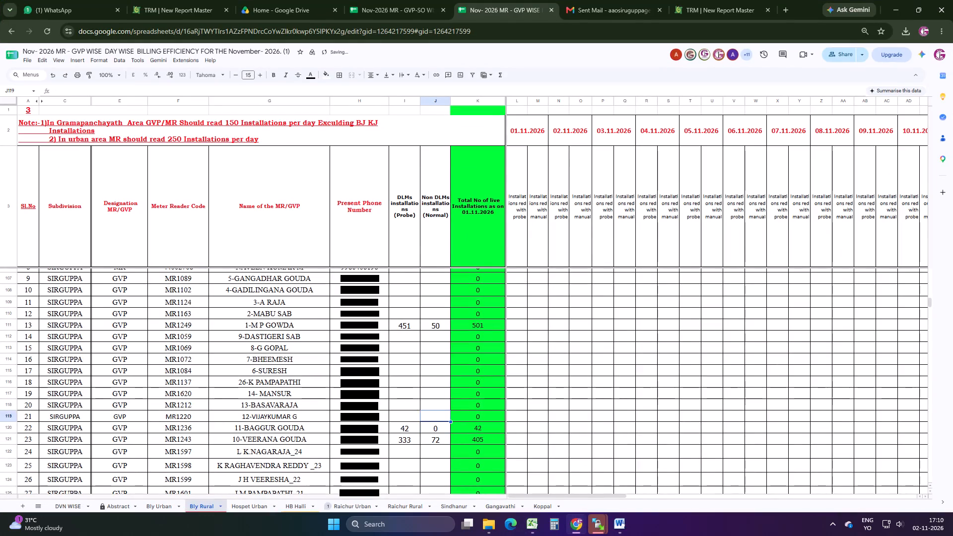
Find meter reader 12's Any Month Probe DLMS subtotal in the Excel report and enter 80 in the Google Sheet's I119 for MR1220.
click(571, 525)
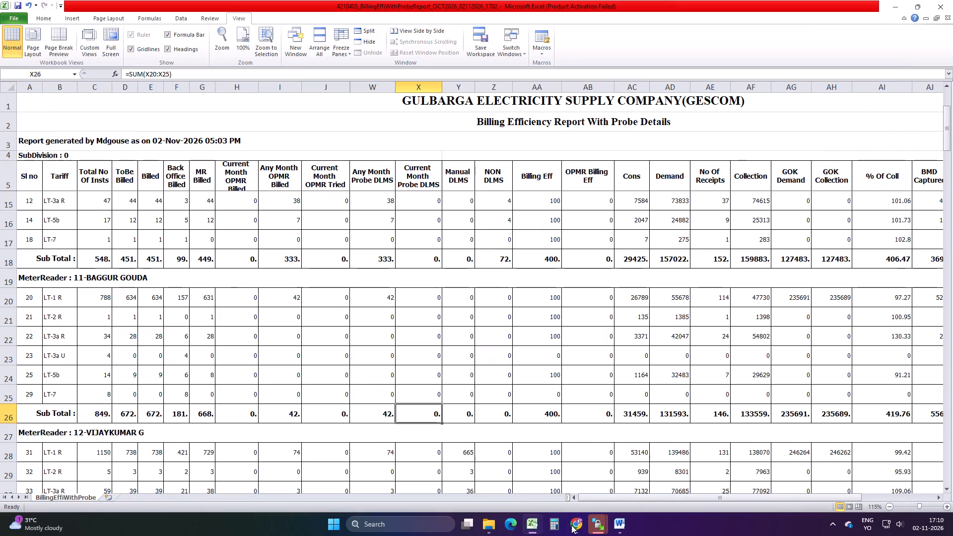
scroll(375, 459, down, 2)
click(378, 440)
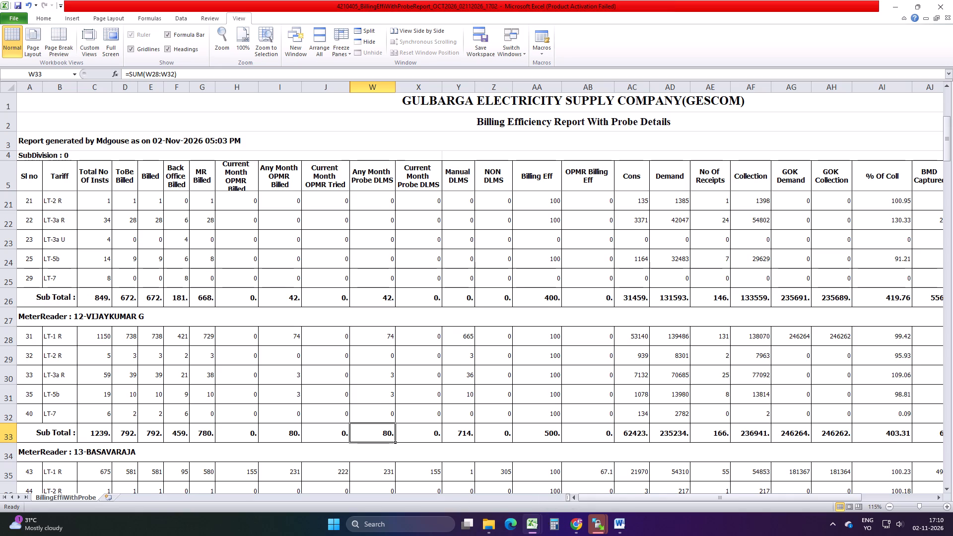
click(576, 525)
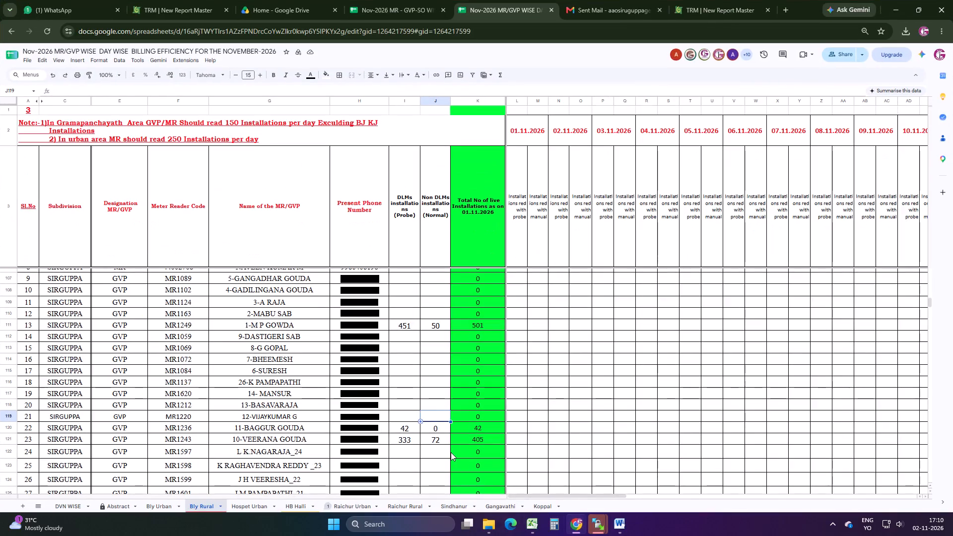
click(402, 418)
text(80)
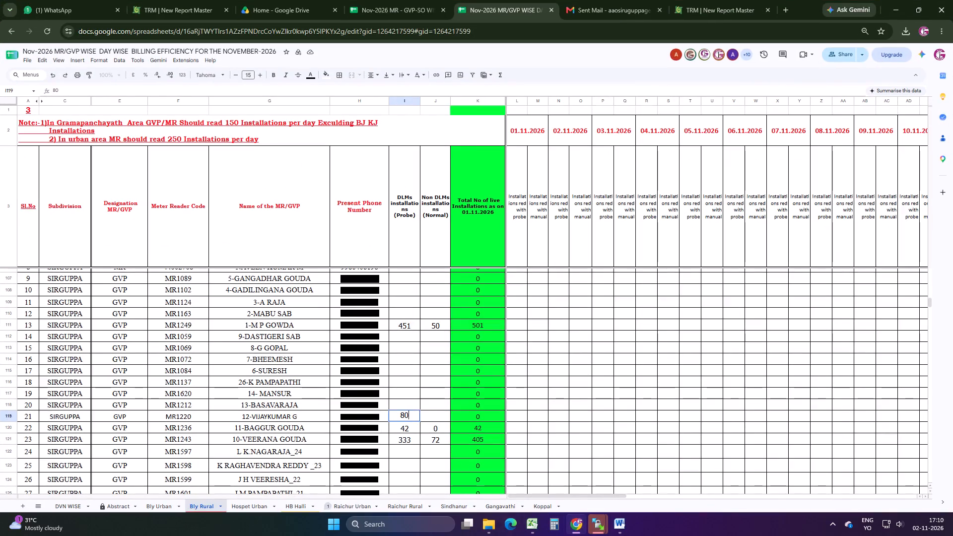
key(Up)
Find meter reader 13's Any Month Probe DLMS subtotal in the Excel report and enter 255 in the Google Sheet's I118 for MR1212.
click(576, 519)
scroll(378, 446, down, 1)
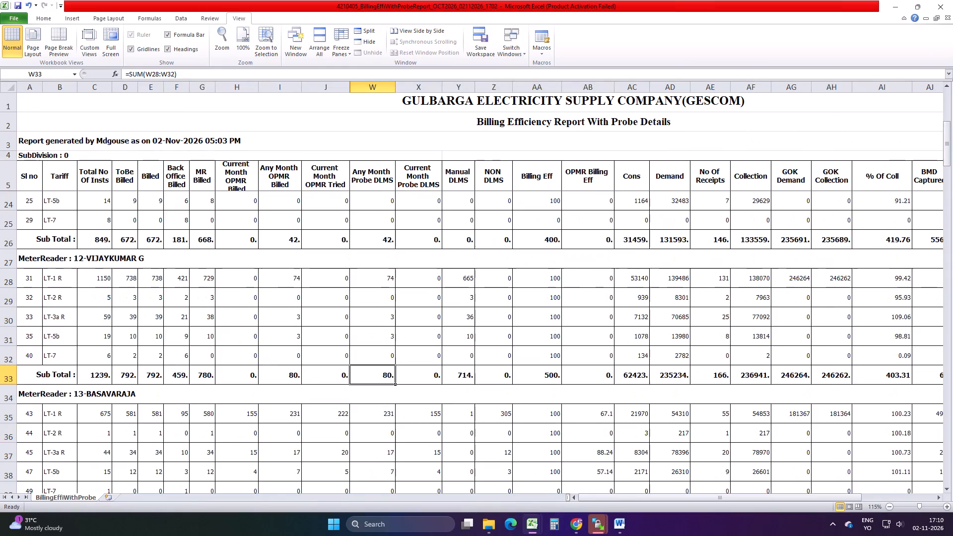
scroll(378, 446, down, 1)
click(383, 454)
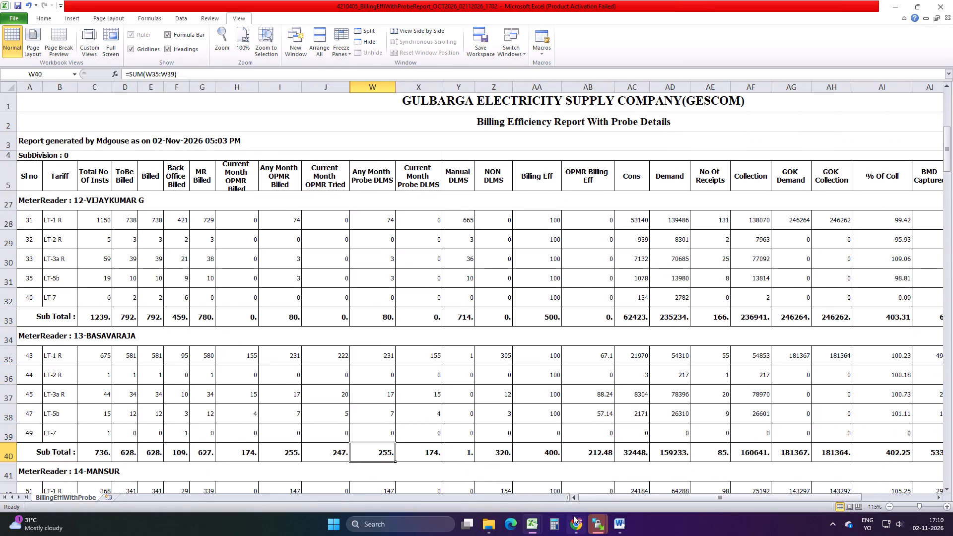
click(577, 522)
text(255)
key(Up)
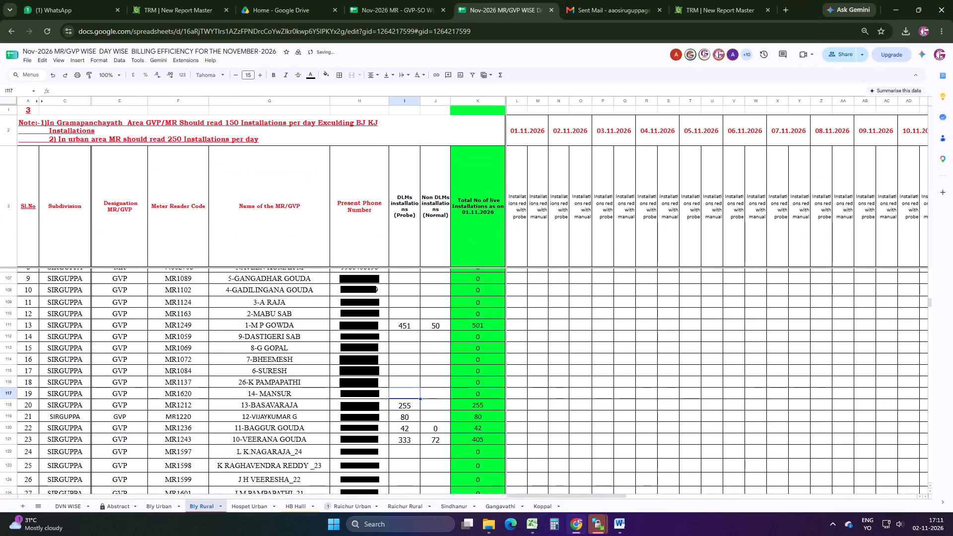
Find meter reader 14's Any Month Probe DLMS subtotal in the Excel report and enter 156 in the Google Sheet's I117 for MR1620.
click(574, 528)
scroll(422, 439, down, 2)
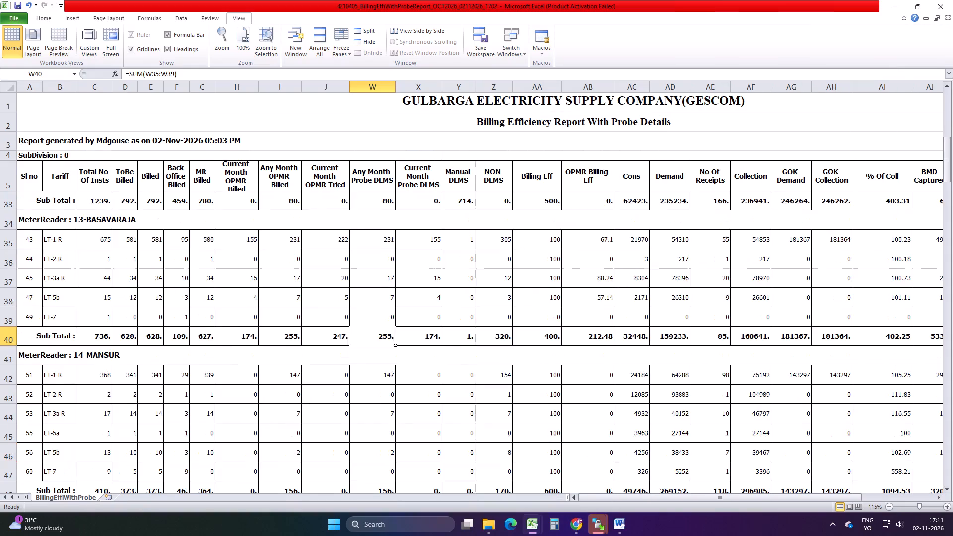
scroll(403, 450, down, 1)
click(387, 440)
key(alt+Tab)
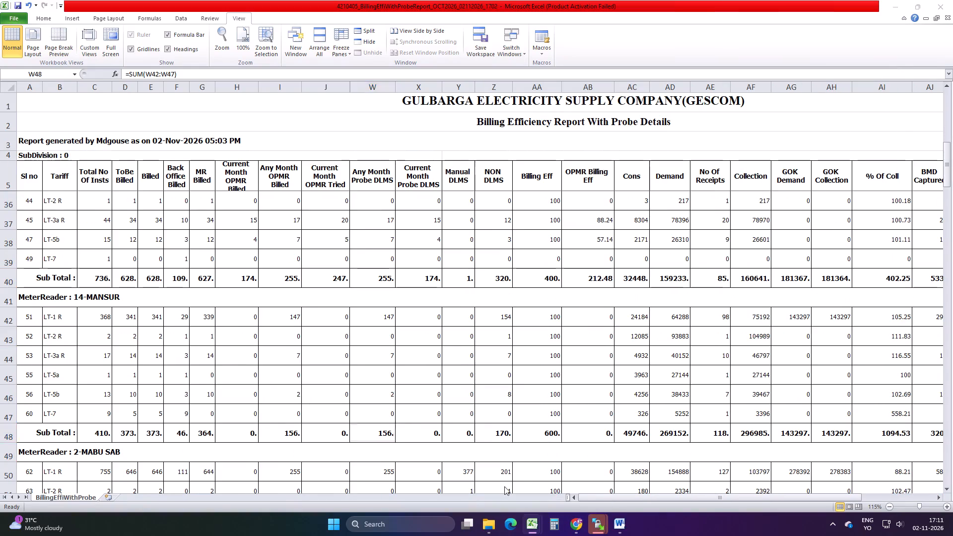
text(156)
key(Up)
Find meter reader 2's Any Month Probe DLMS subtotal in the Excel report and enter 300 in the Google Sheet's I110 for MR1163.
click(570, 519)
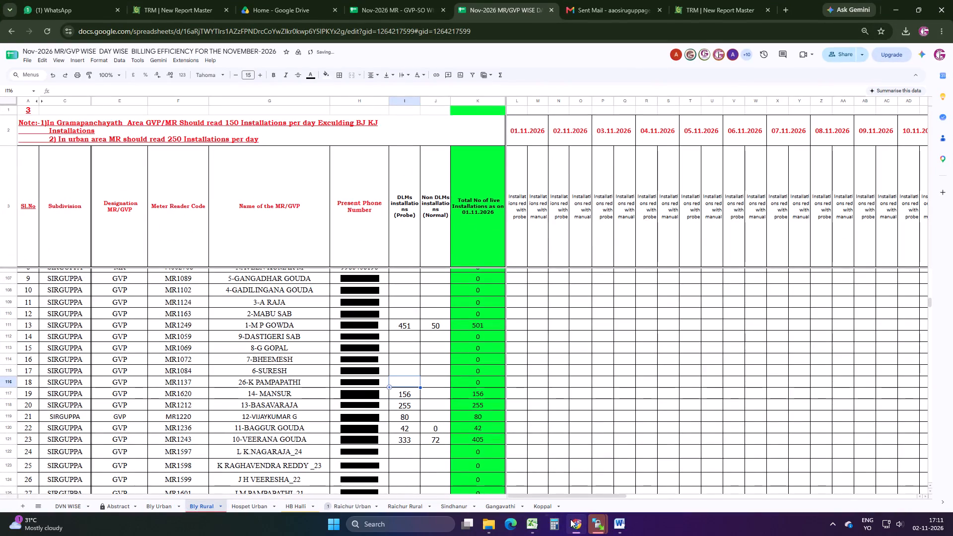
scroll(420, 474, down, 2)
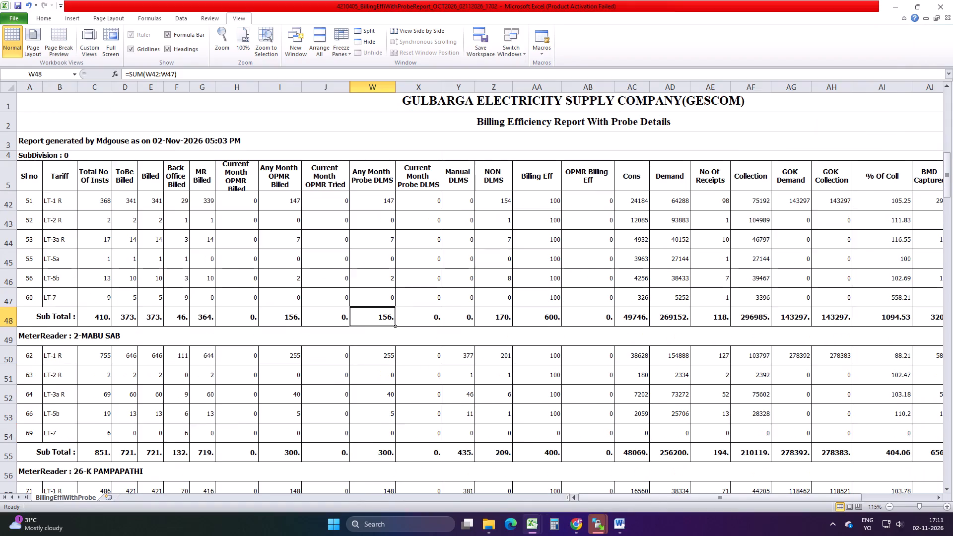
click(394, 452)
click(588, 525)
click(573, 524)
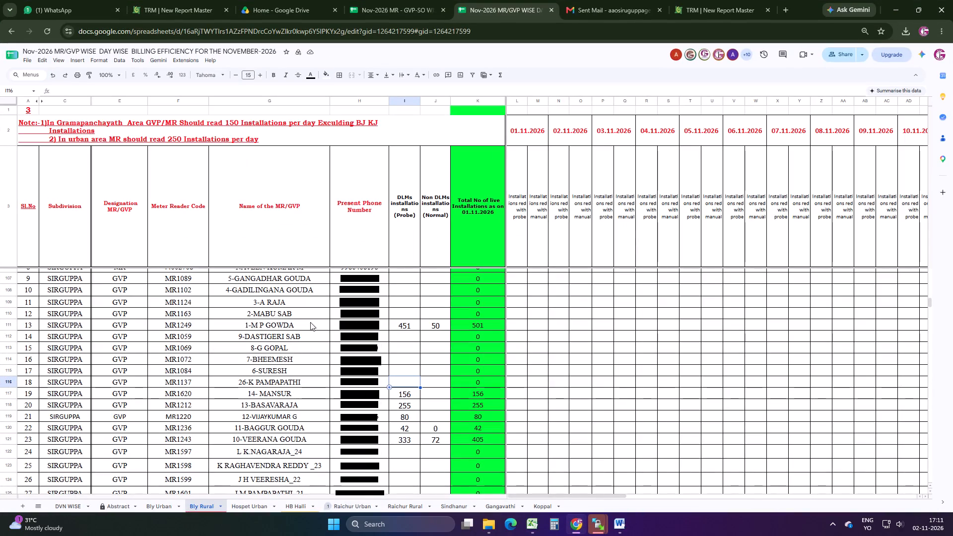
click(380, 315)
click(426, 323)
click(413, 314)
text(300)
key(Up)
Find meter reader 26's Any Month Probe DLMS subtotal in the Excel report and enter 159 in the Google Sheet's I116 for MR1137.
click(574, 519)
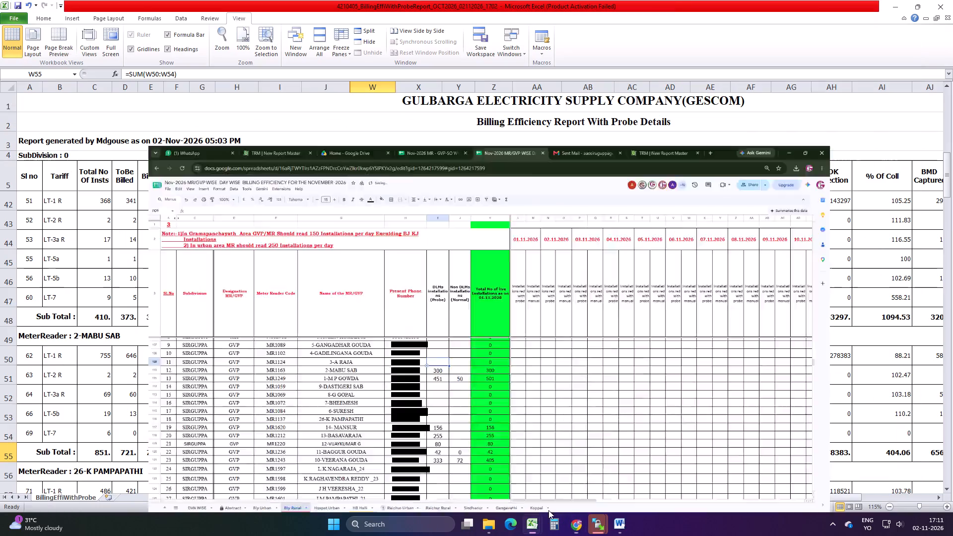
scroll(408, 459, down, 3)
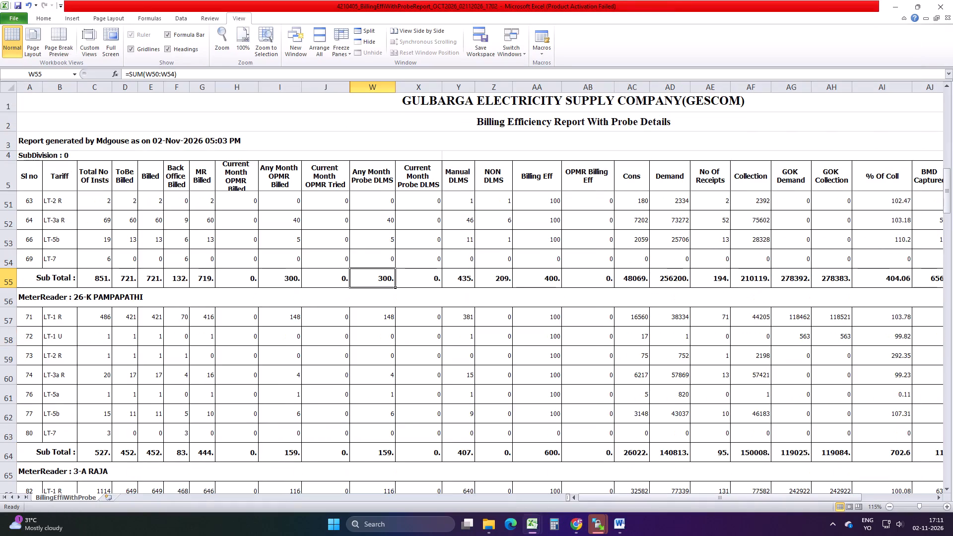
click(392, 457)
click(574, 523)
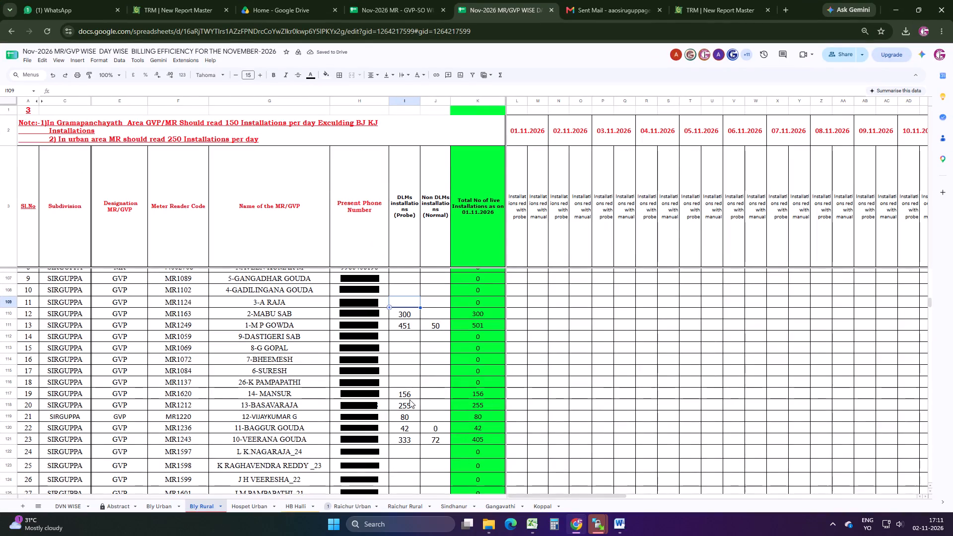
click(401, 384)
text(159)
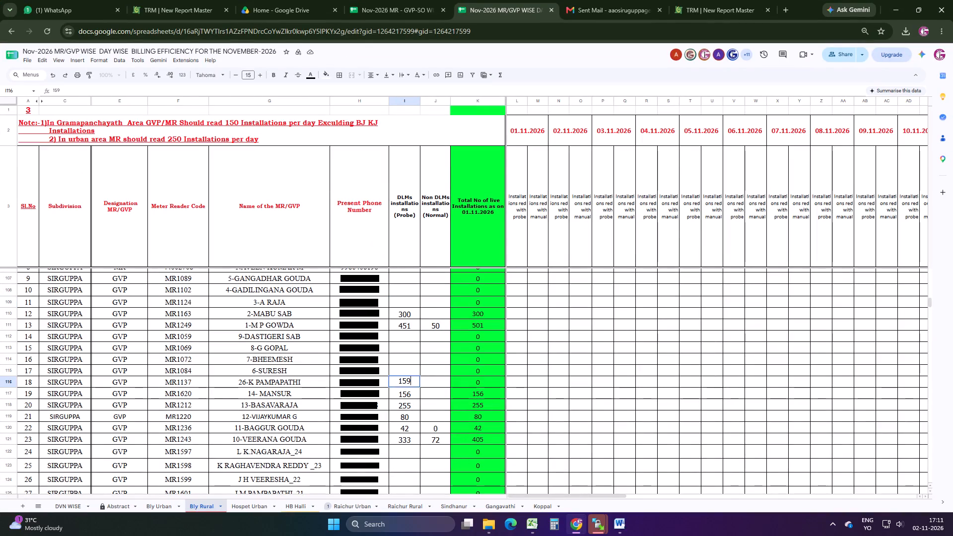
key(Up)
Find meter reader 3's Any Month Probe DLMS subtotal in the Excel report and enter 130 in the Google Sheet's I109 for MR1124.
click(578, 524)
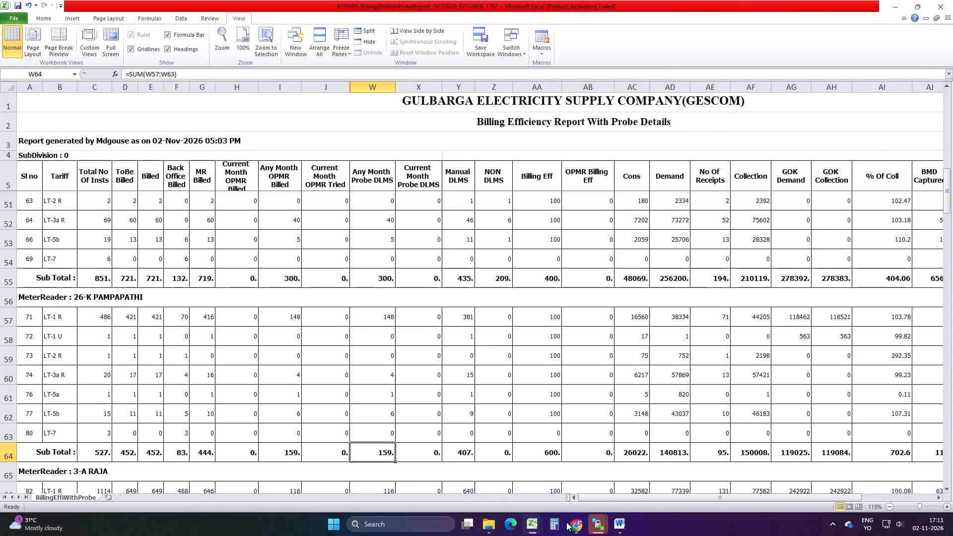
scroll(393, 461, down, 2)
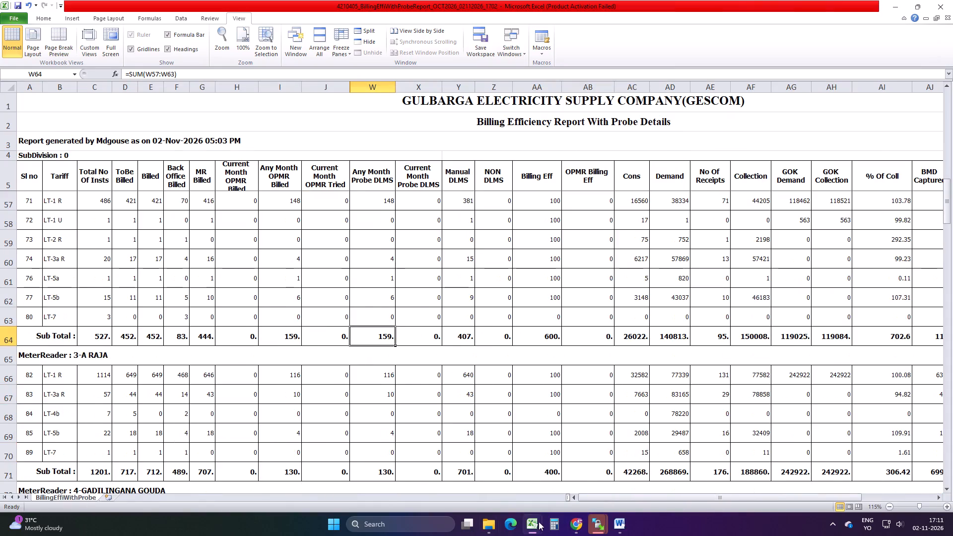
click(565, 521)
click(572, 523)
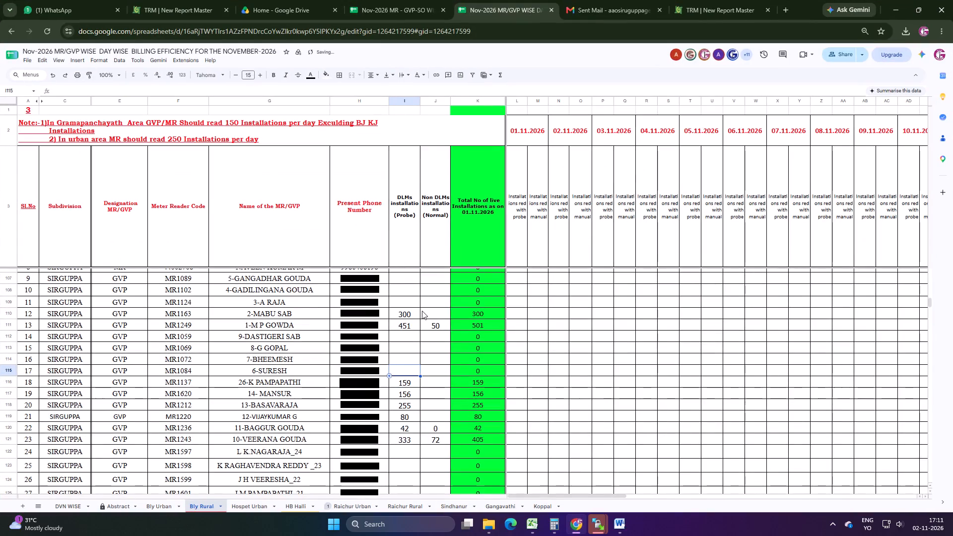
click(422, 311)
click(405, 302)
text(130)
key(Up)
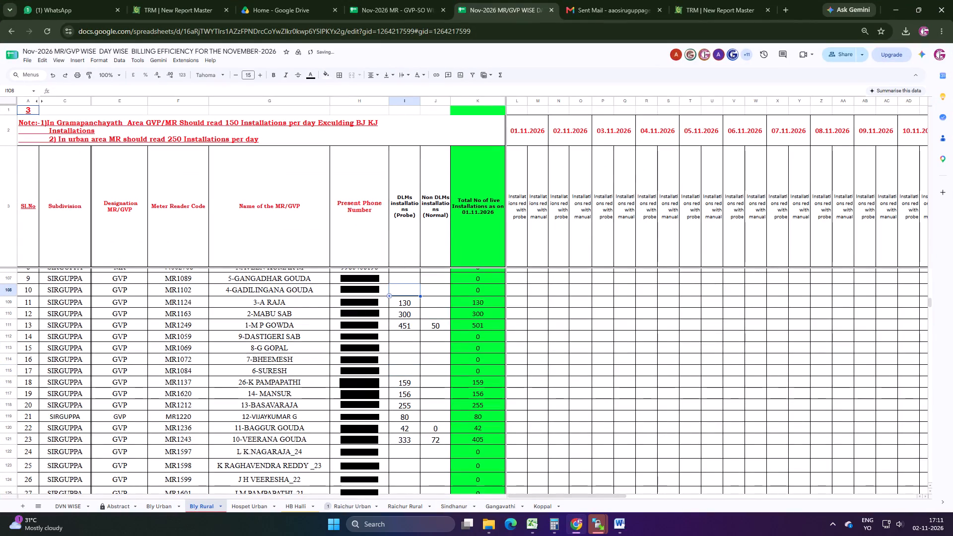
Find meter reader 4's Any Month Probe DLMS subtotal in the Excel report and enter 256 in the Google Sheet's I108 for MR1102.
click(569, 514)
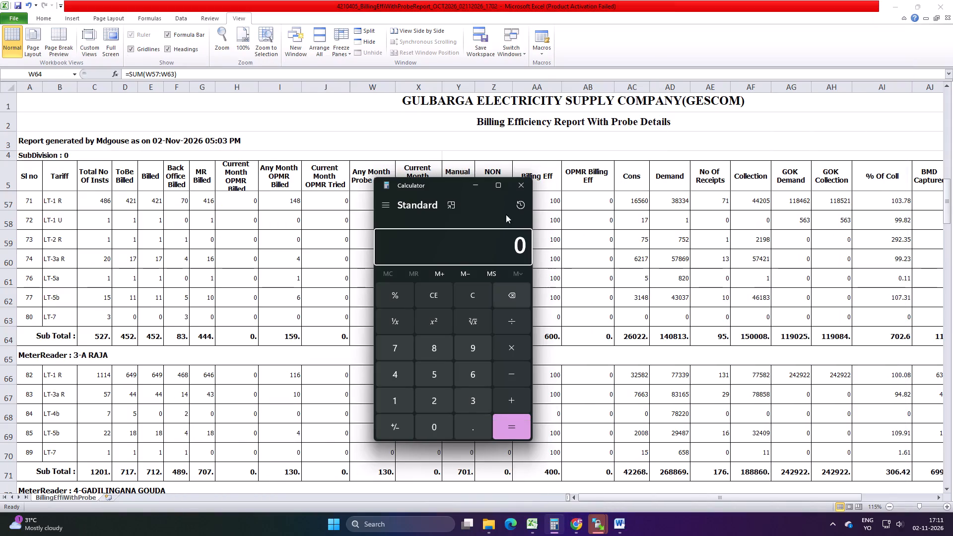
click(525, 185)
scroll(345, 429, down, 1)
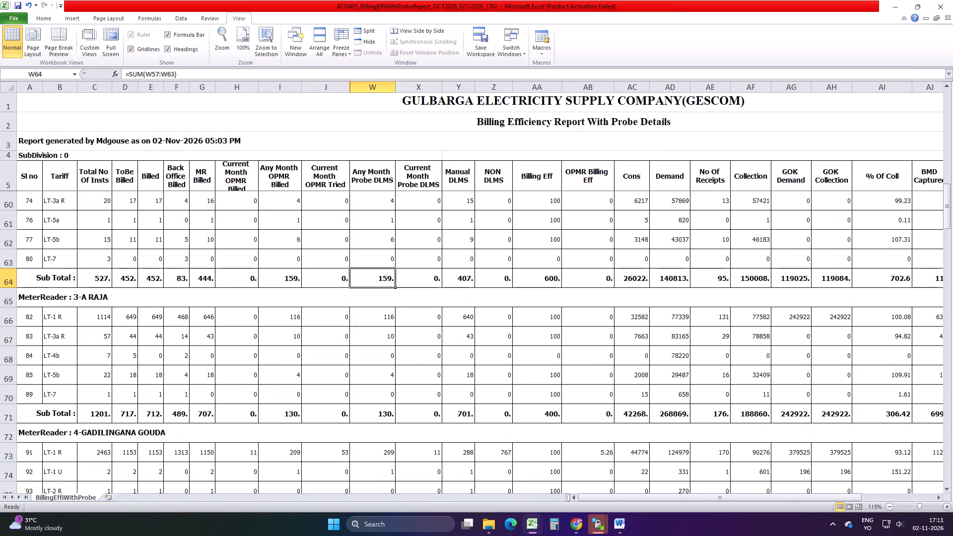
scroll(368, 423, down, 2)
click(384, 443)
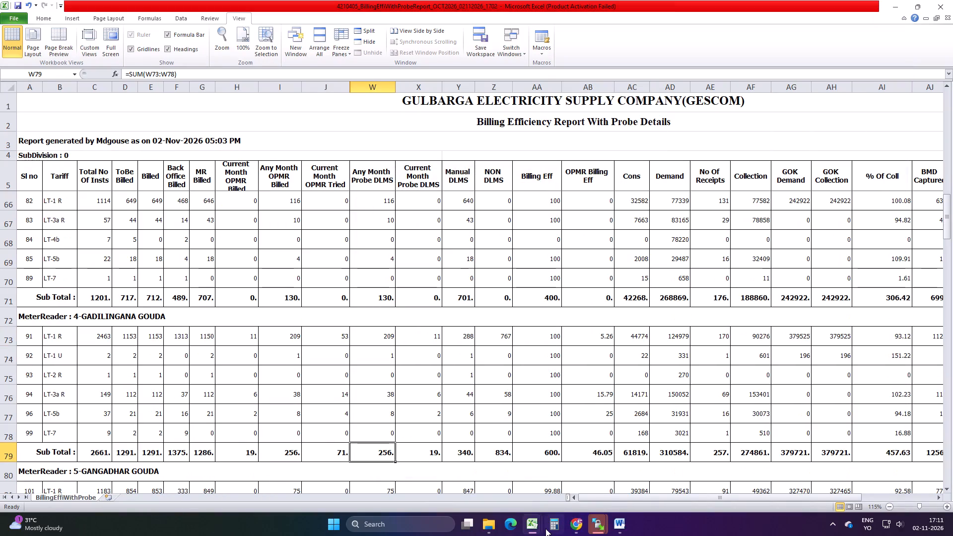
click(575, 524)
text(256)
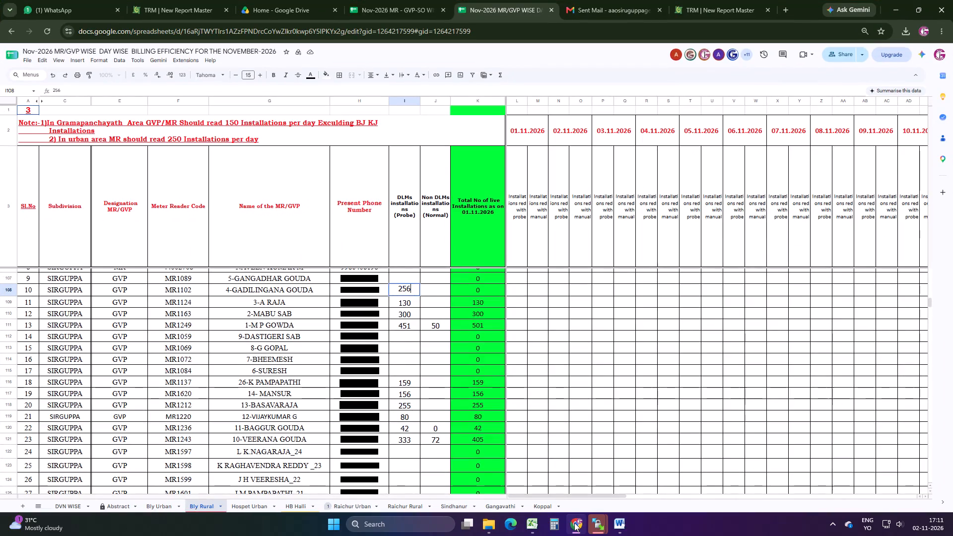
key(Up)
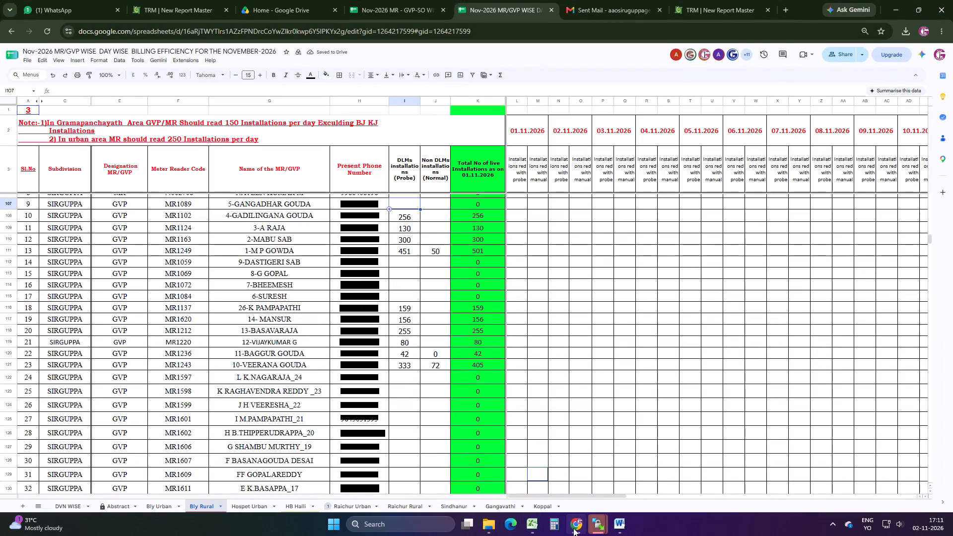
Find meter reader 5's Any Month Probe DLMS subtotal in the Excel report and enter 89 in the Google Sheet's I107 for MR1089.
click(573, 528)
scroll(431, 438, down, 3)
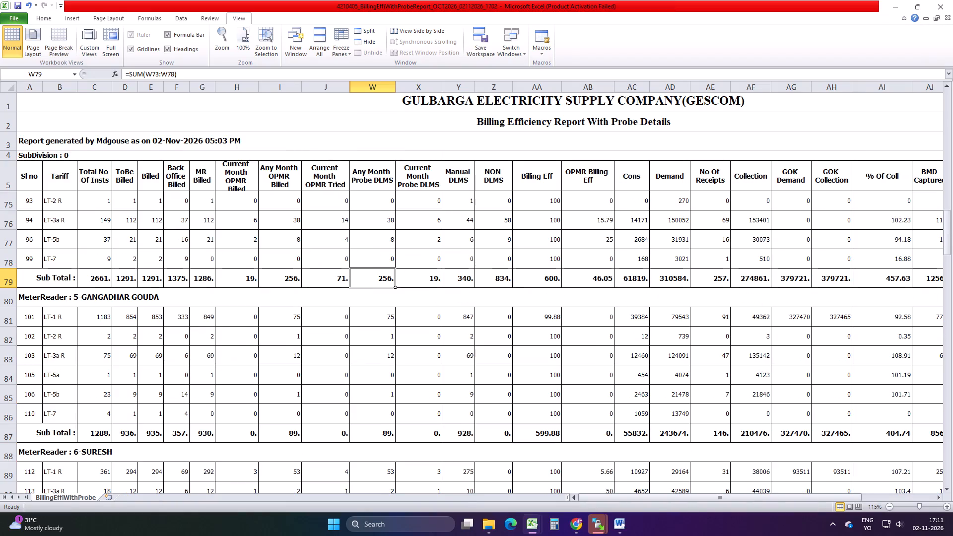
click(384, 433)
click(576, 530)
key(8)
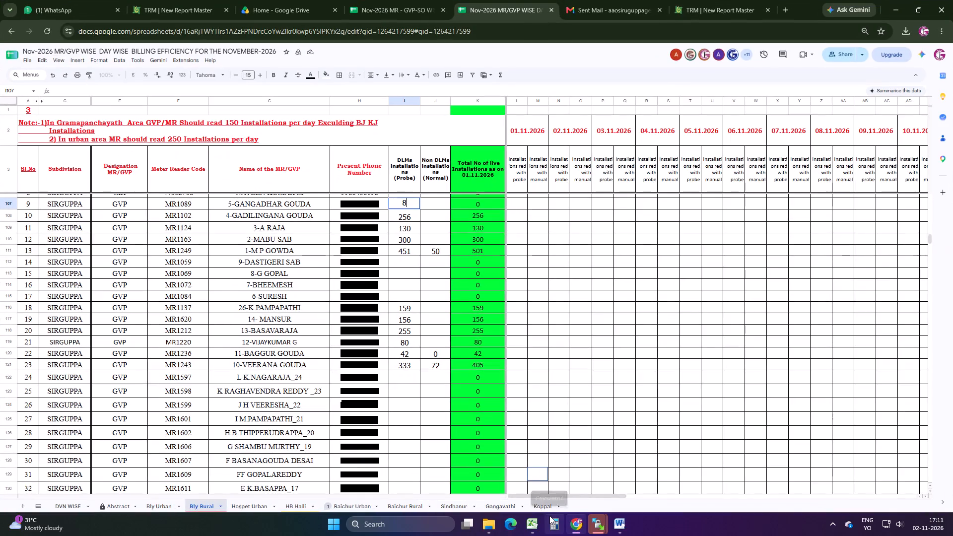
key(9)
key(Return)
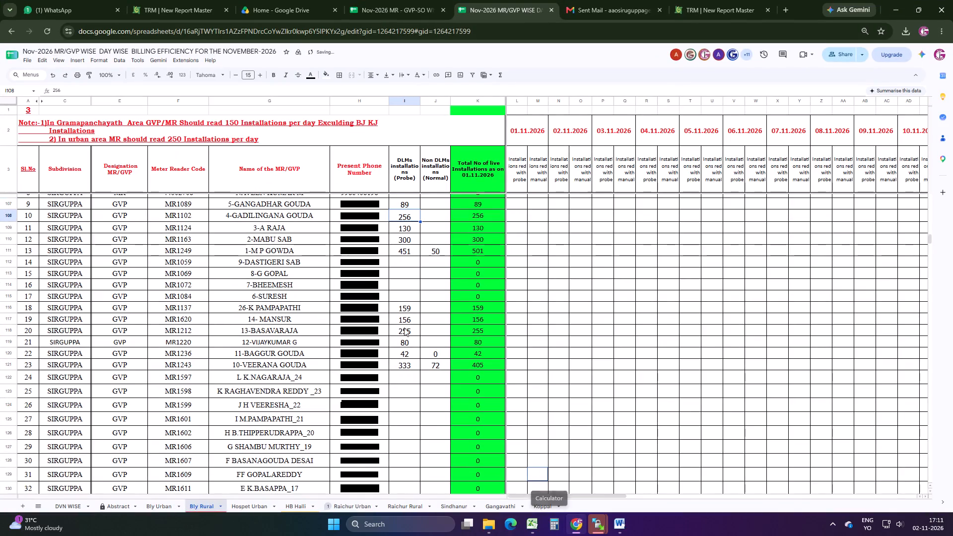
Find meter reader 6's Any Month Probe DLMS subtotal in the Excel report and enter 56 in the Google Sheet's I115 for MR1084.
click(393, 293)
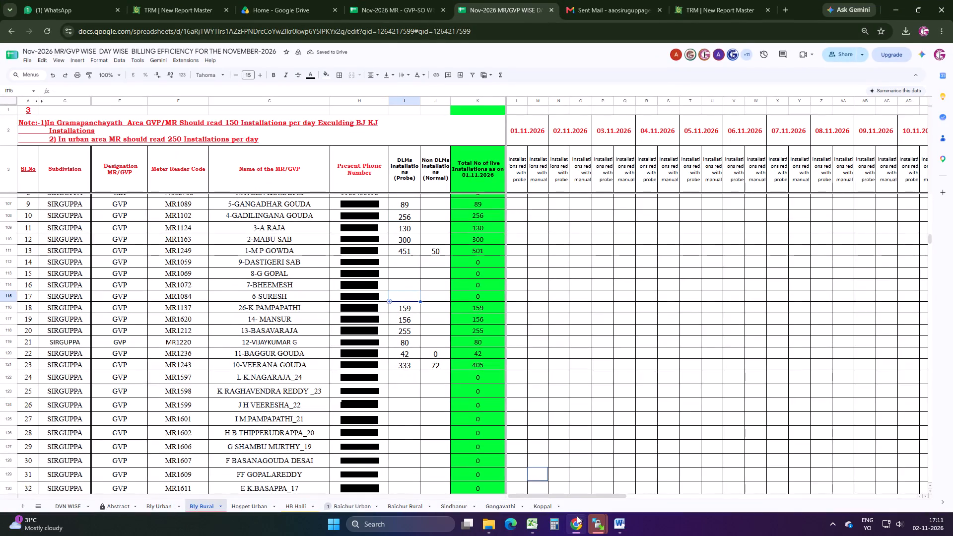
click(577, 516)
scroll(419, 405, down, 3)
click(379, 390)
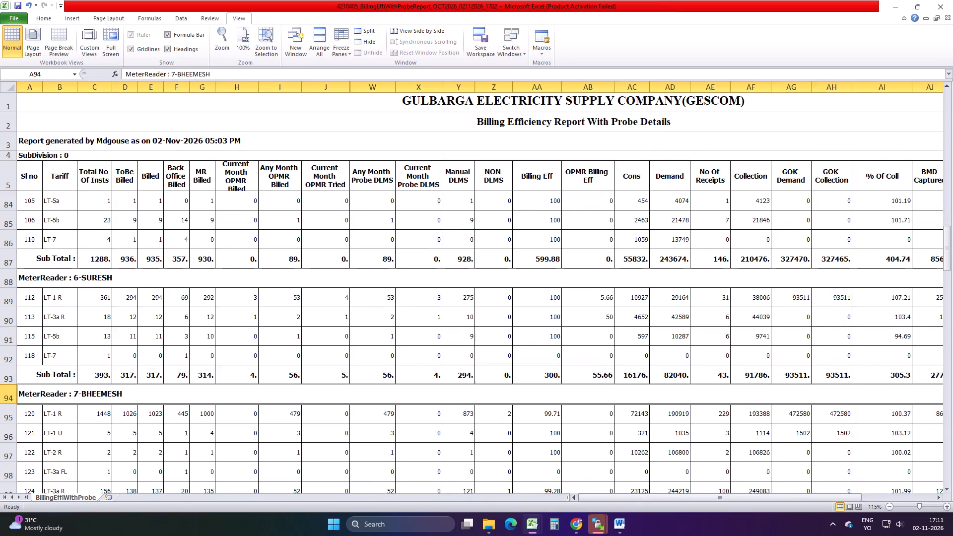
click(379, 376)
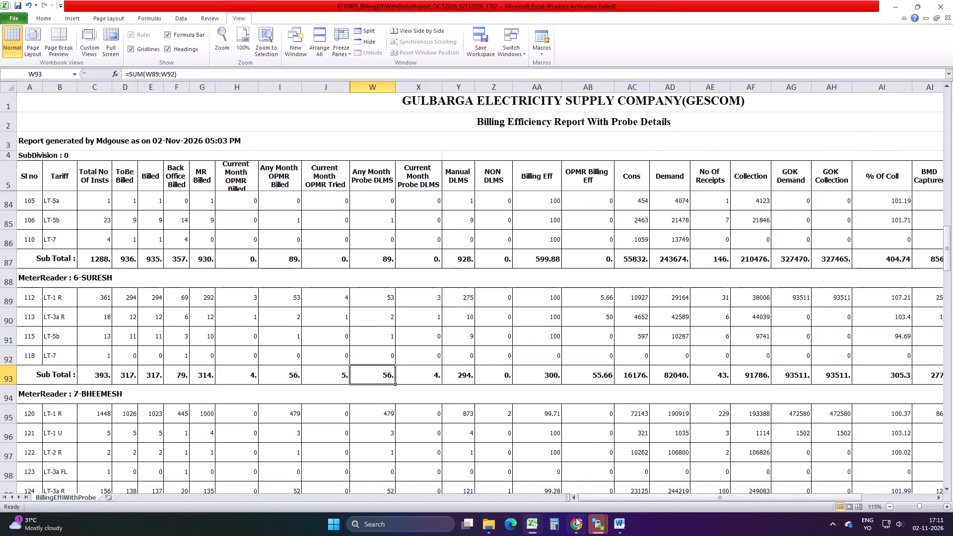
click(576, 518)
text(56)
key(Up)
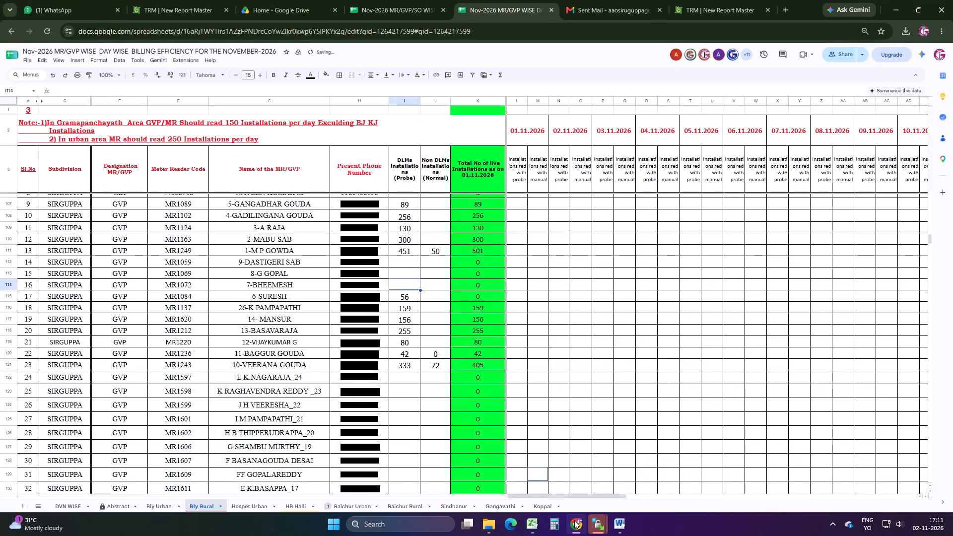
Find meter reader 7's Any Month Probe DLMS subtotal in the Excel report and enter 546 in the Google Sheet's I114 for MR1072.
click(570, 515)
scroll(417, 438, down, 1)
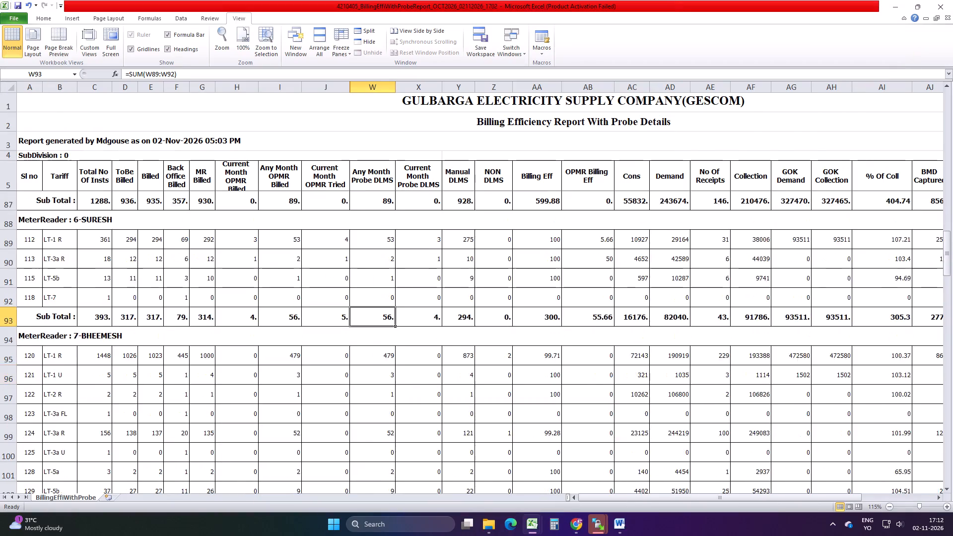
scroll(417, 438, down, 2)
click(384, 415)
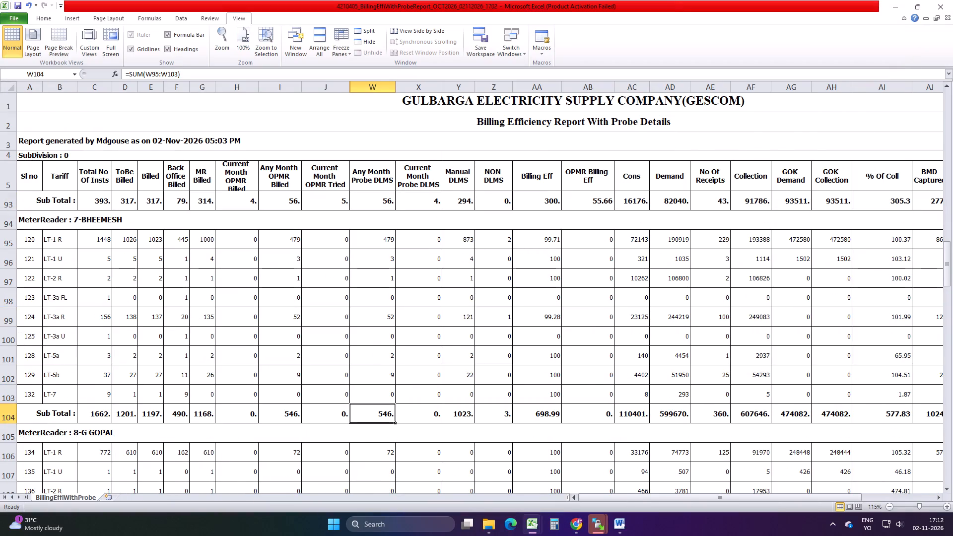
click(582, 526)
text(546)
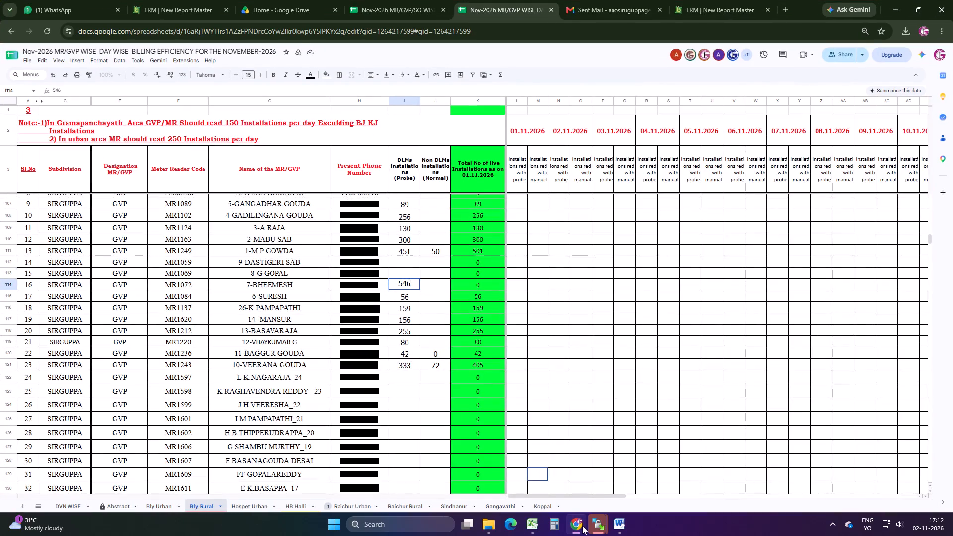
key(Up)
Find meter reader 8's Any Month Probe DLMS subtotal in the Excel report and enter 86 in the Google Sheet's I113 for MR1069.
click(574, 525)
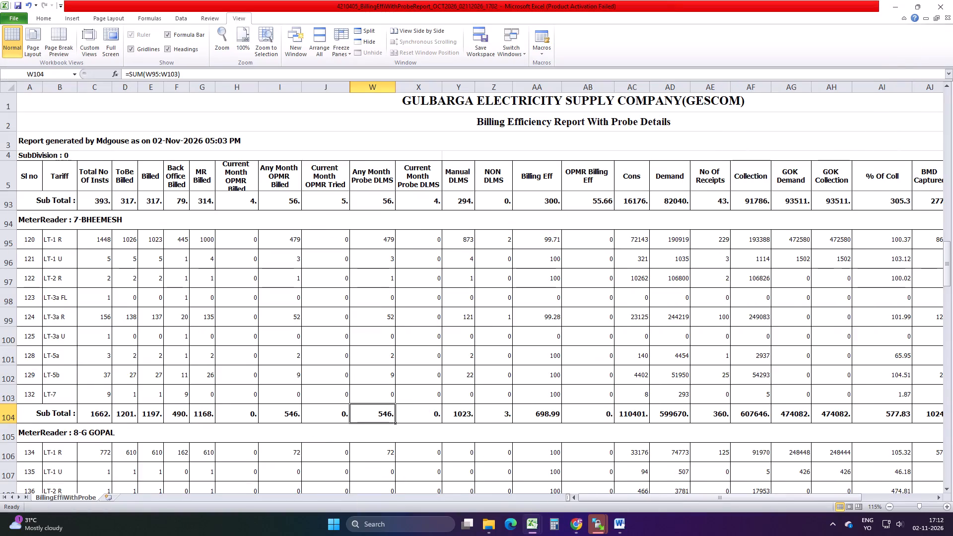
scroll(439, 468, down, 3)
click(381, 392)
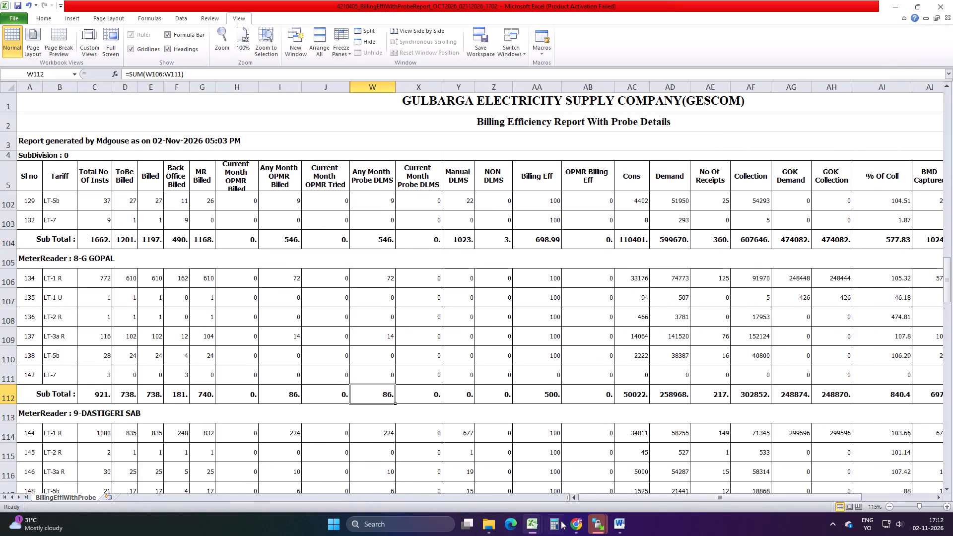
click(579, 531)
text(86)
key(Up)
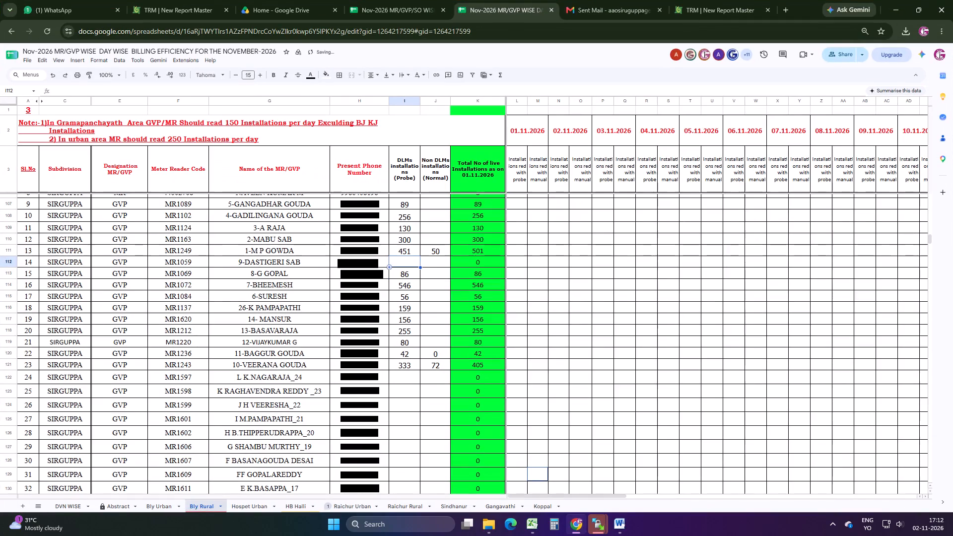
Find meter reader 9's Any Month Probe DLMS subtotal in the Excel report and enter 240 in the Google Sheet's I112 for MR1059.
click(572, 520)
scroll(437, 447, down, 2)
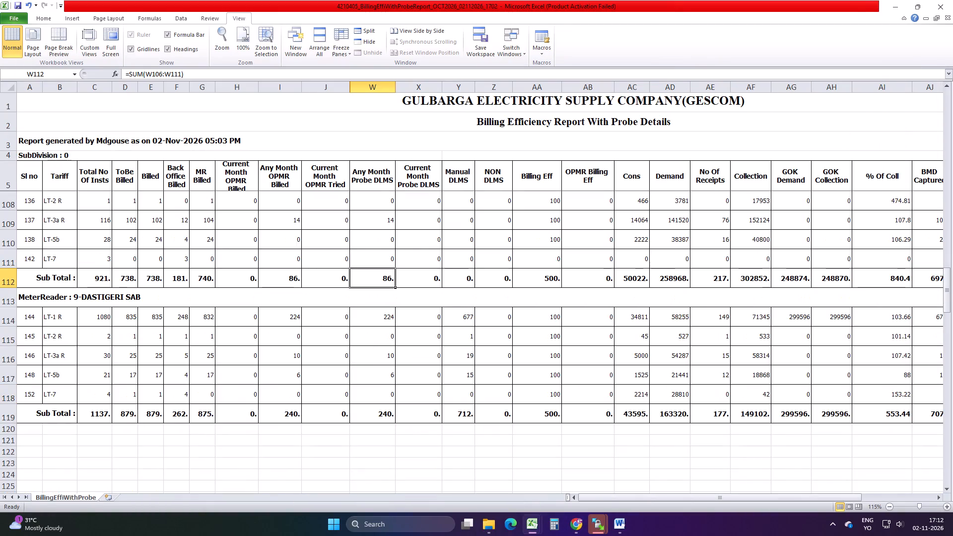
click(386, 416)
click(574, 526)
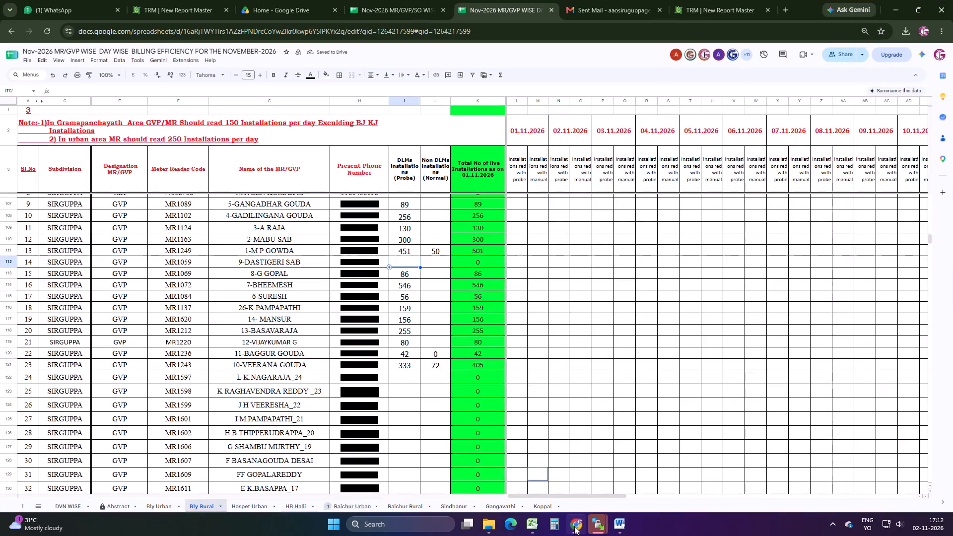
text(240)
click(408, 390)
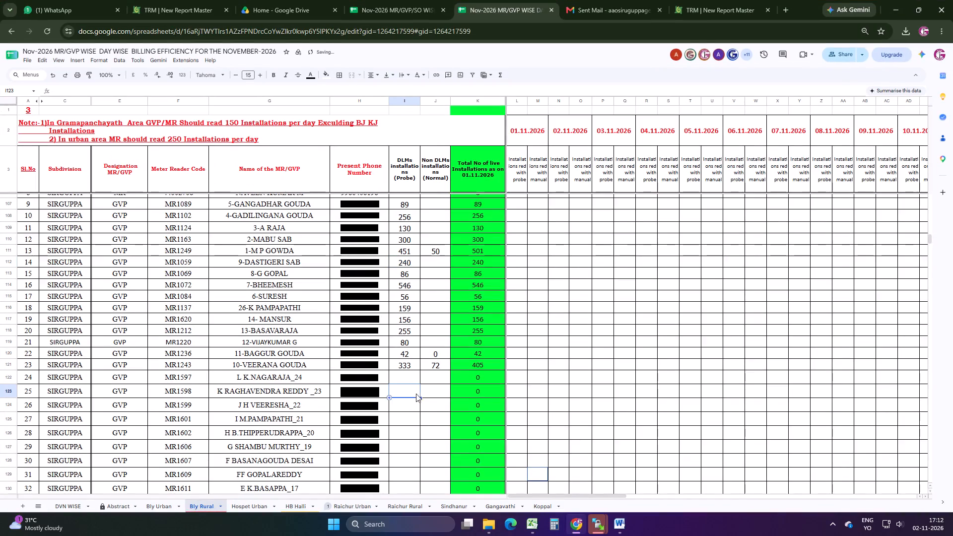
scroll(418, 394, up, 1)
click(433, 304)
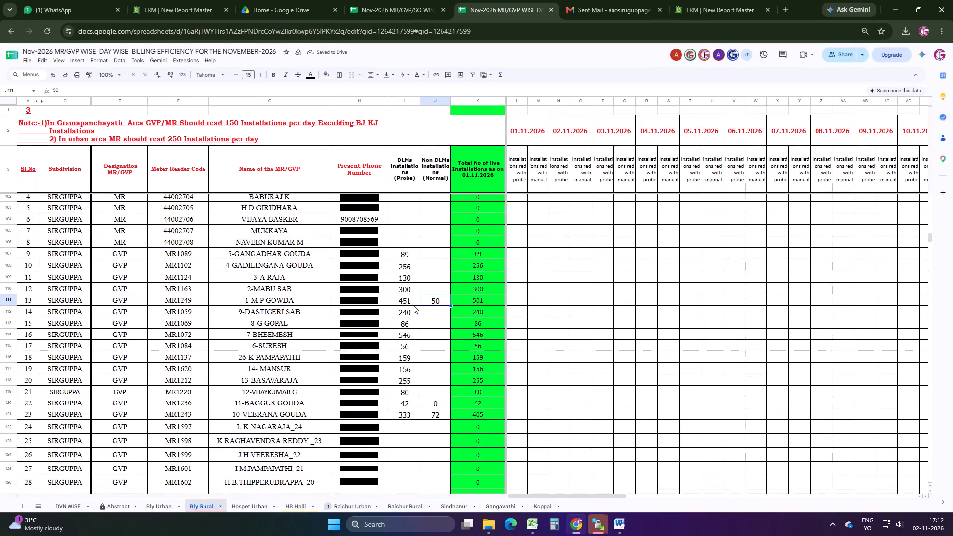
click(412, 305)
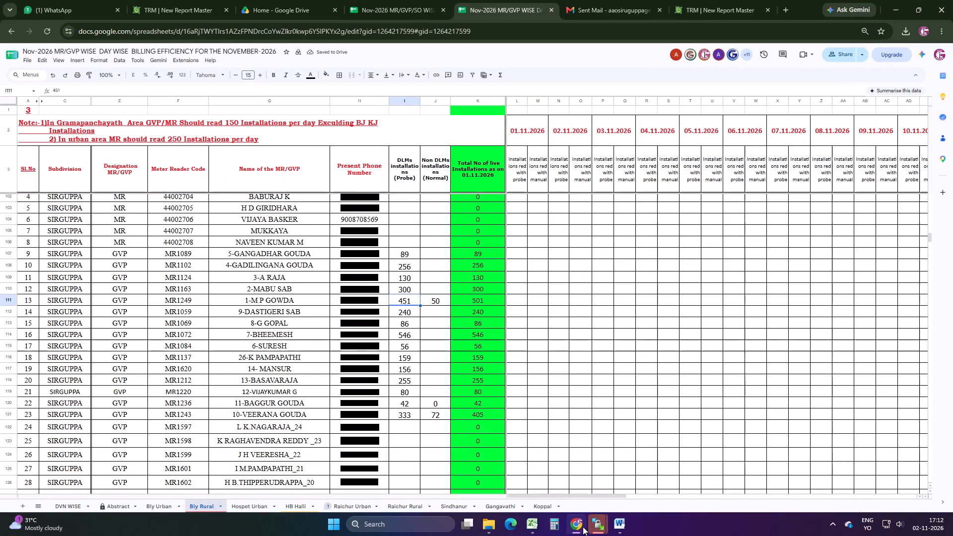
click(583, 527)
scroll(423, 409, up, 20)
scroll(423, 409, up, 13)
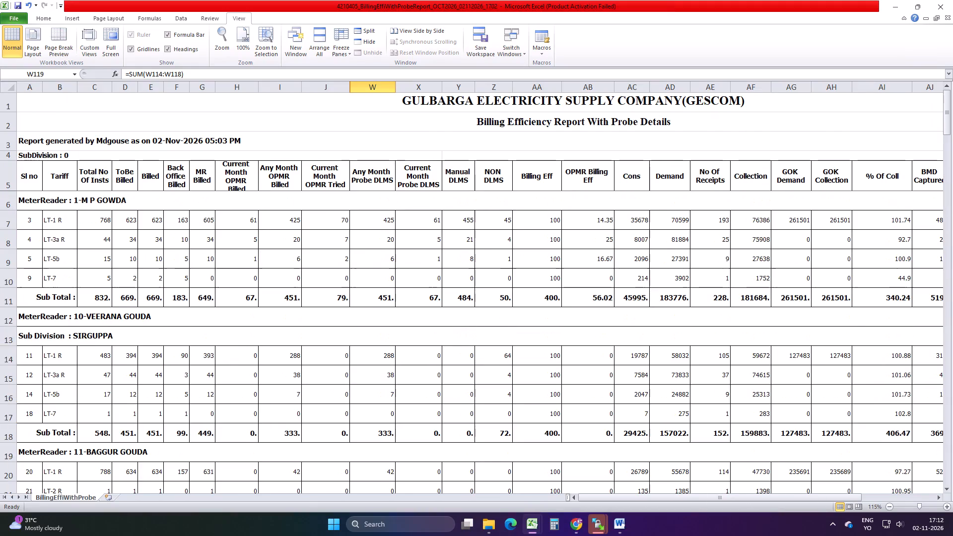
scroll(426, 397, up, 16)
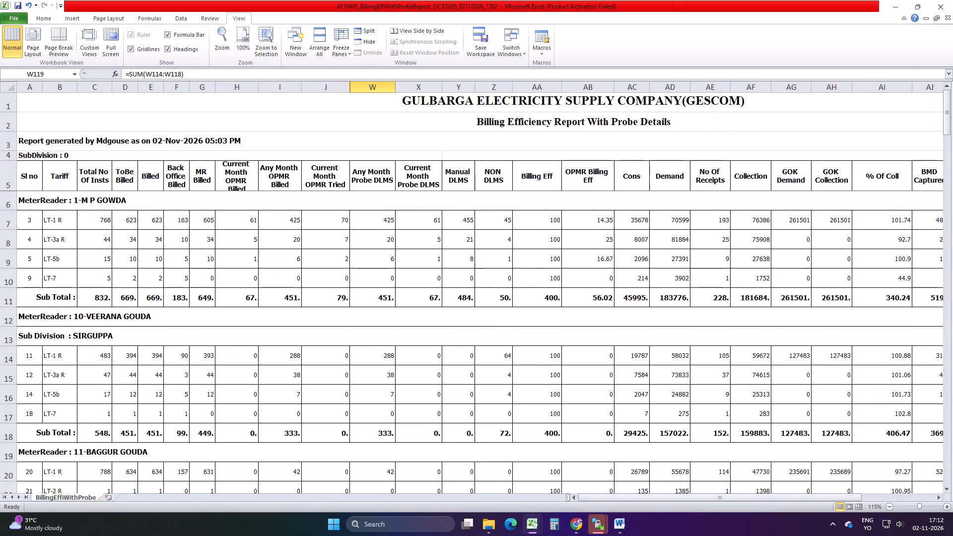
click(373, 298)
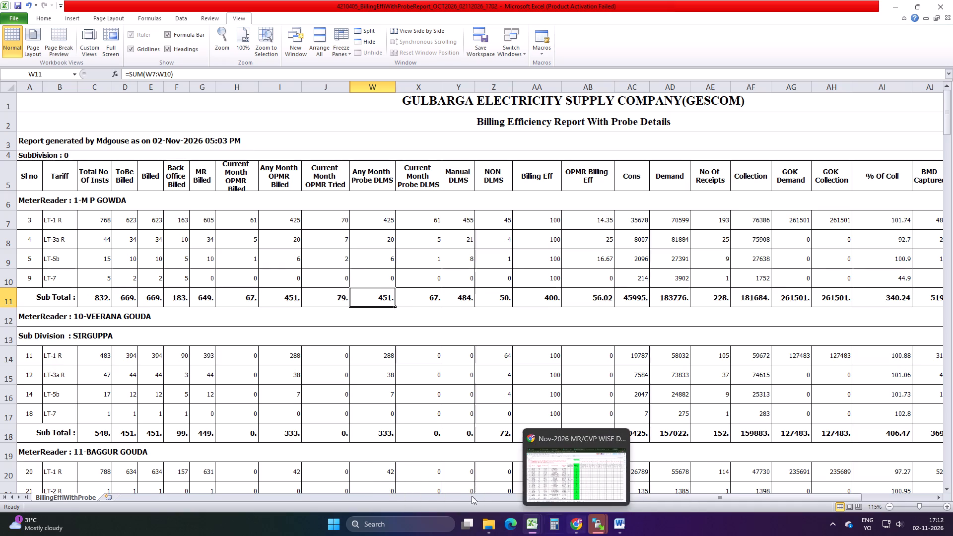
click(147, 294)
click(136, 294)
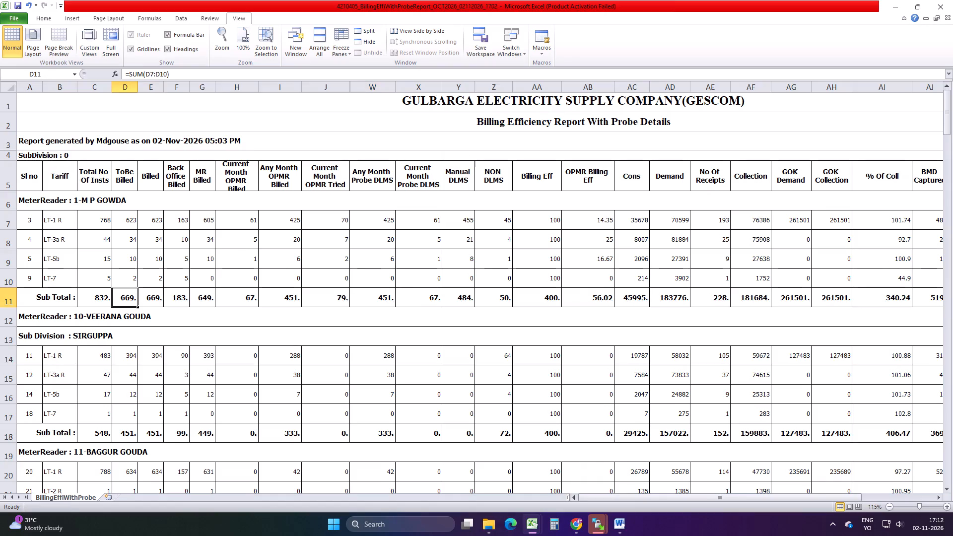
click(578, 521)
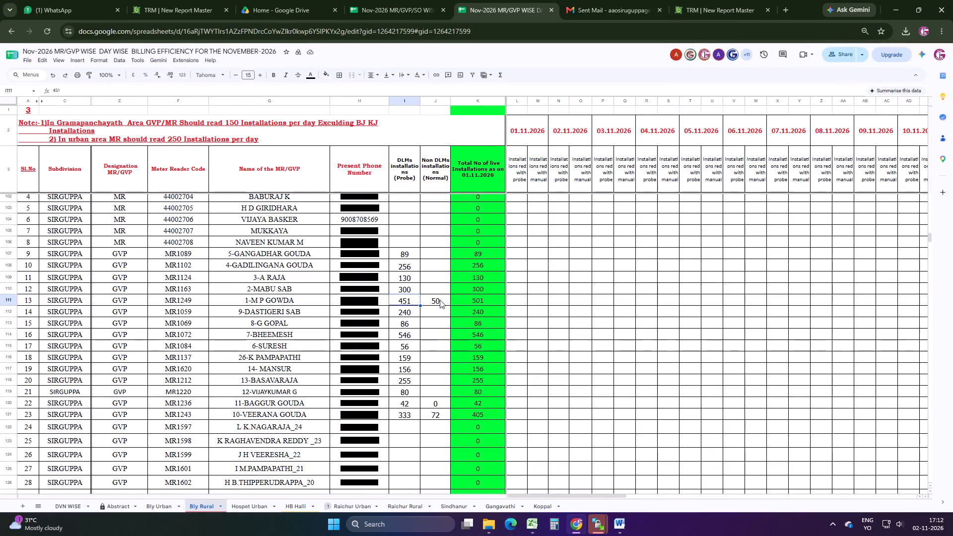
click(426, 256)
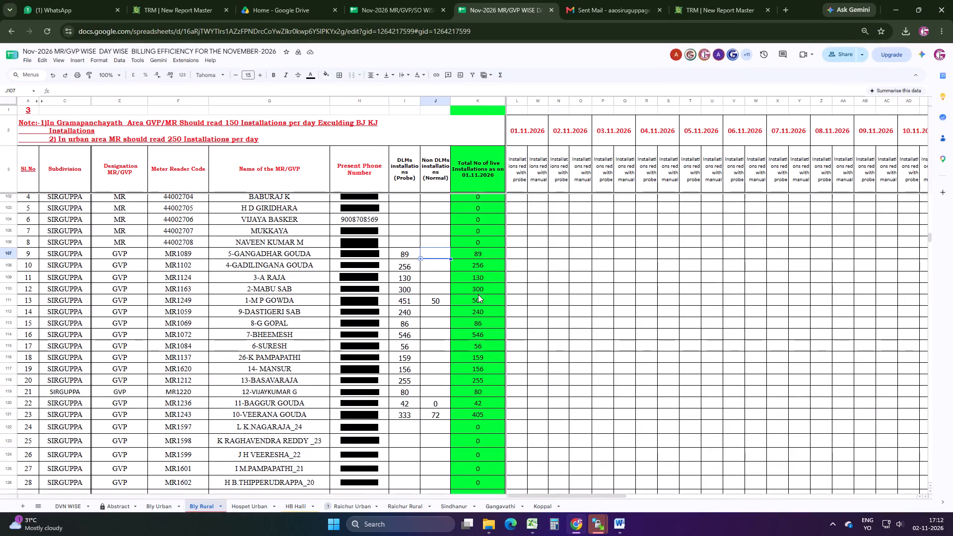
click(390, 256)
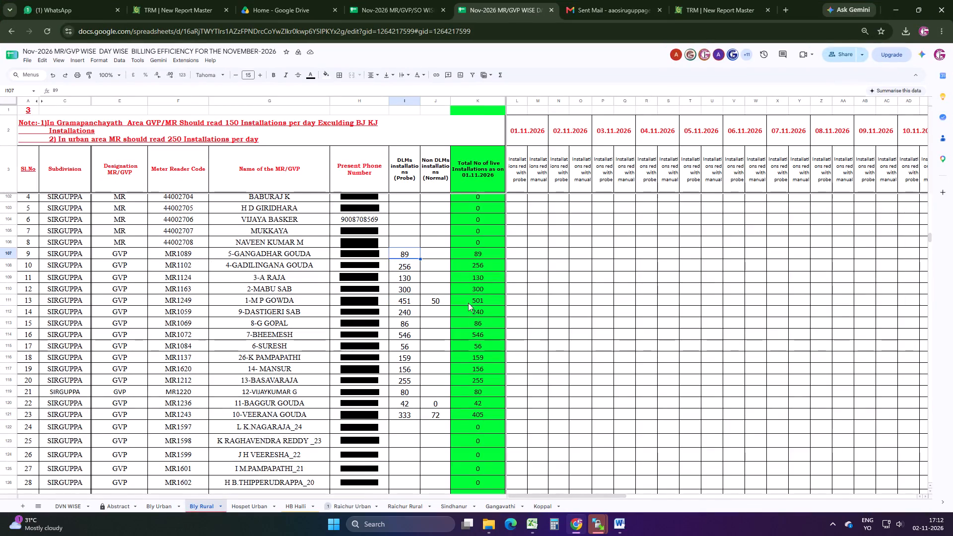
scroll(446, 426, down, 8)
scroll(433, 464, up, 6)
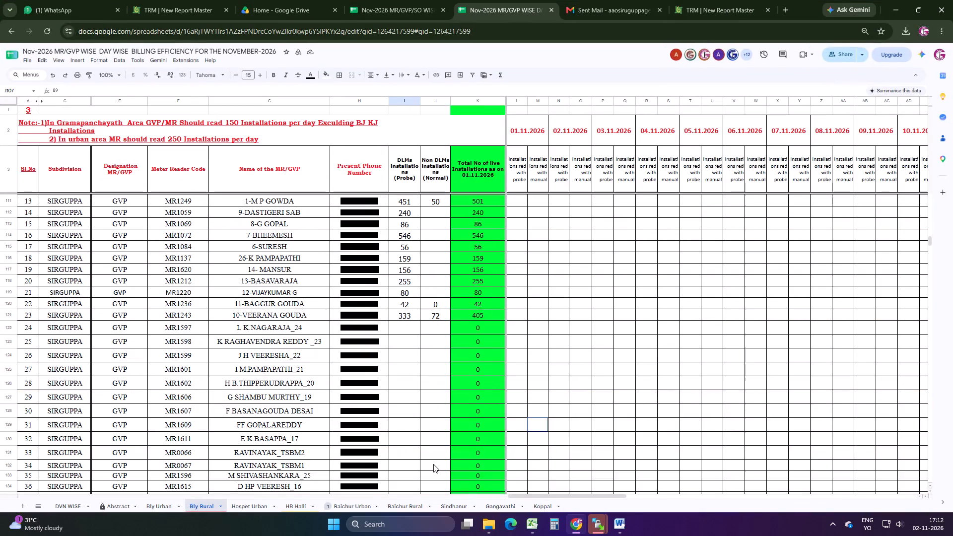
scroll(434, 467, down, 8)
scroll(434, 468, up, 11)
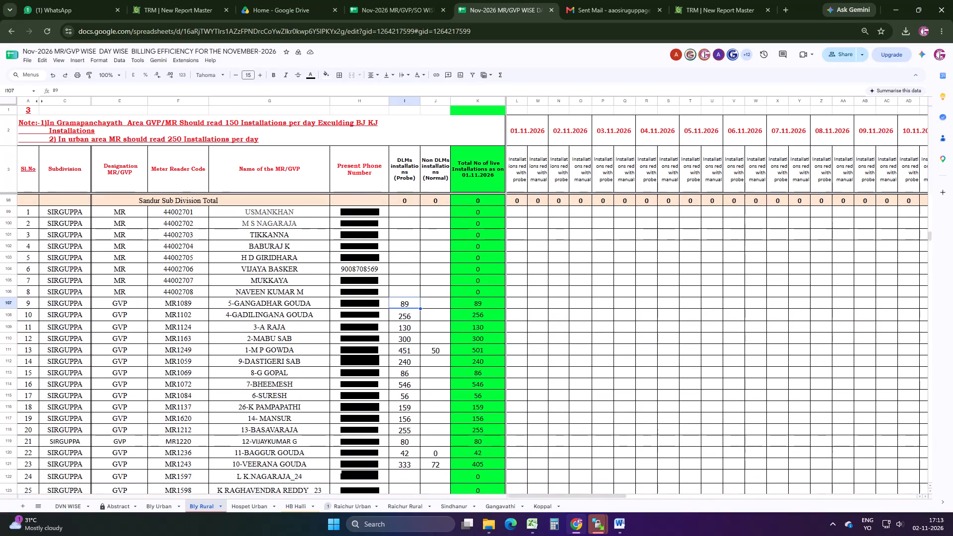
click(441, 345)
click(580, 524)
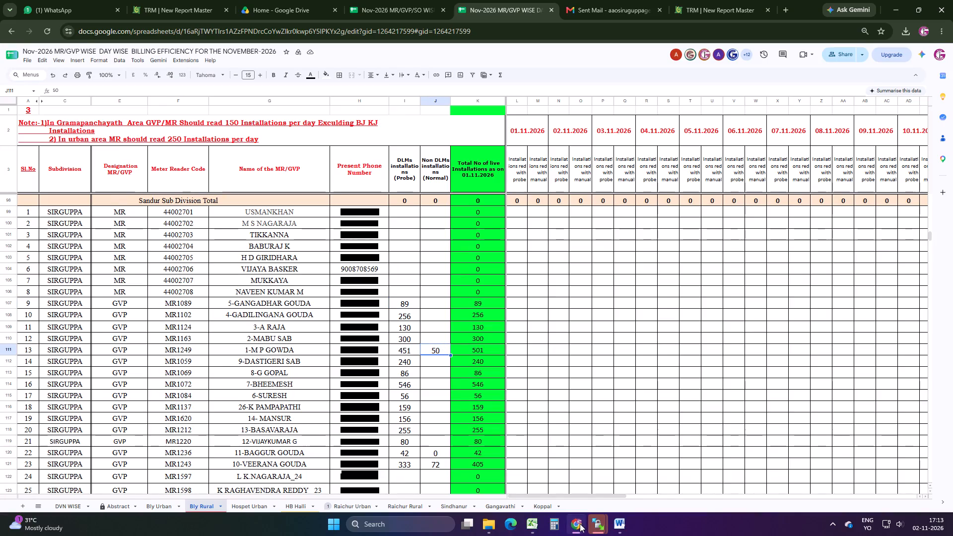
click(580, 524)
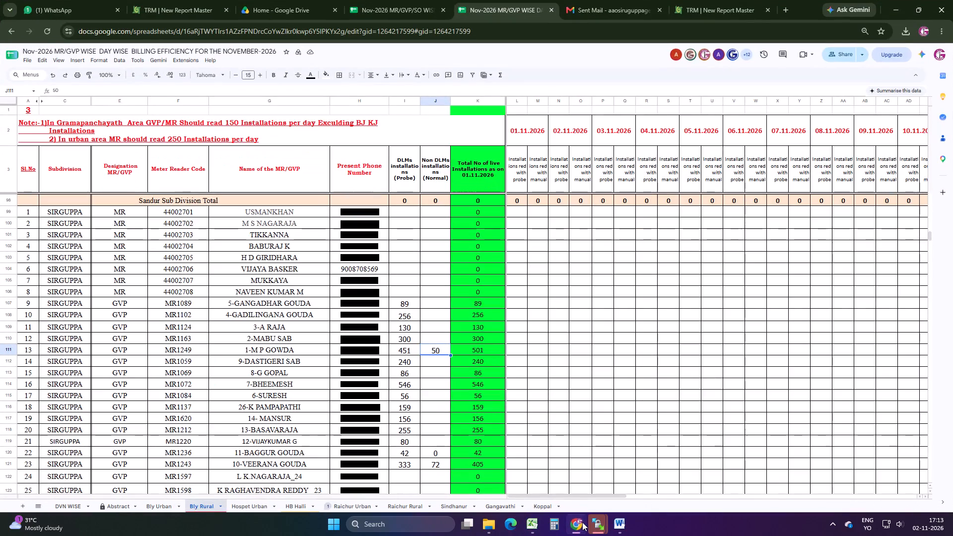
text(669)
key(Return)
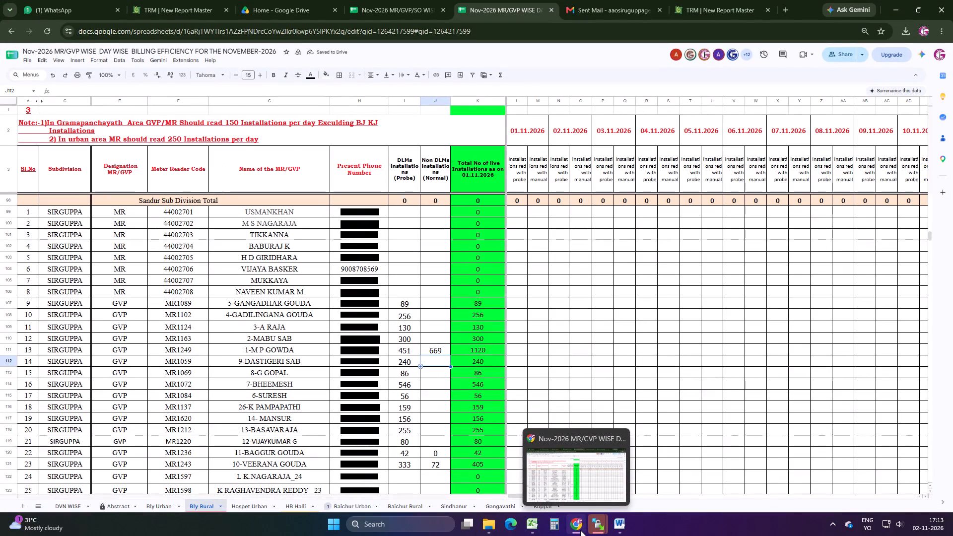
Find meter reader 10's ToBe Billed subtotal in the Excel report and enter 451 in the Google Sheet's J121 for MR1243.
click(580, 530)
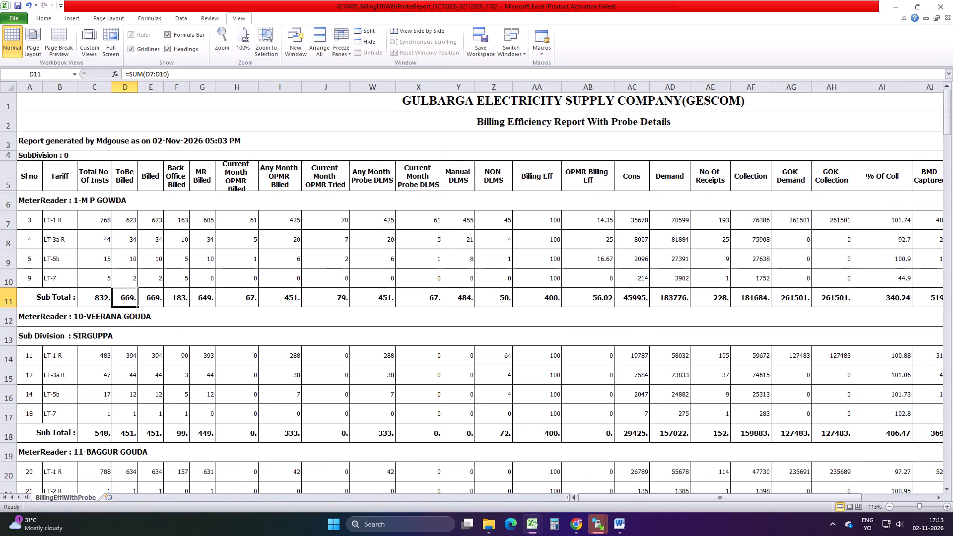
click(133, 430)
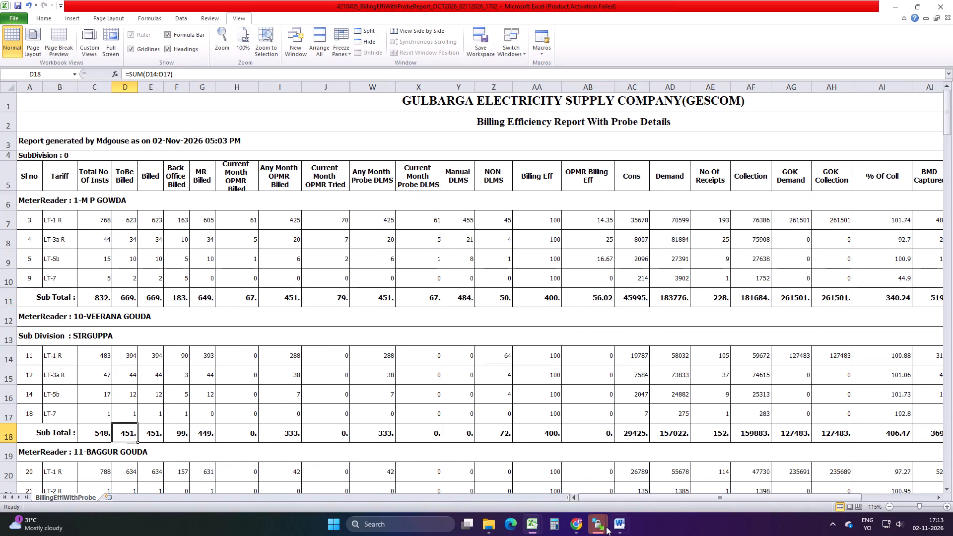
click(581, 522)
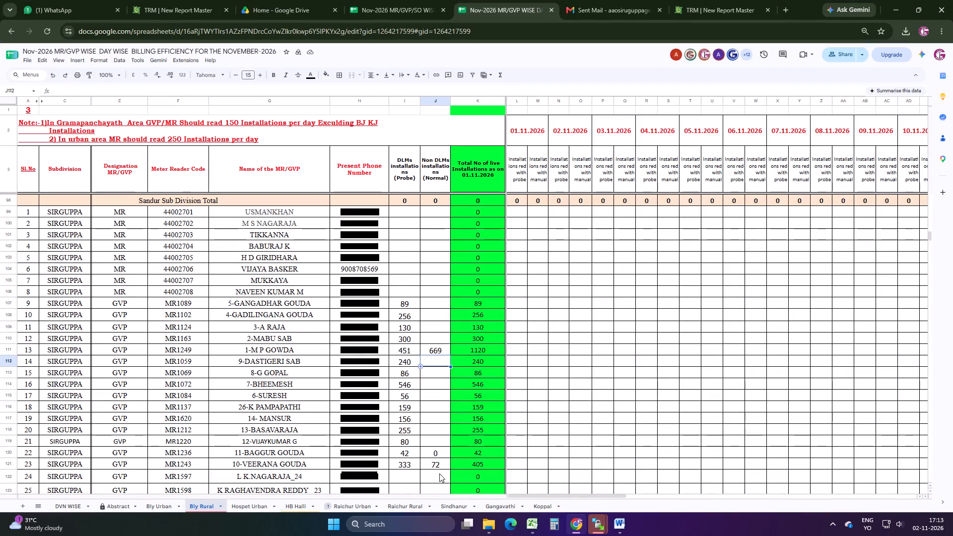
click(436, 466)
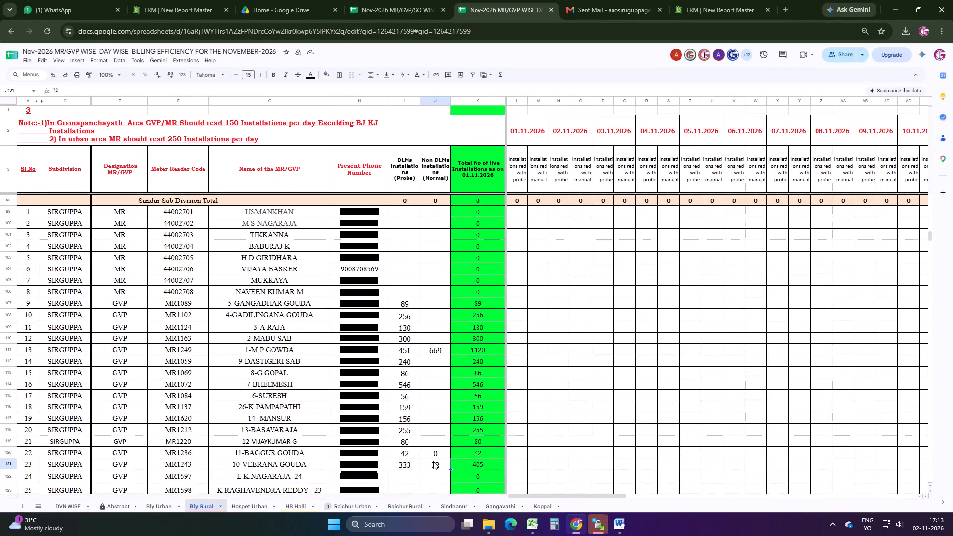
text(15)
key(BackSpace)
key(BackSpace)
text(451)
key(Return)
Find meter reader 11's ToBe Billed subtotal in the Excel report and enter 672 in the Google Sheet's J120 for MR1236.
key(Up)
key(Up)
key(Up)
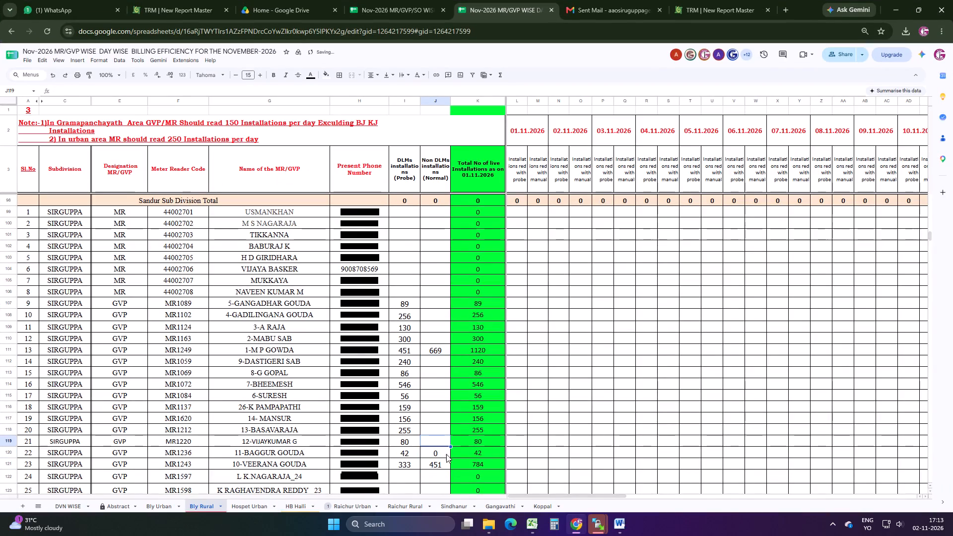
click(440, 452)
click(578, 527)
scroll(229, 441, down, 2)
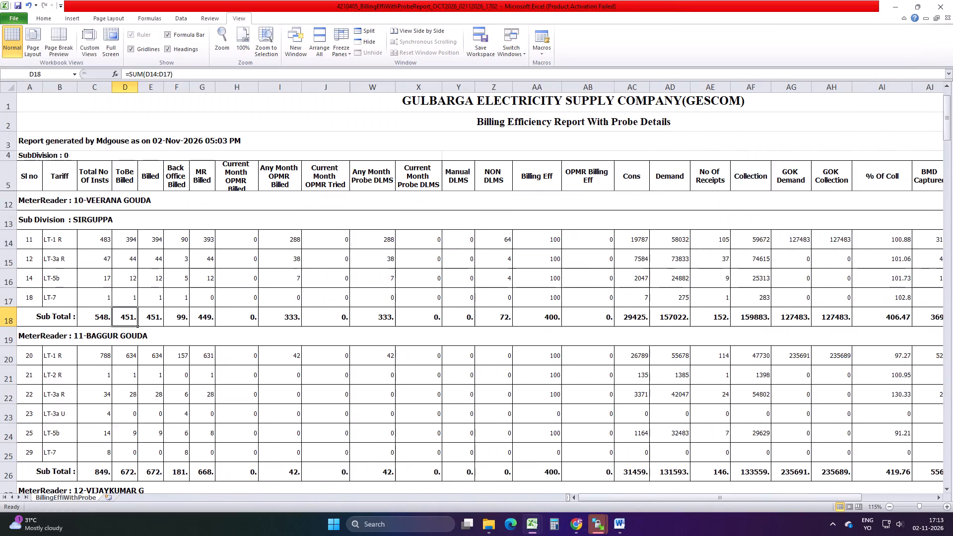
scroll(193, 432, down, 1)
click(130, 412)
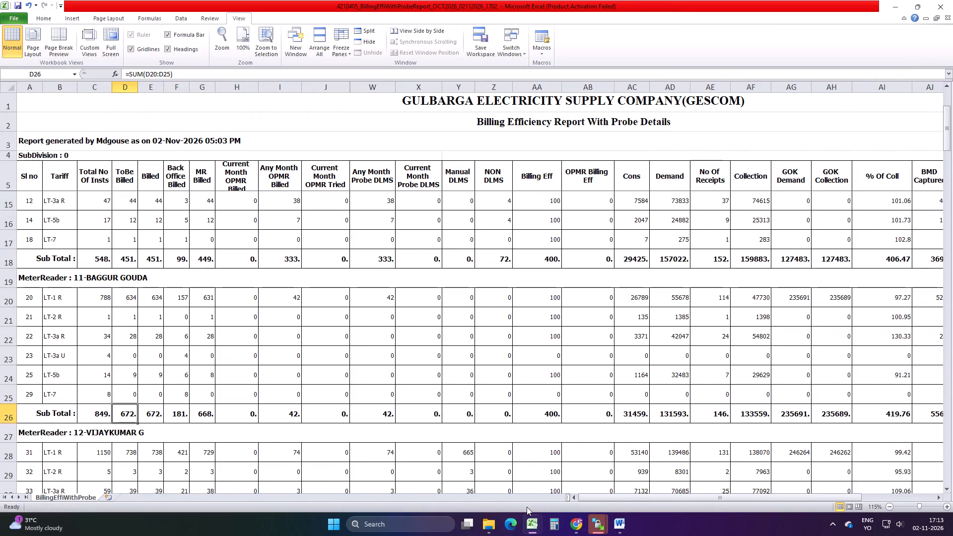
click(584, 522)
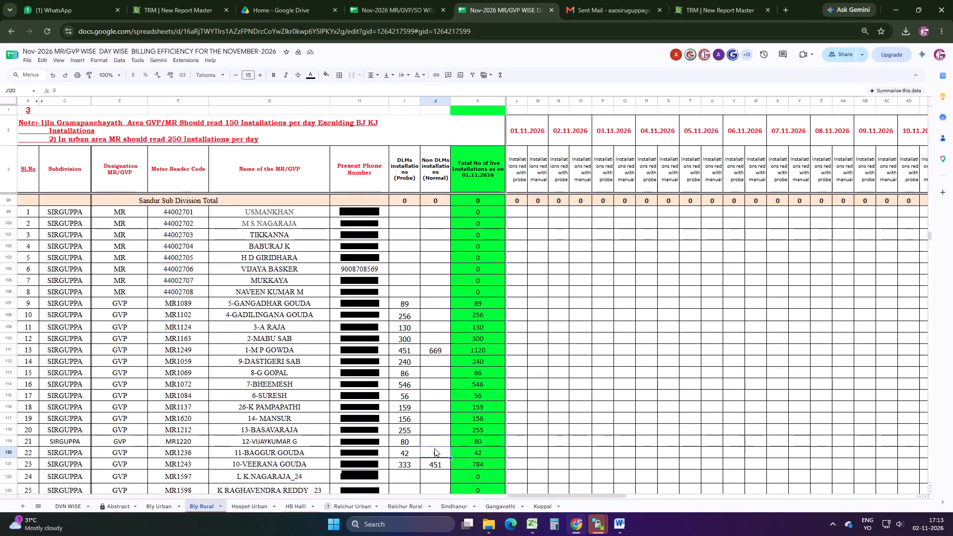
text(672)
key(Up)
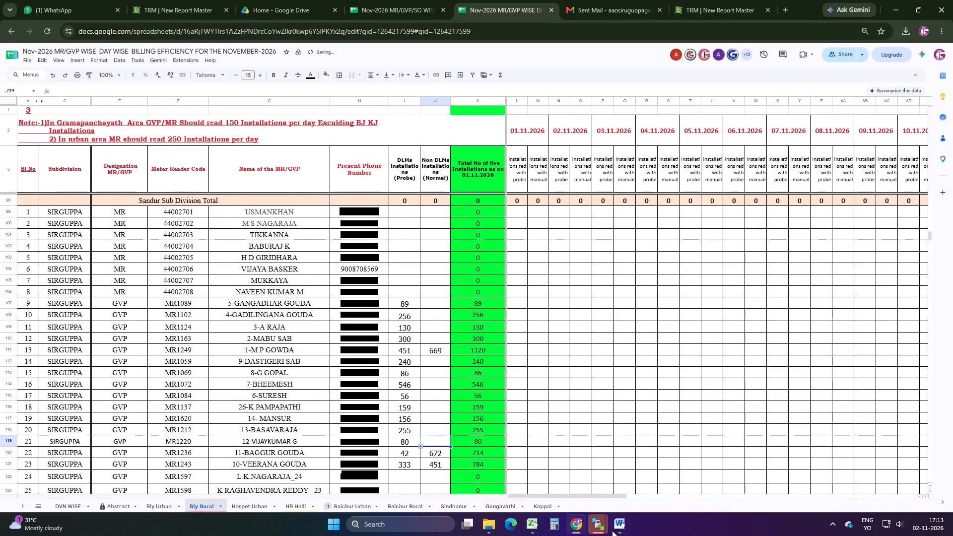
Find meter reader 12's ToBe Billed subtotal in the Excel report and enter 792 in the Google Sheet's J119 for MR1220.
click(570, 526)
scroll(171, 431, down, 1)
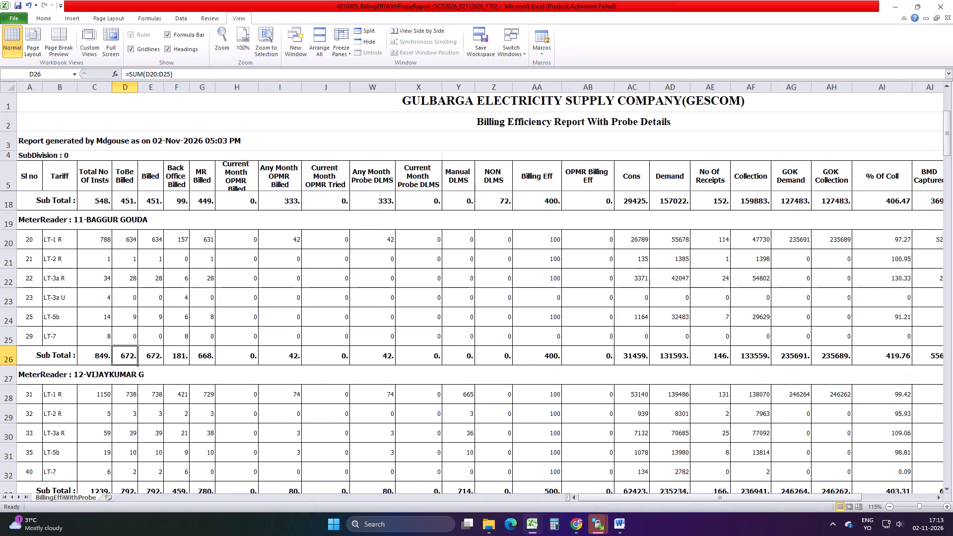
scroll(158, 437, down, 1)
click(135, 430)
click(575, 525)
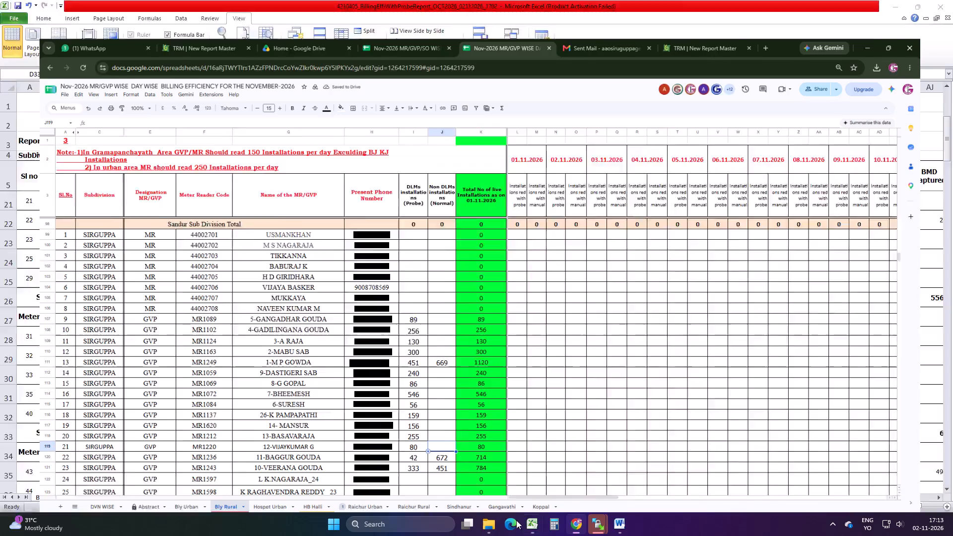
text(792)
key(Up)
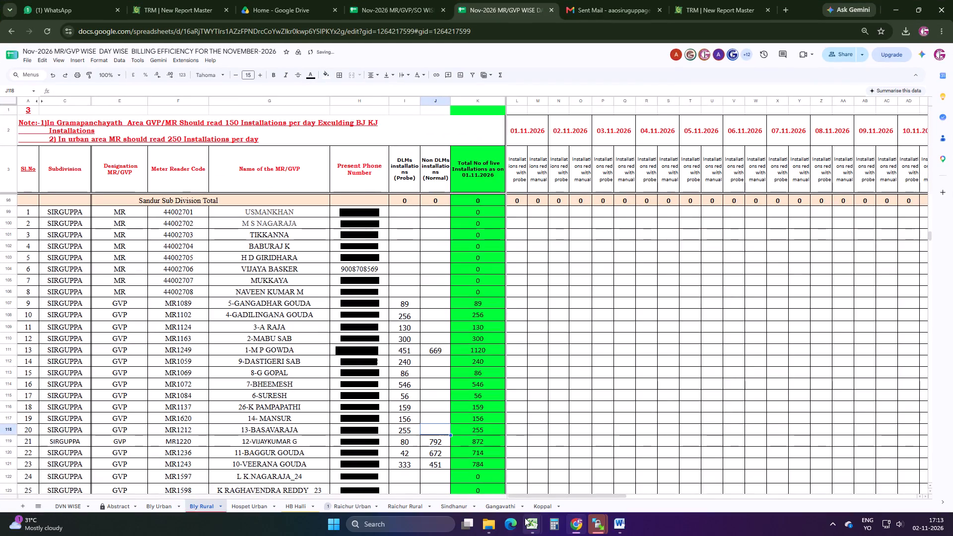
Find meter reader 13's ToBe Billed subtotal in the Excel report and enter 628 in the Google Sheet's J118 for MR1212.
click(585, 524)
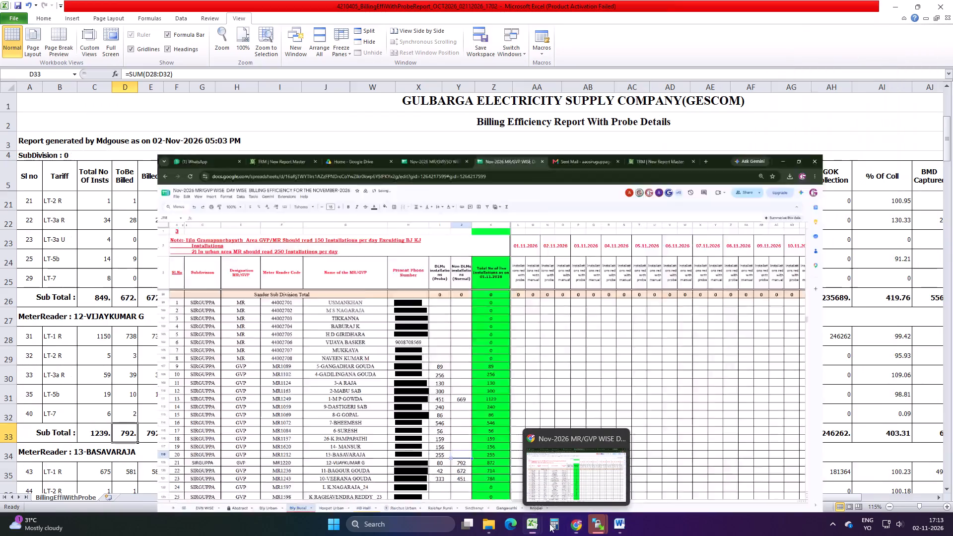
scroll(222, 447, down, 2)
click(131, 452)
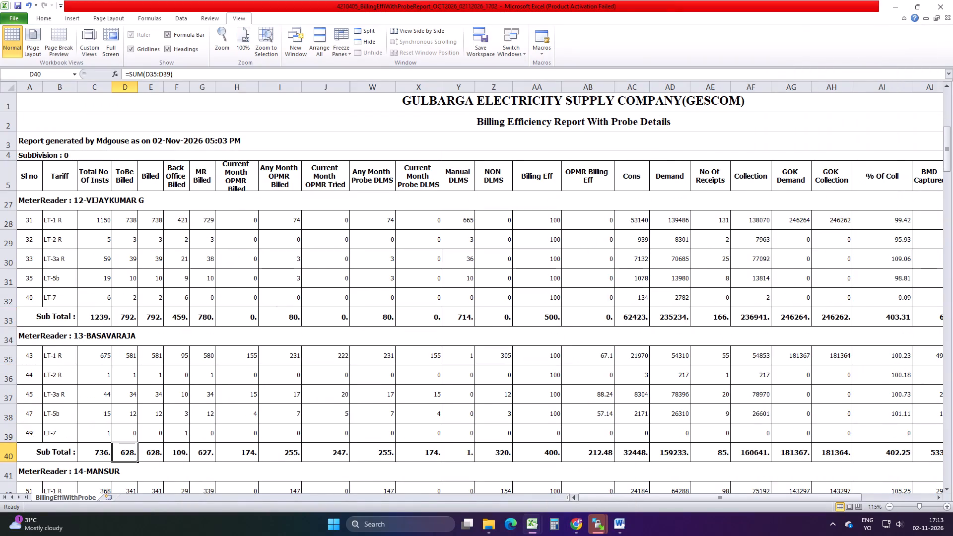
click(569, 526)
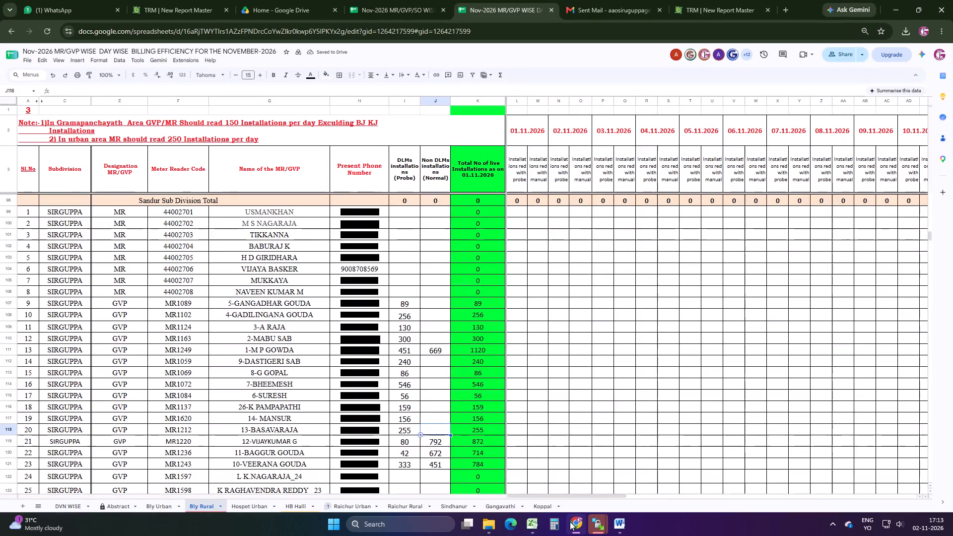
text(628)
key(Up)
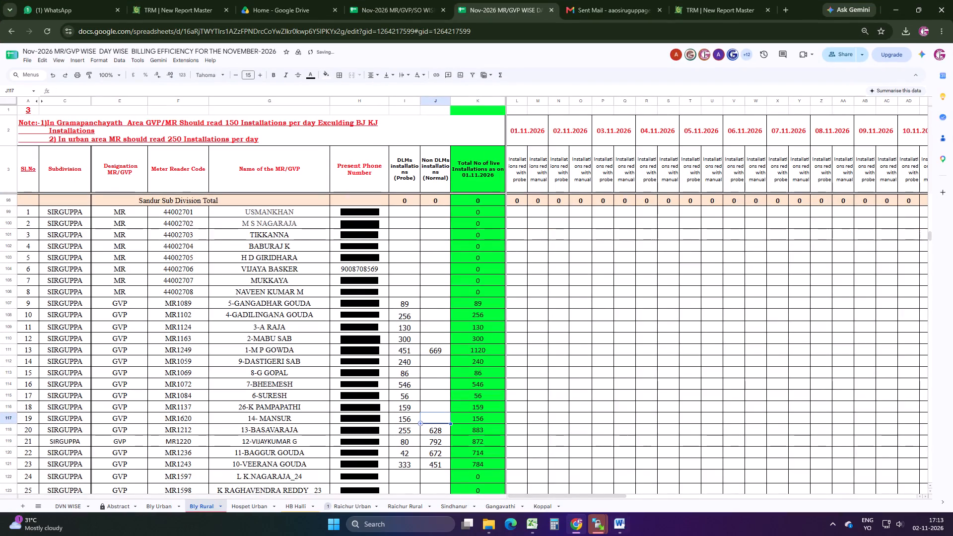
Find meter reader 14's ToBe Billed subtotal in the Excel report and enter 373 in the Google Sheet's J117 for MR1620.
click(582, 523)
scroll(108, 432, down, 2)
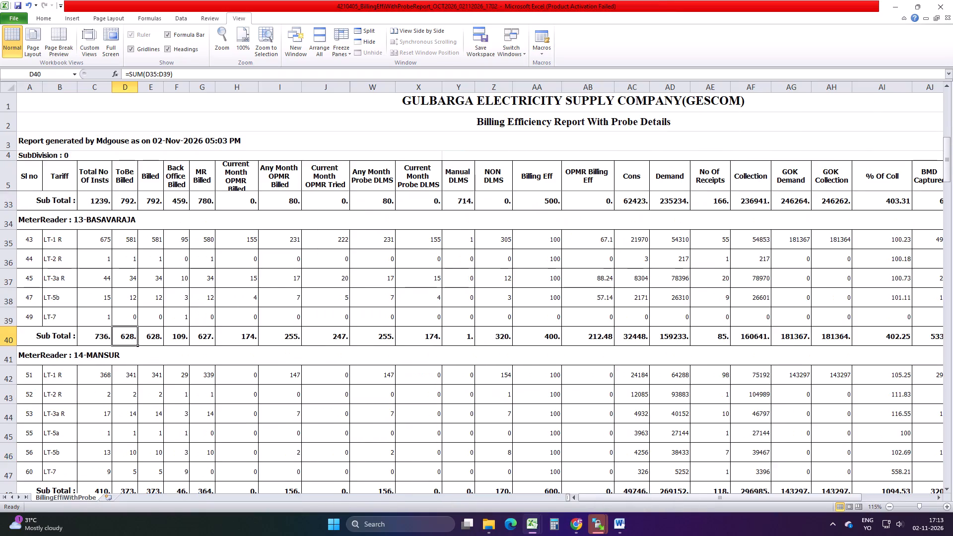
scroll(115, 433, down, 1)
click(125, 433)
click(577, 522)
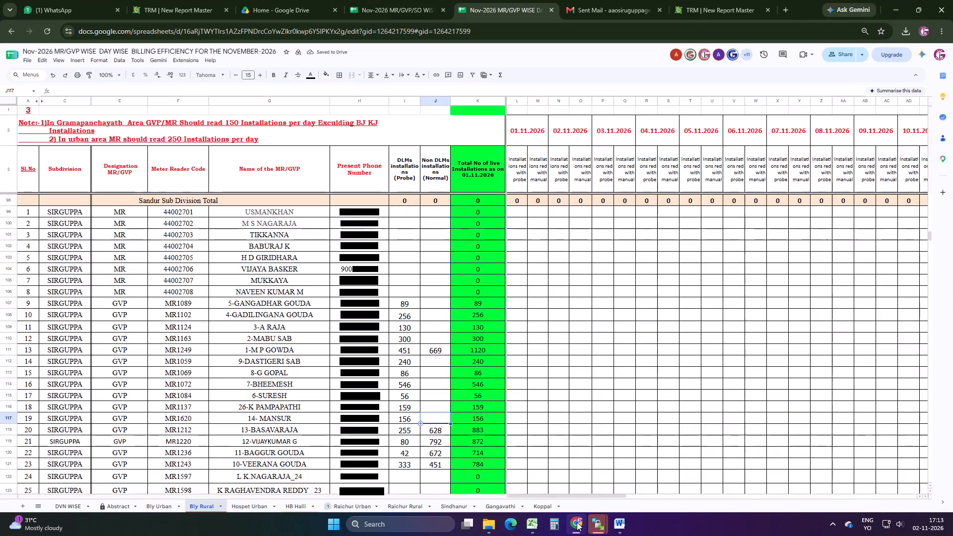
text(373)
key(Up)
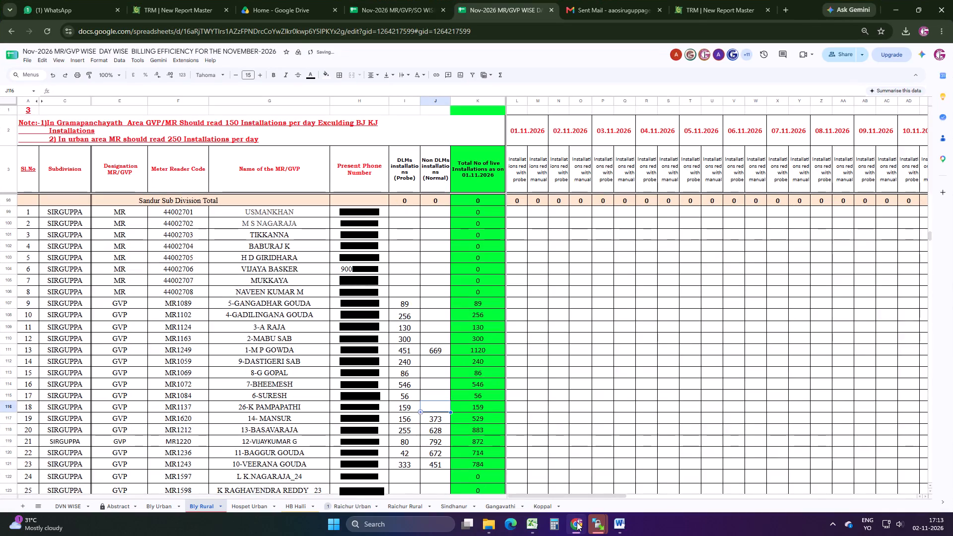
Find meter reader 2's ToBe Billed subtotal in the Excel report and enter 721 in the Google Sheet's J110 for MR1163.
click(579, 525)
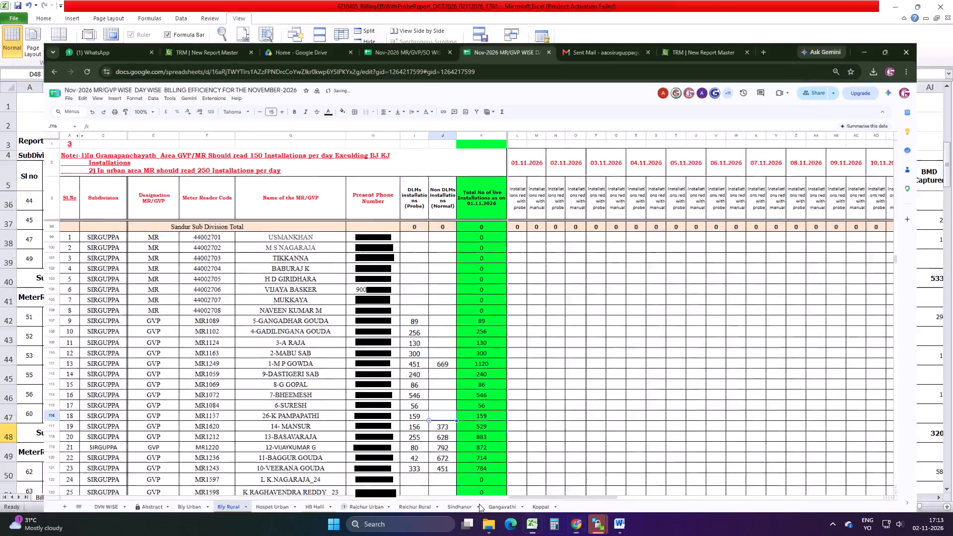
scroll(215, 440, down, 2)
click(129, 451)
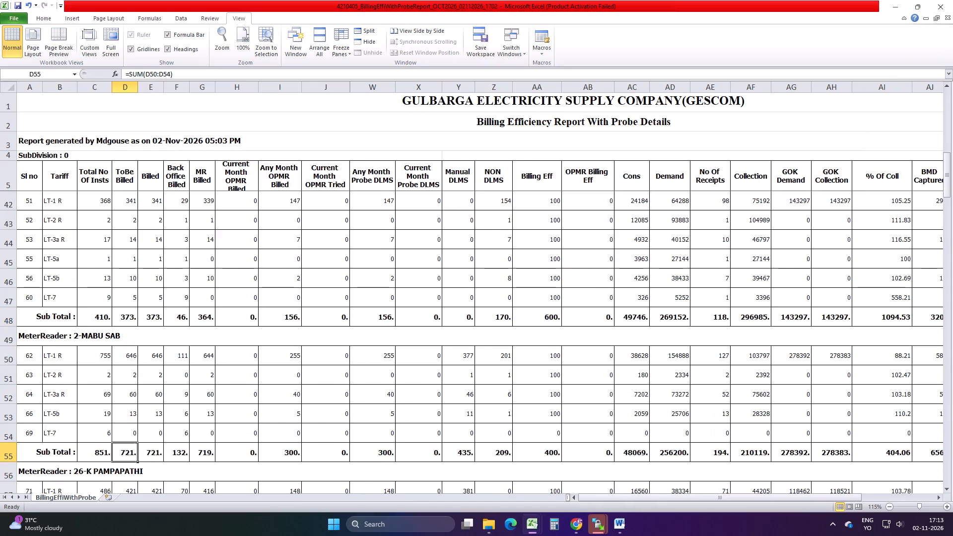
click(585, 525)
click(428, 335)
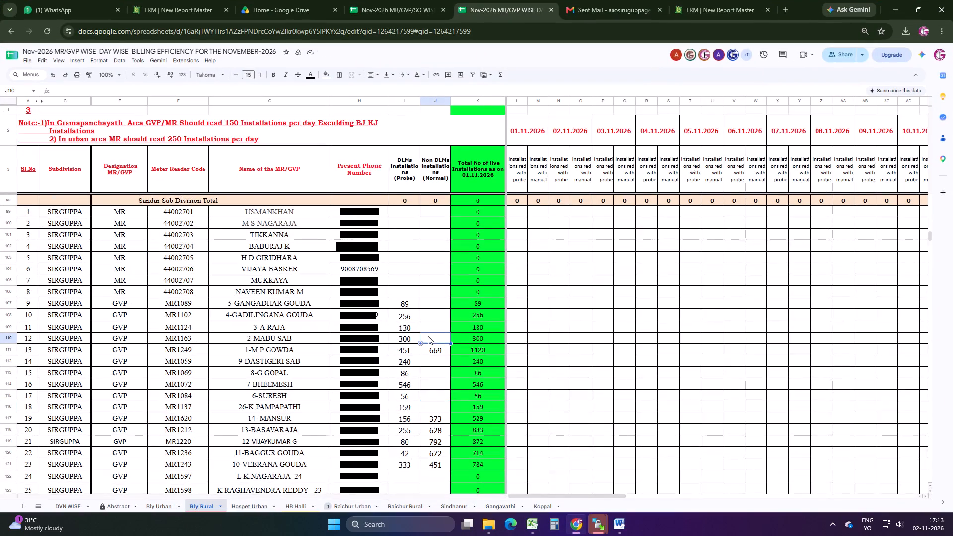
text(721)
key(Up)
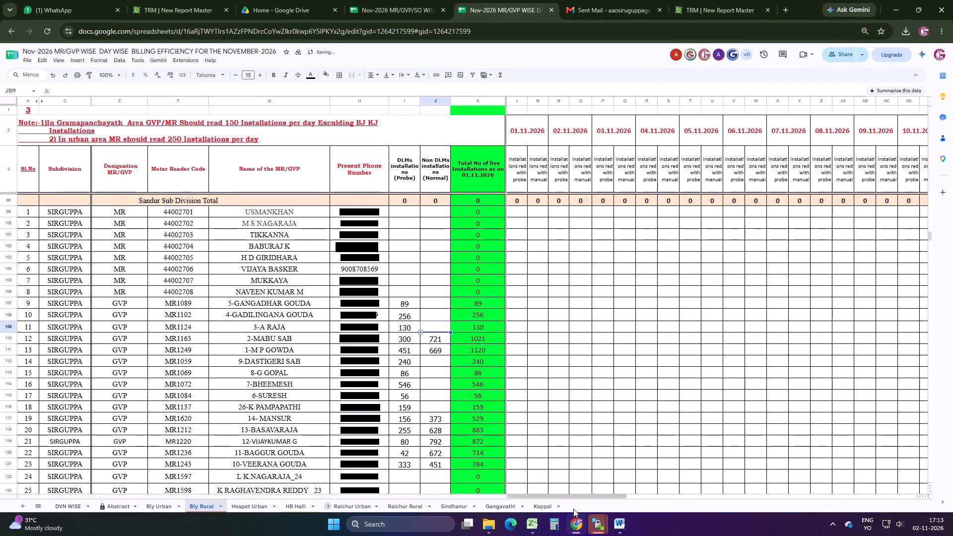
Find meter reader 26's ToBe Billed subtotal in the Excel report and enter 452 in the Google Sheet's J116 for MR1137.
click(572, 523)
scroll(199, 431, down, 3)
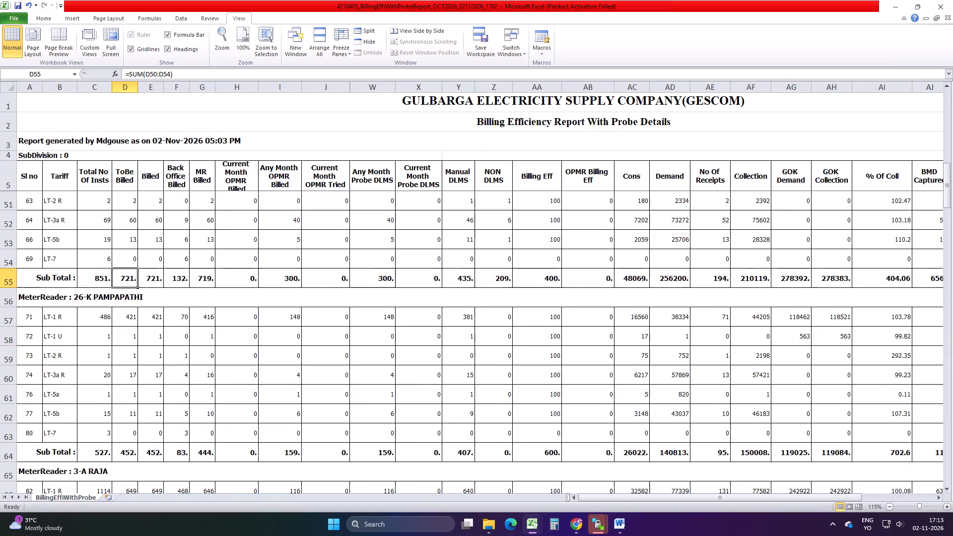
click(122, 447)
click(572, 526)
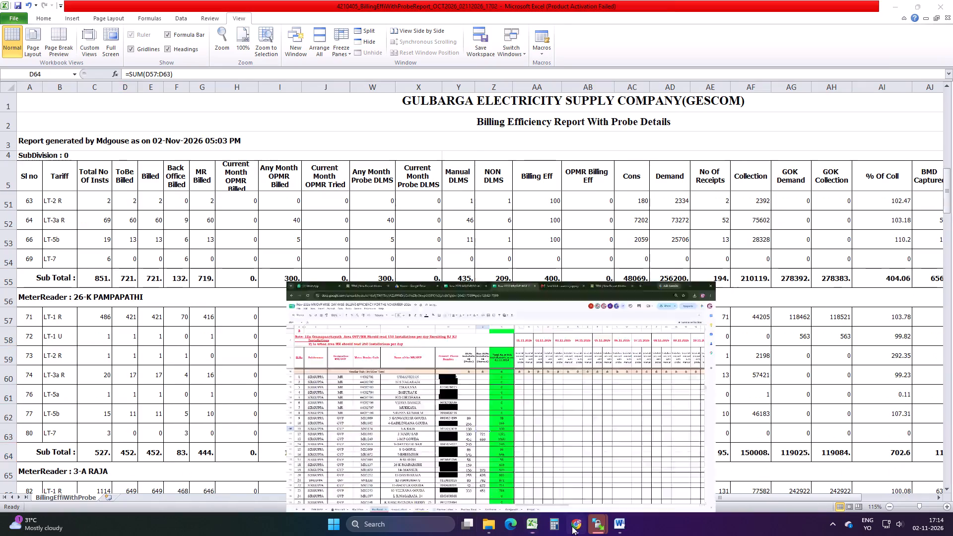
click(417, 412)
click(438, 411)
text(452)
key(Up)
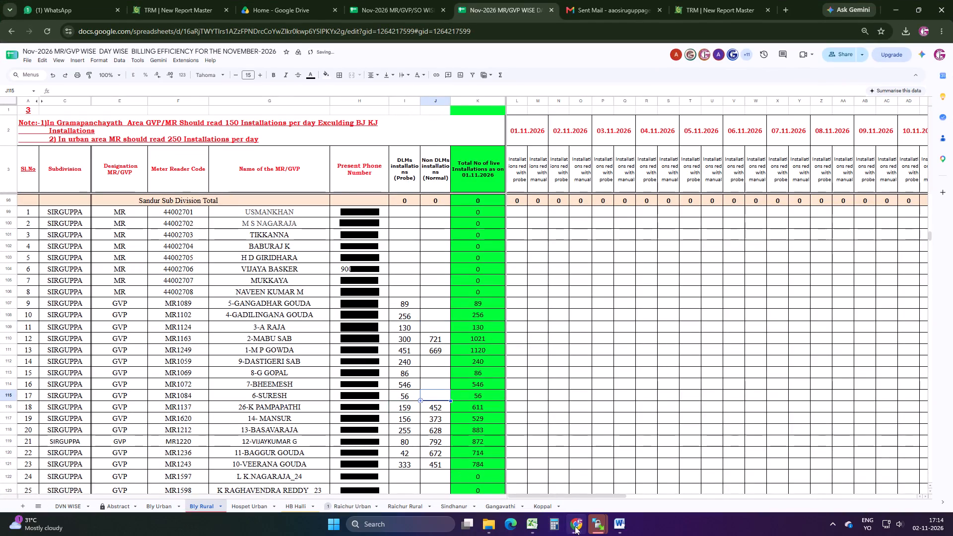
Find meter reader 3's ToBe Billed subtotal in the Excel report and enter 717 in the Google Sheet's J109 for MR1124.
click(575, 526)
scroll(188, 405, down, 3)
click(135, 411)
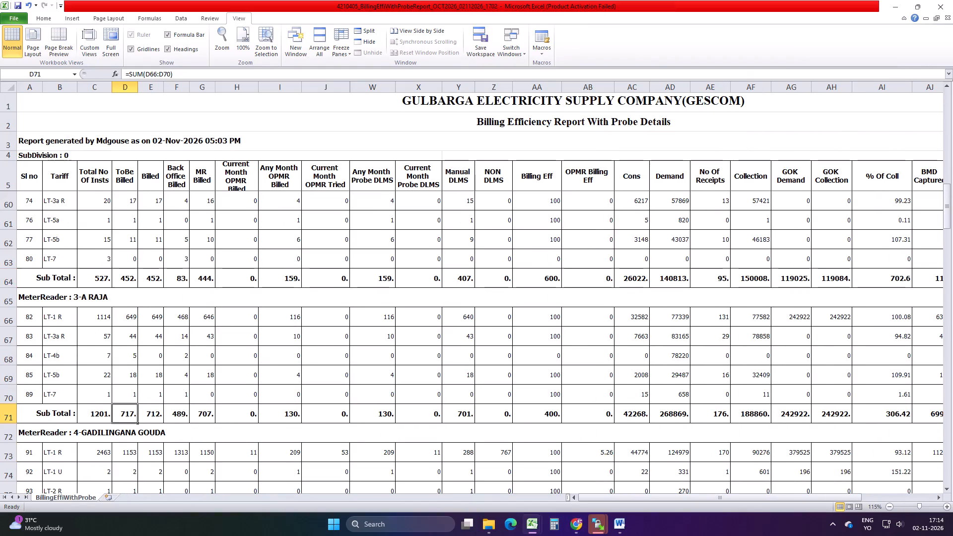
click(581, 523)
click(428, 331)
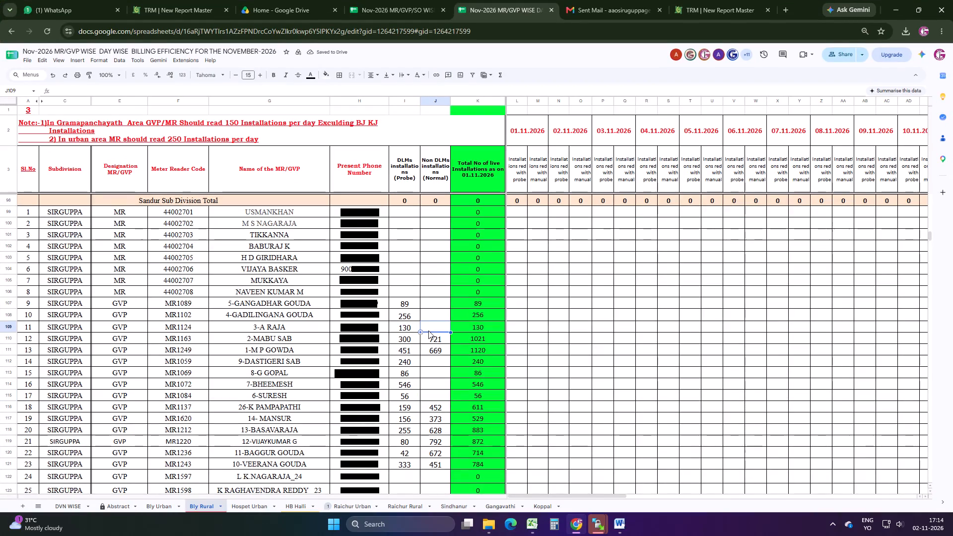
text(717)
key(Up)
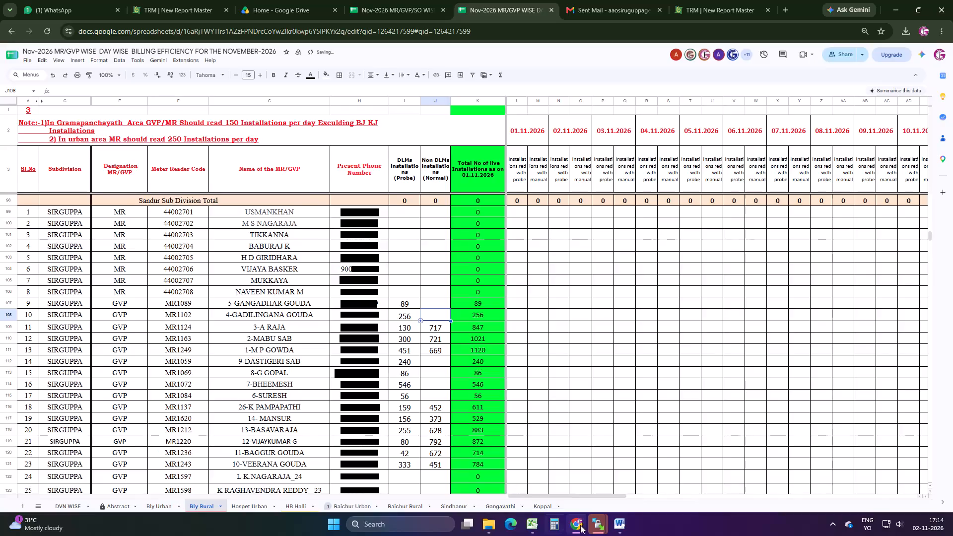
Find meter reader 4's ToBe Billed subtotal in the Excel report and enter 1291 in the Google Sheet's J108 for MR1102.
click(578, 524)
scroll(204, 429, down, 2)
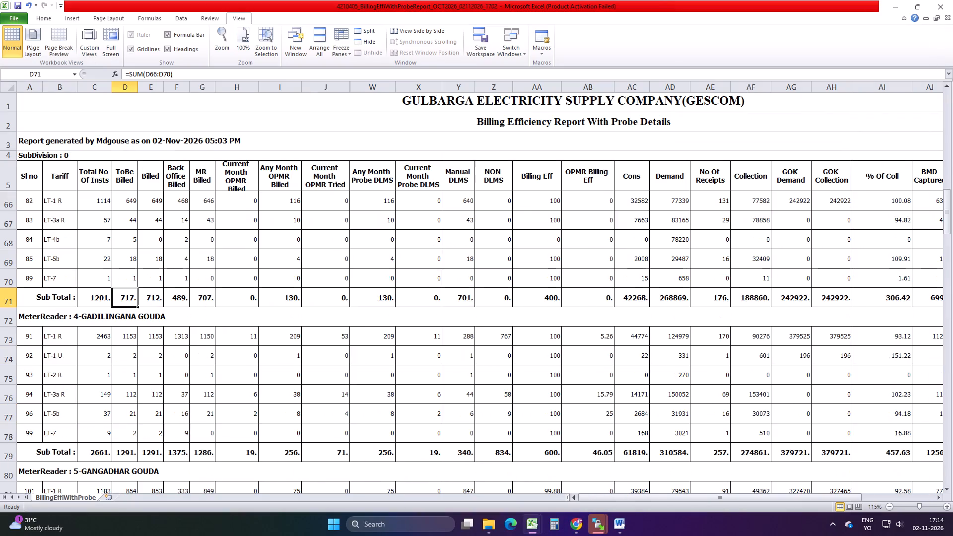
click(127, 445)
click(579, 531)
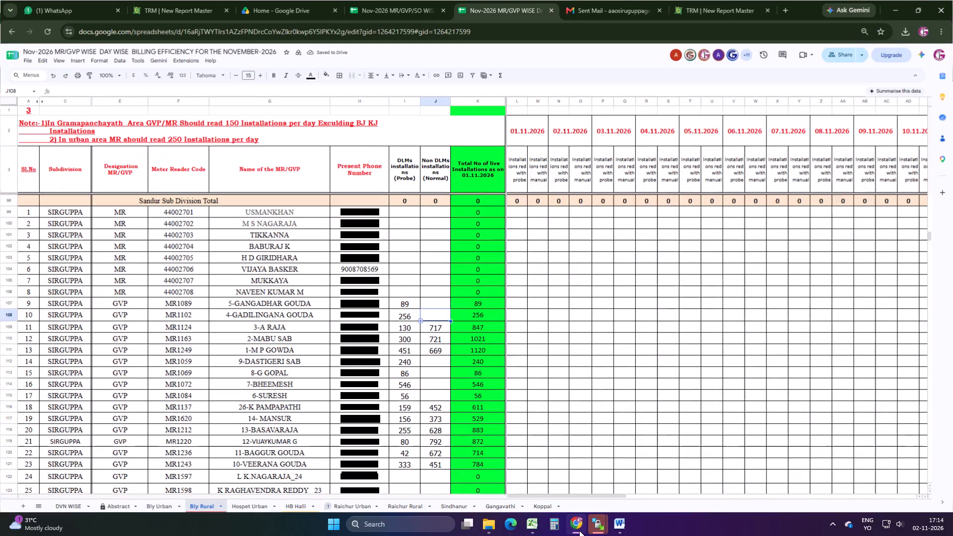
text(1291)
key(Up)
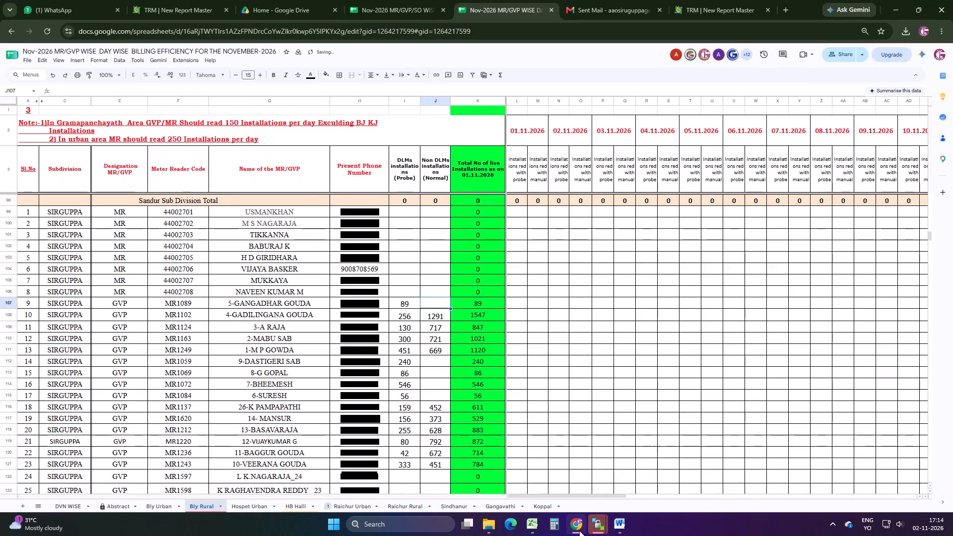
Find meter reader 5's ToBe Billed subtotal in the Excel report and enter 939 in the Google Sheet's J107 for MR1089.
click(575, 529)
scroll(184, 441, down, 2)
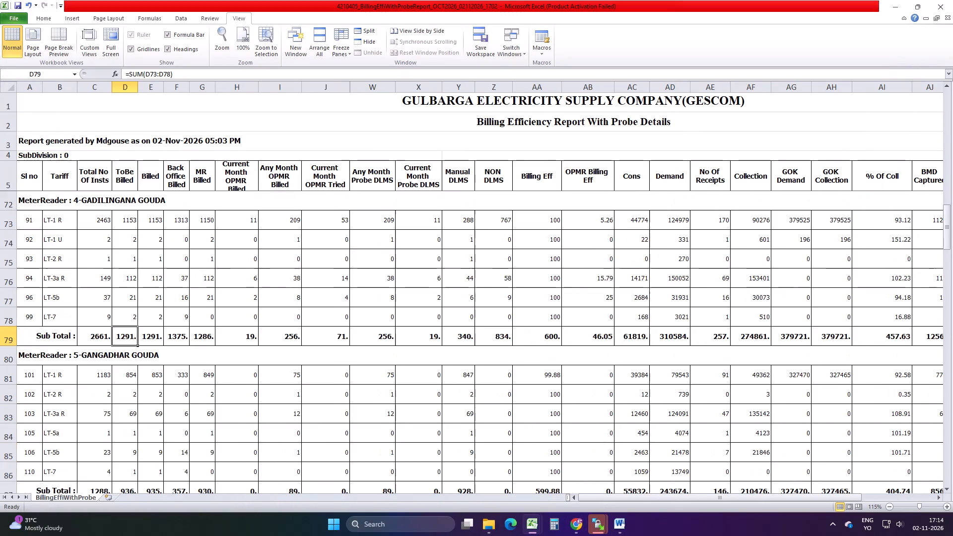
scroll(142, 447, down, 1)
click(133, 435)
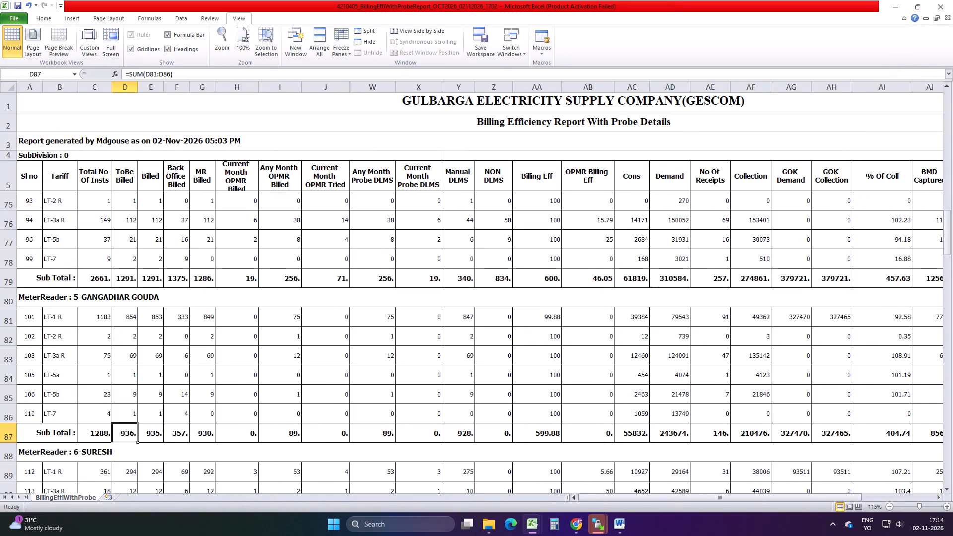
click(573, 528)
text(939)
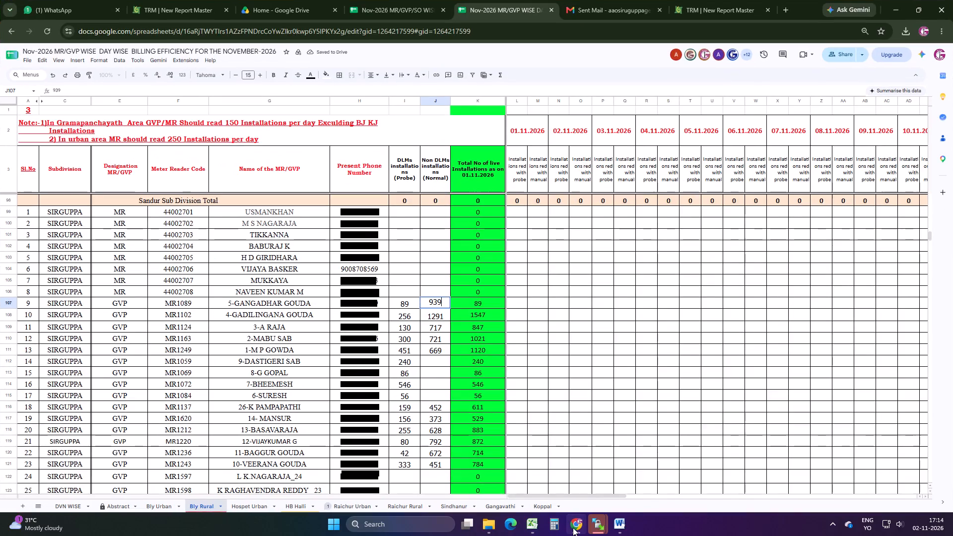
key(Return)
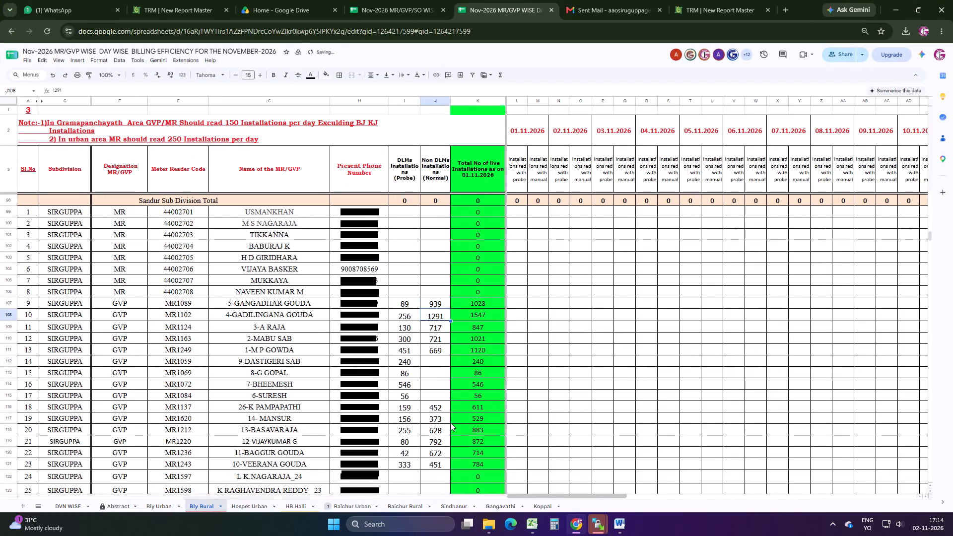
Find meter reader 6's ToBe Billed subtotal in the Excel report and enter 317 in the Google Sheet's J115 for MR1084.
click(432, 395)
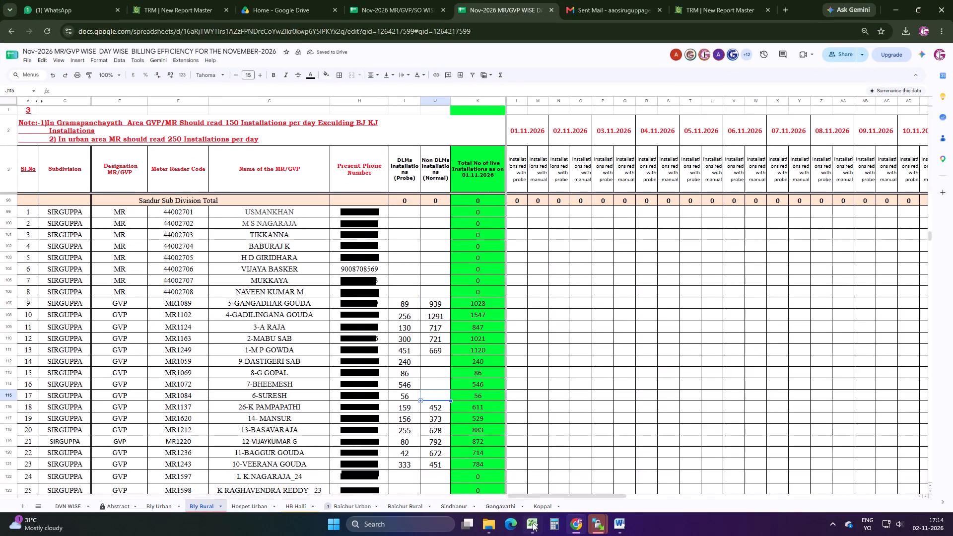
click(568, 520)
scroll(163, 406, down, 2)
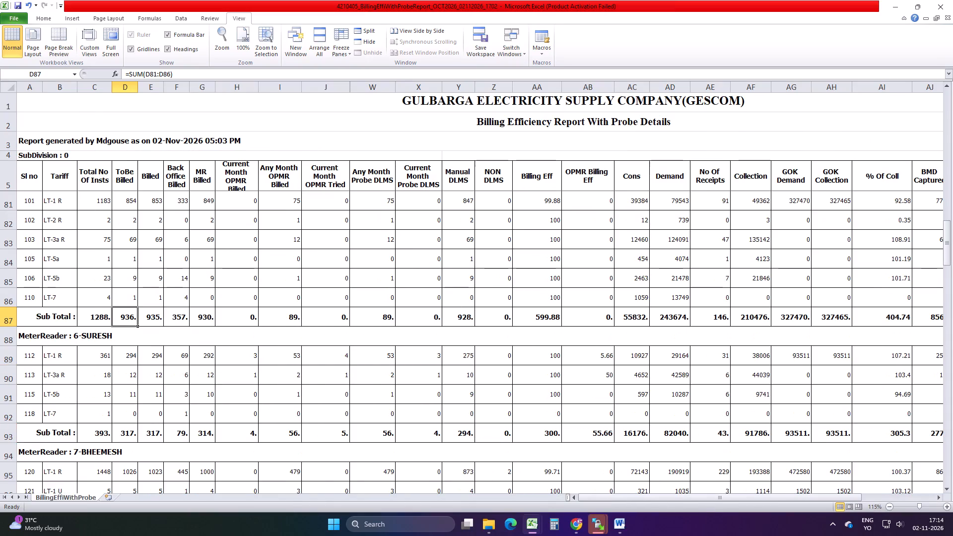
click(130, 432)
click(579, 524)
text(317)
key(Up)
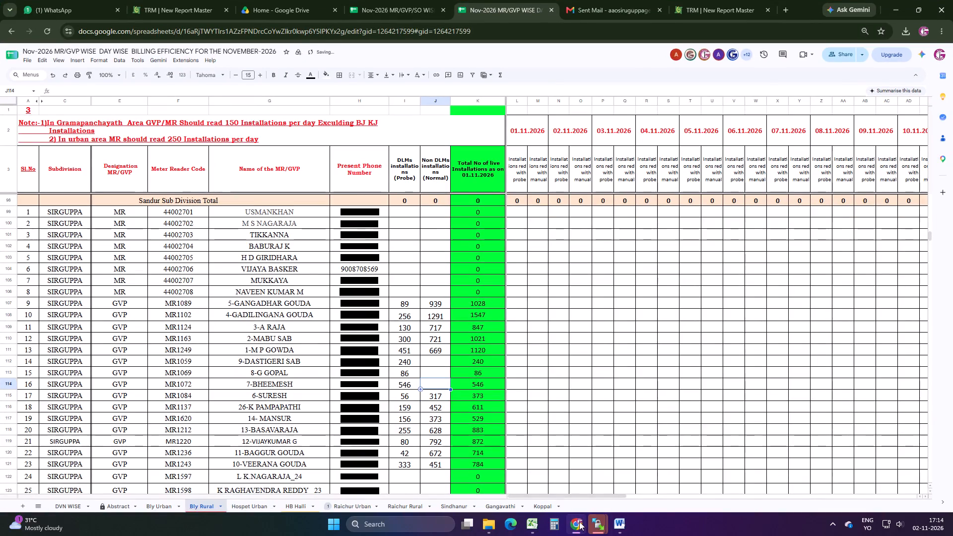
Find meter reader 7's ToBe Billed subtotal in the Excel report and enter 1201 in the Google Sheet's J114 for MR1072.
click(579, 522)
scroll(157, 435, down, 3)
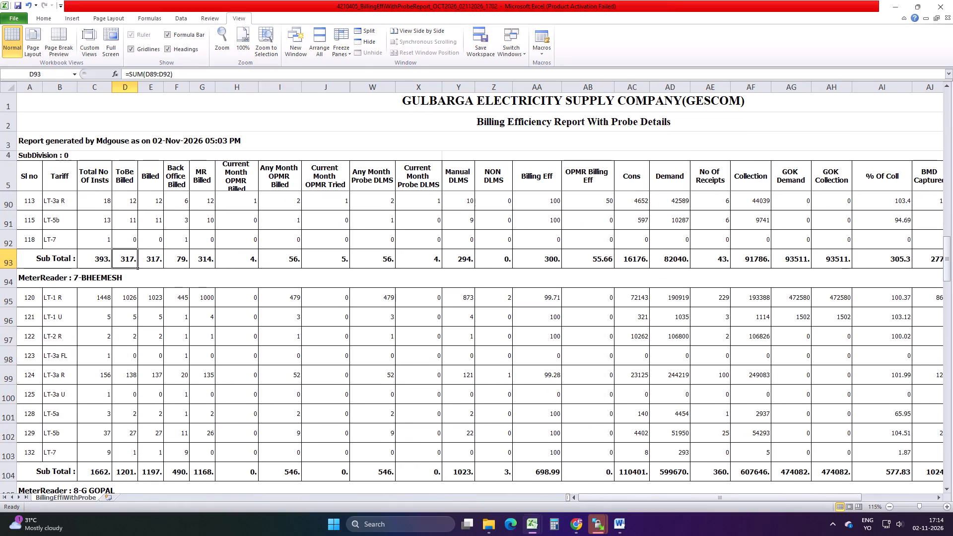
click(127, 470)
click(579, 518)
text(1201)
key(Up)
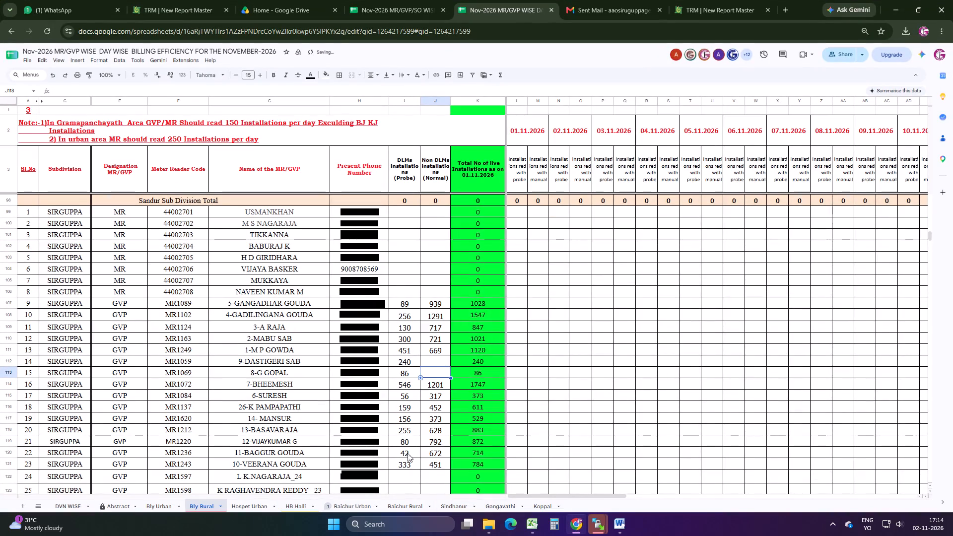
Find meter reader 8's ToBe Billed subtotal in the Excel report and enter 738 in the Google Sheet's J113 for MR1069.
click(576, 524)
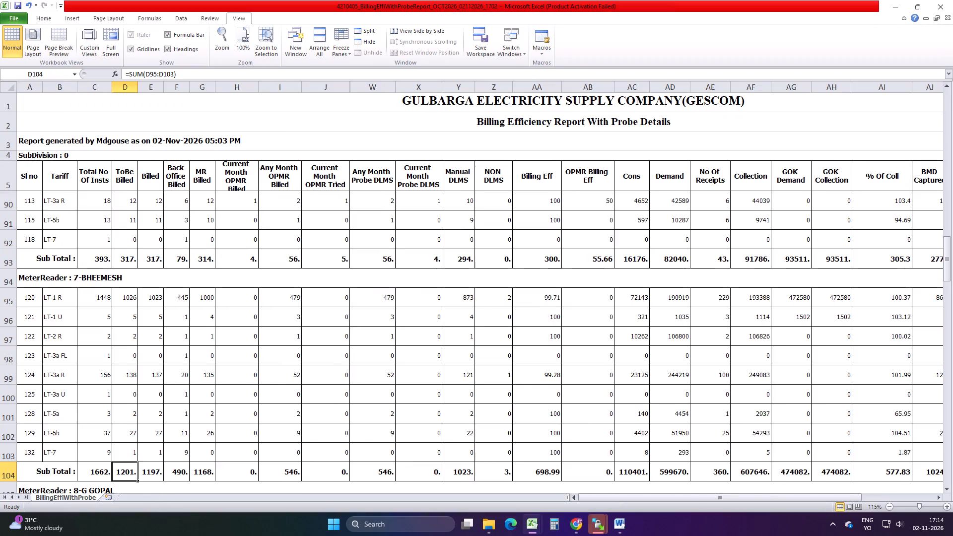
scroll(174, 444, down, 3)
click(136, 452)
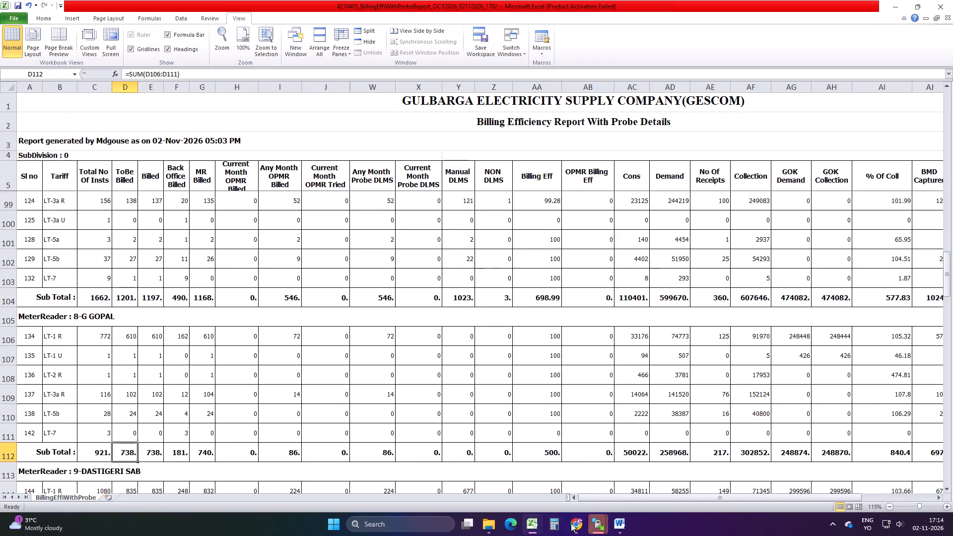
click(574, 529)
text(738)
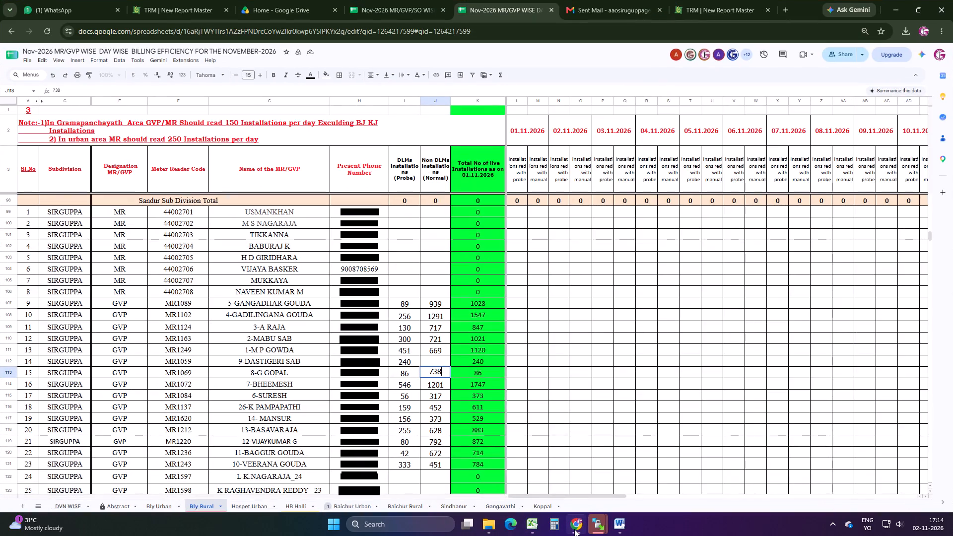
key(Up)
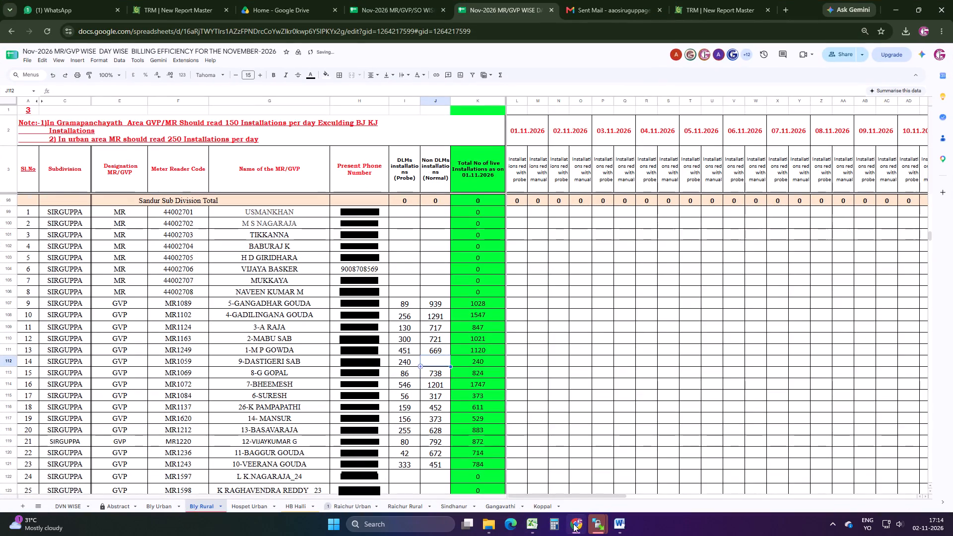
Find meter reader 9's ToBe Billed subtotal in the Excel report and enter 879 in the Google Sheet's J112 for MR1059.
click(573, 524)
scroll(216, 428, down, 4)
click(120, 357)
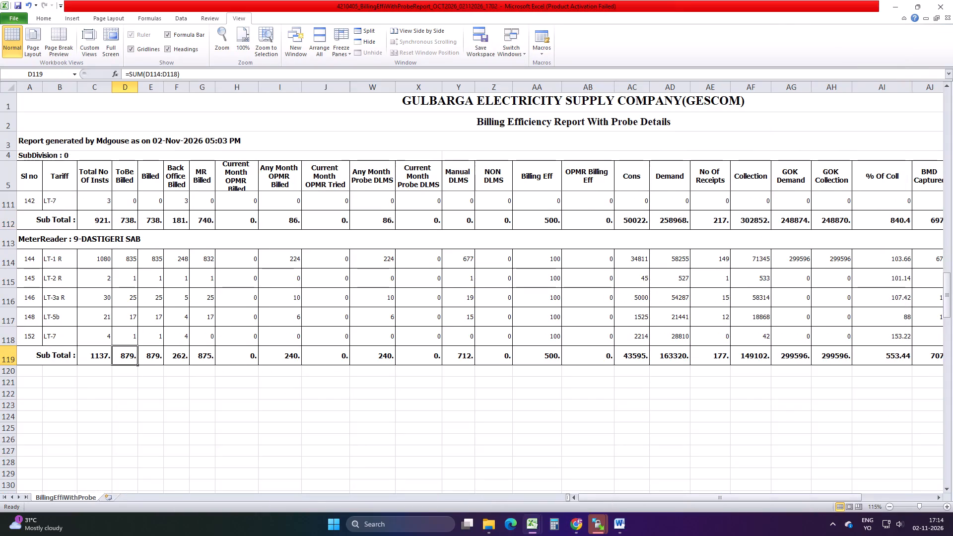
click(586, 524)
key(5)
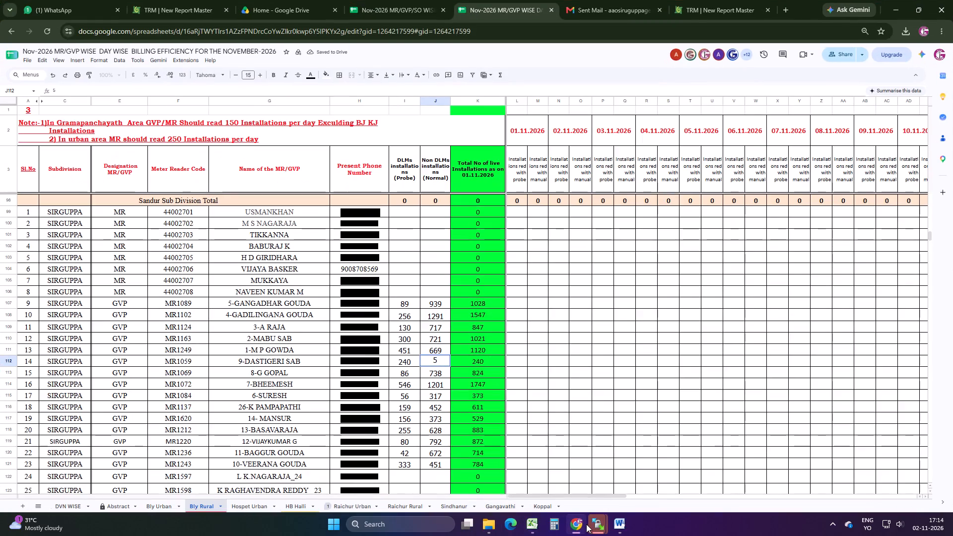
key(BackSpace)
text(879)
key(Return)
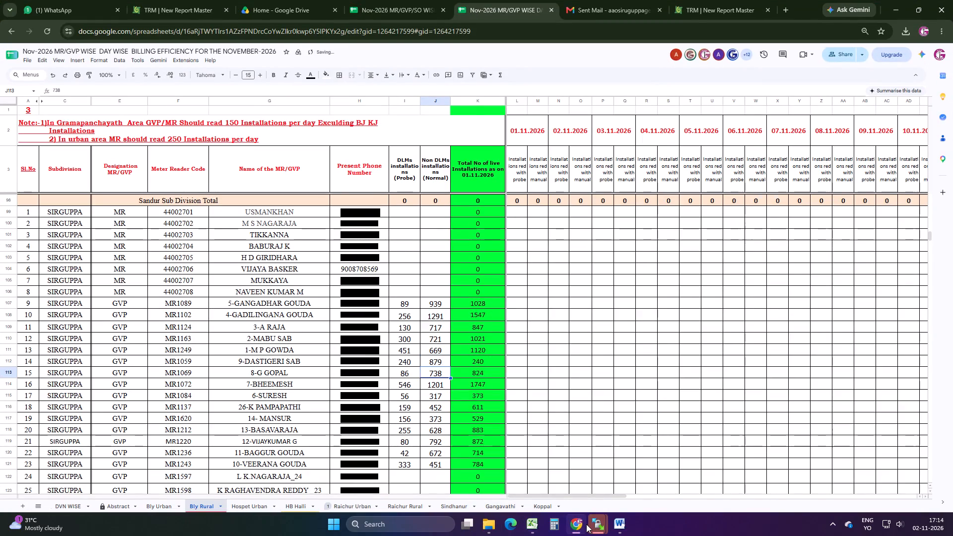
Review the SIRGUPPA rows down to the Siruguppa Sub Division Total to check the installation figures.
click(579, 434)
scroll(579, 440, down, 8)
scroll(529, 437, up, 3)
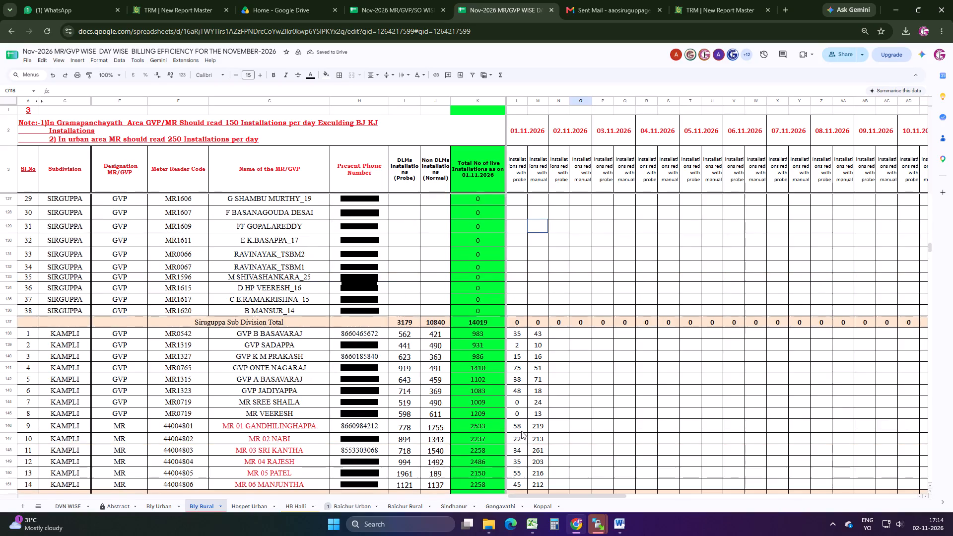
scroll(521, 431, up, 4)
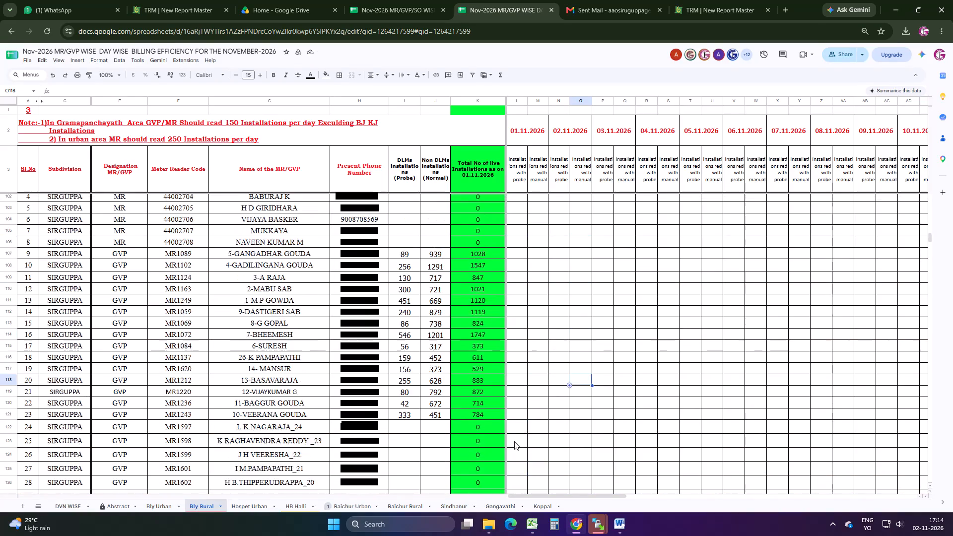
scroll(514, 441, up, 1)
click(617, 358)
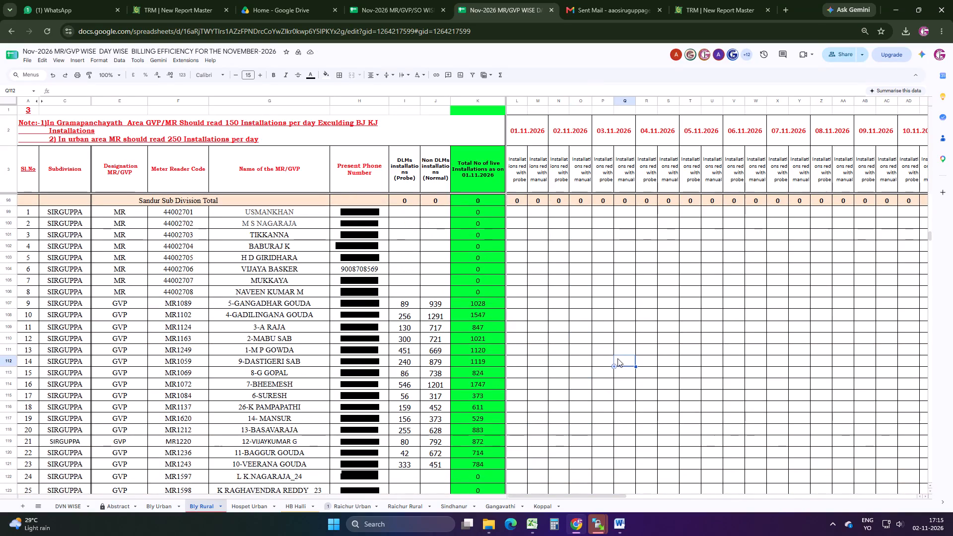
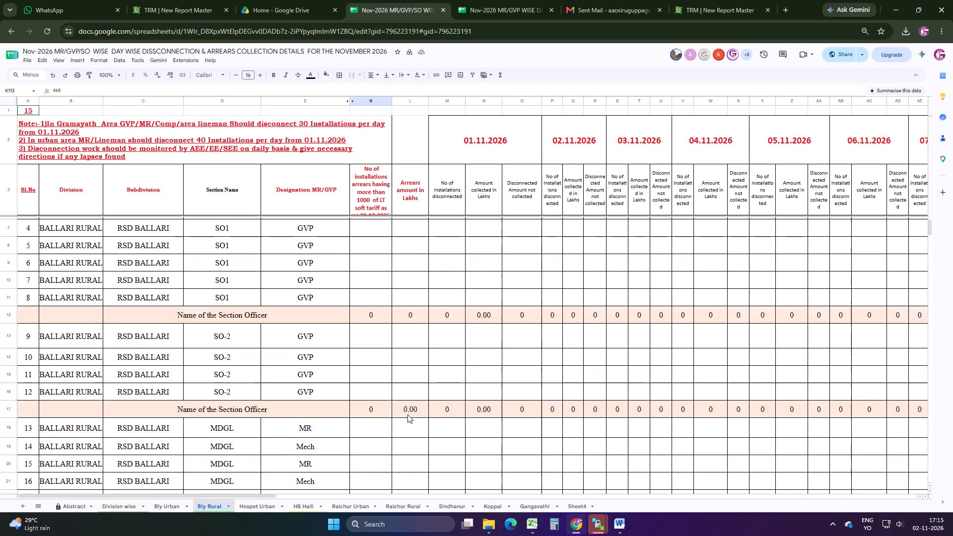
Locate SIRGUPPA's SO-2 Hatcholli rows in the Bly Rural sheet and select the first row's arrears installations cell, K115.
scroll(346, 456, down, 20)
scroll(346, 456, down, 2)
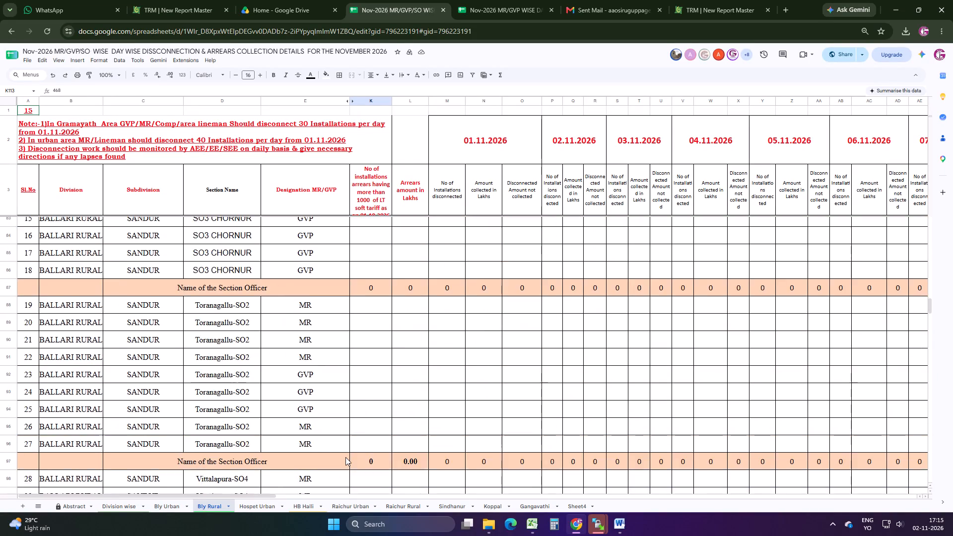
scroll(345, 457, down, 14)
scroll(350, 457, up, 7)
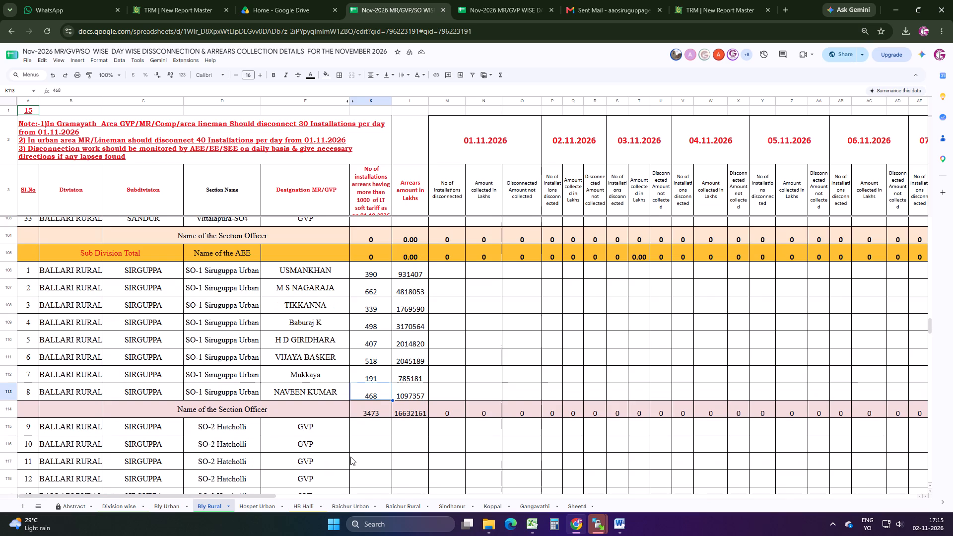
scroll(397, 468, down, 1)
click(368, 380)
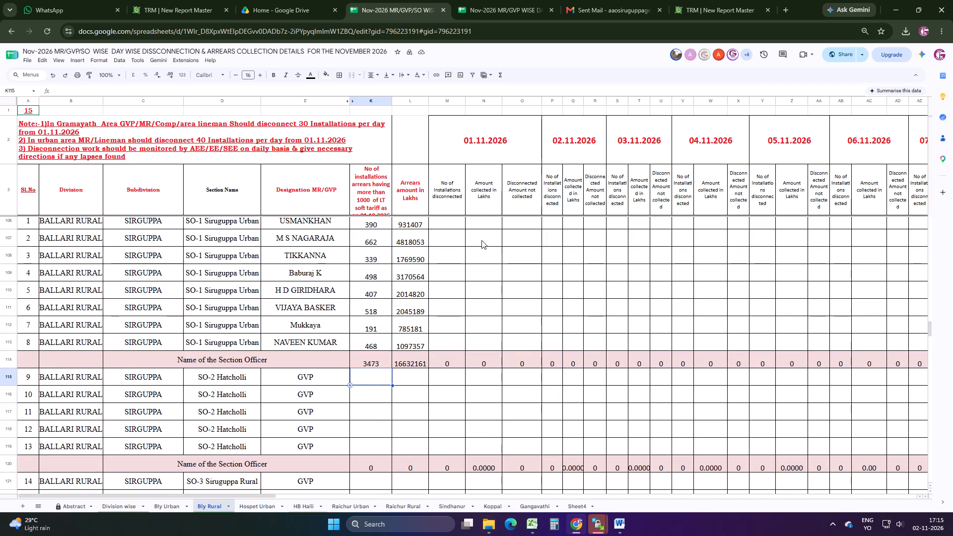
Switch to TRM New Report Master, choose the Arrears report type, and try to open its report name list.
click(202, 0)
click(461, 60)
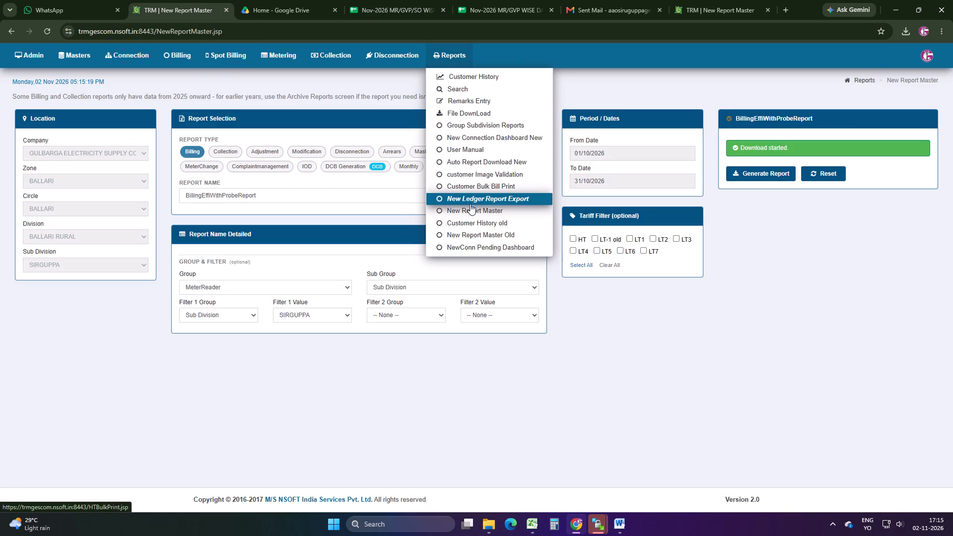
click(388, 152)
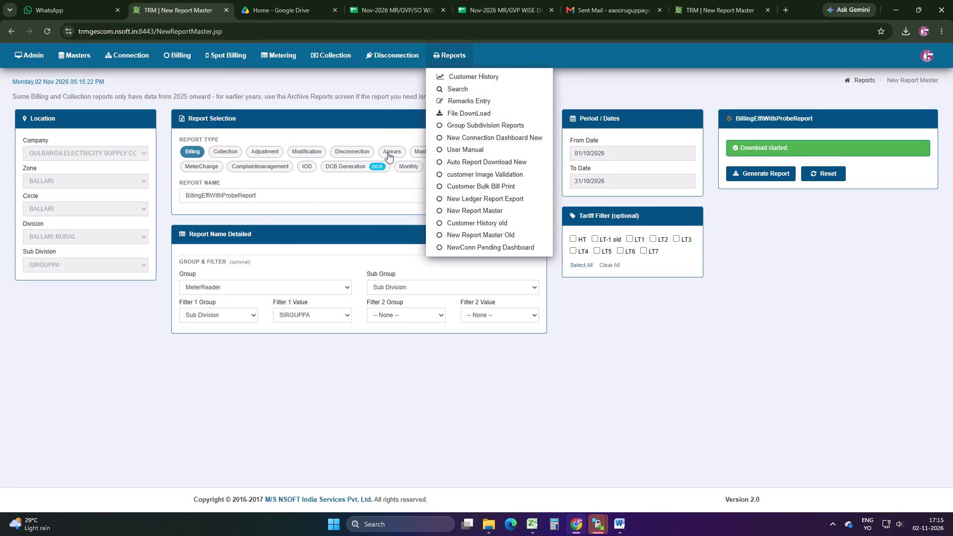
click(269, 191)
triple_click(269, 191)
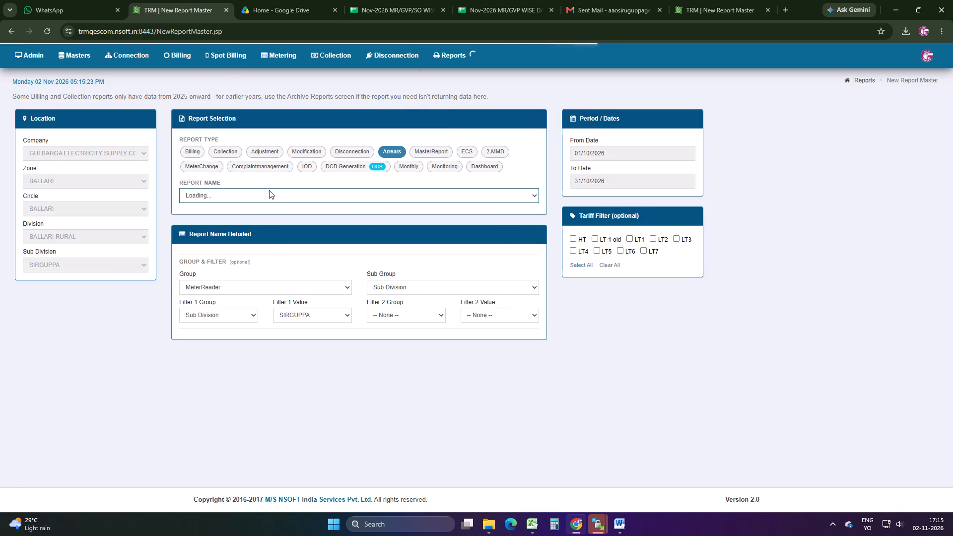
click(262, 190)
Reload the TRM New Report Master page, retrying the Arrears report type between reloads.
click(173, 31)
key(Return)
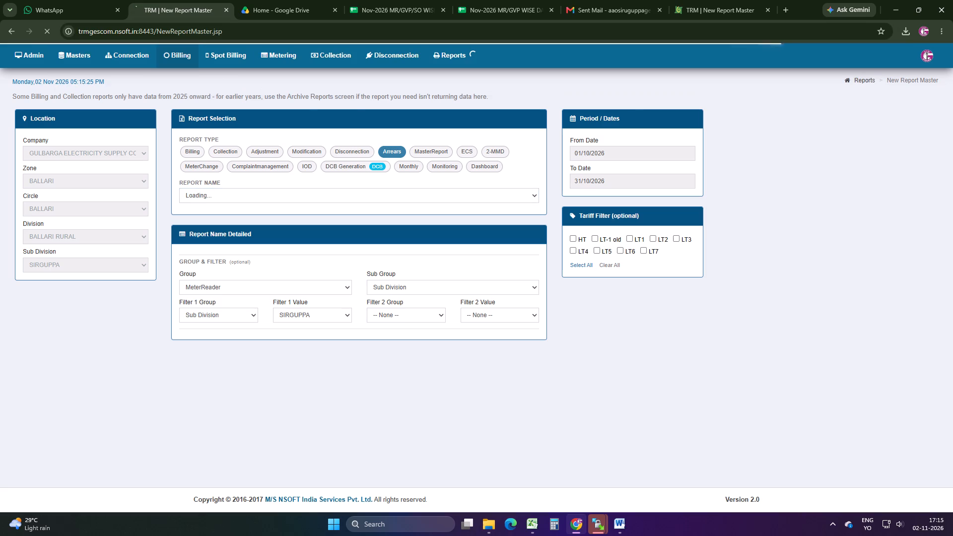
click(197, 30)
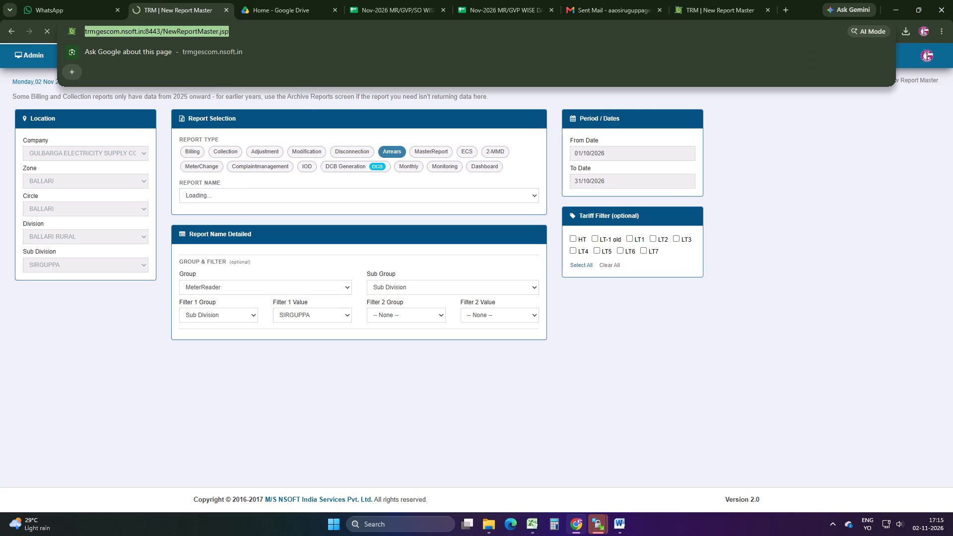
click(161, 116)
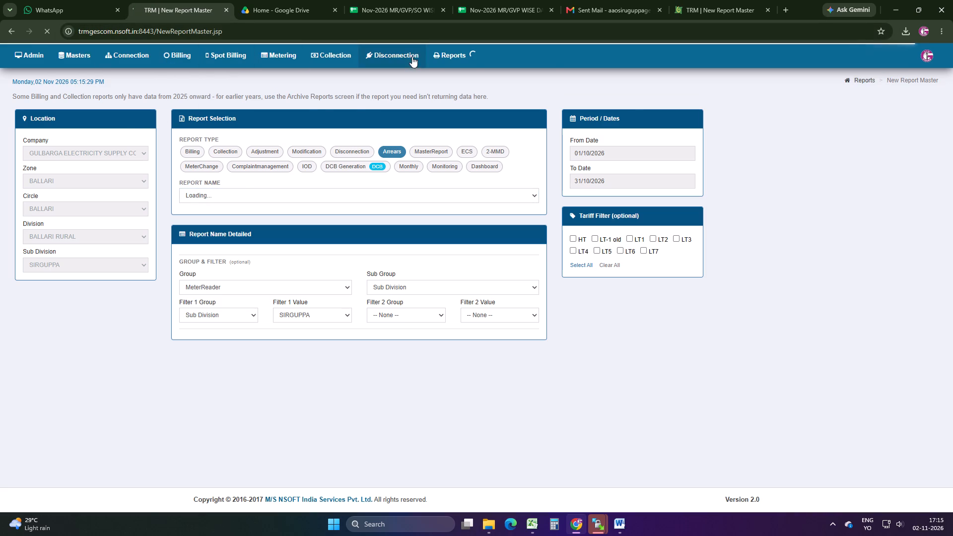
click(473, 60)
click(462, 209)
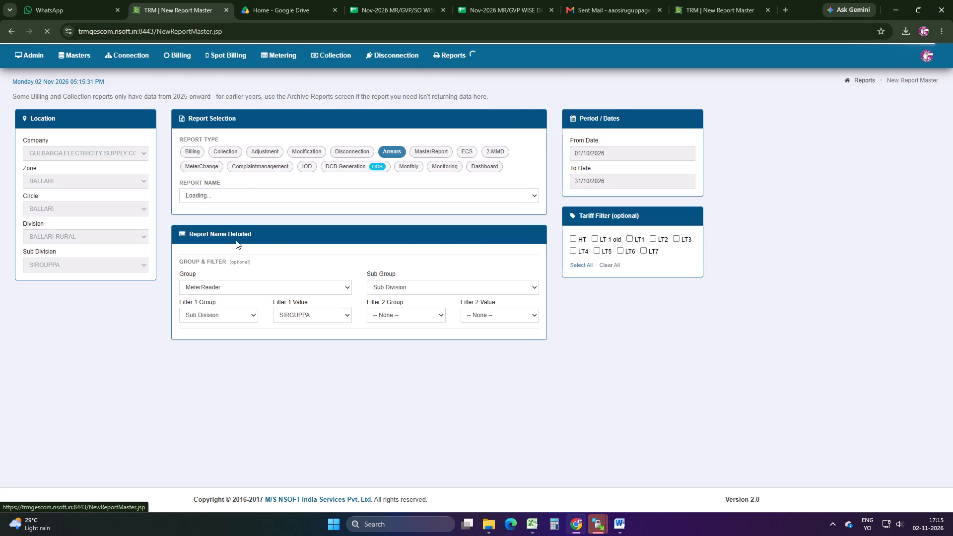
double_click(43, 31)
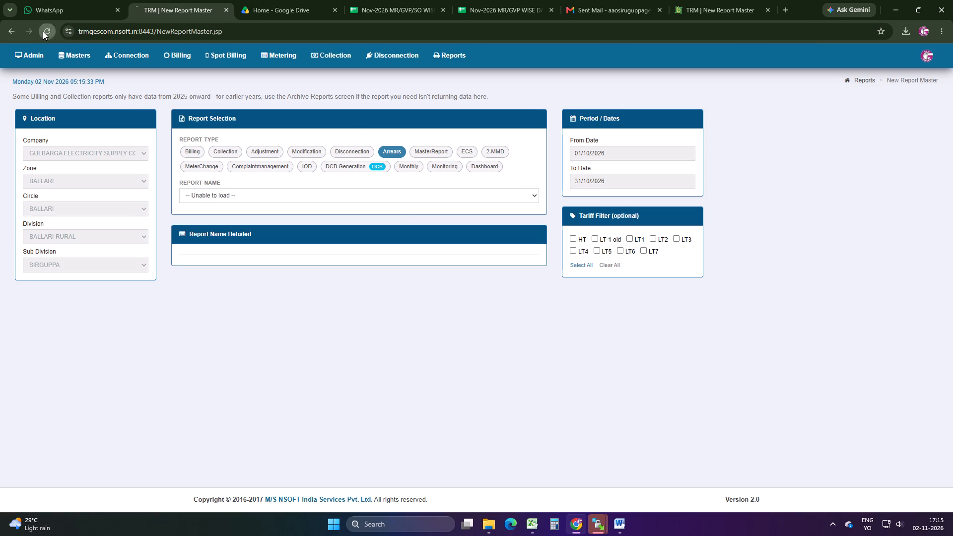
click(385, 153)
click(194, 27)
key(Return)
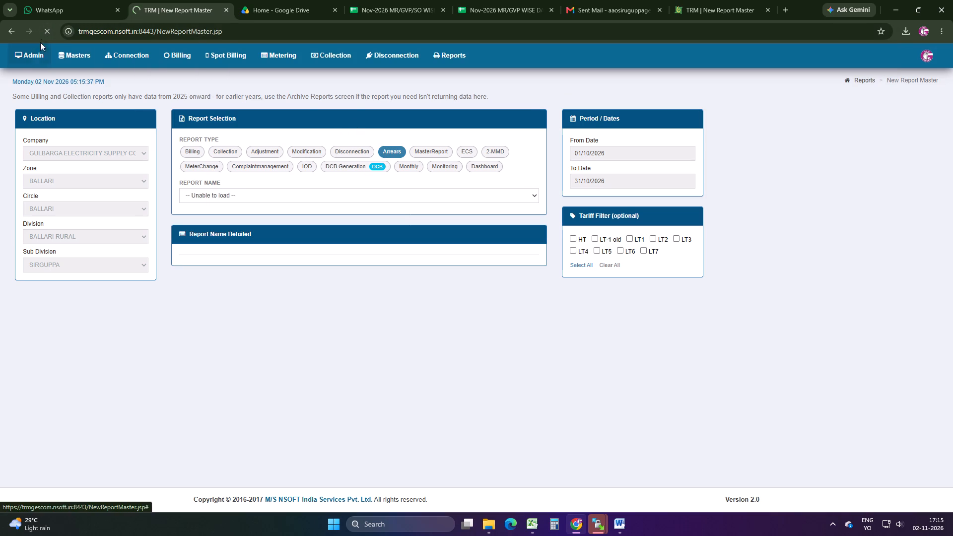
double_click(42, 35)
click(198, 33)
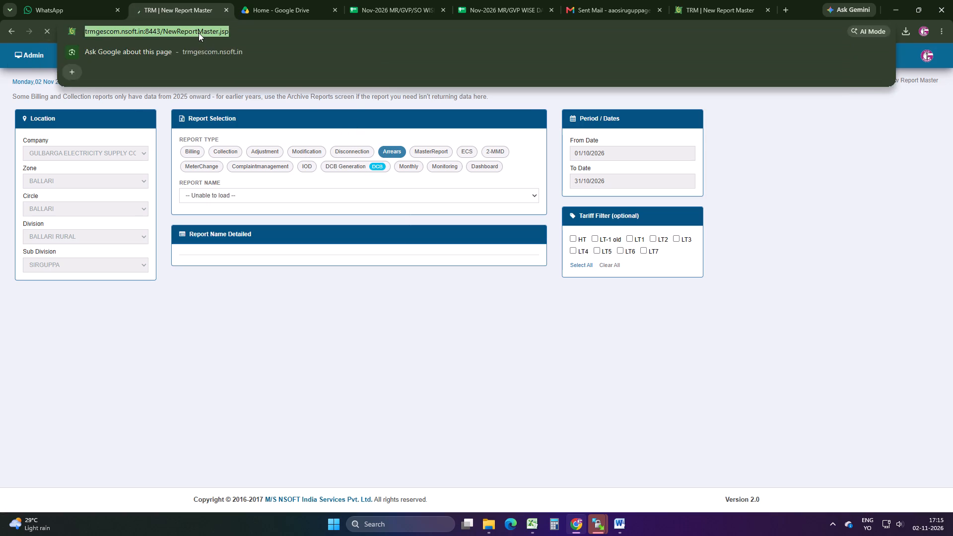
key(Return)
click(290, 35)
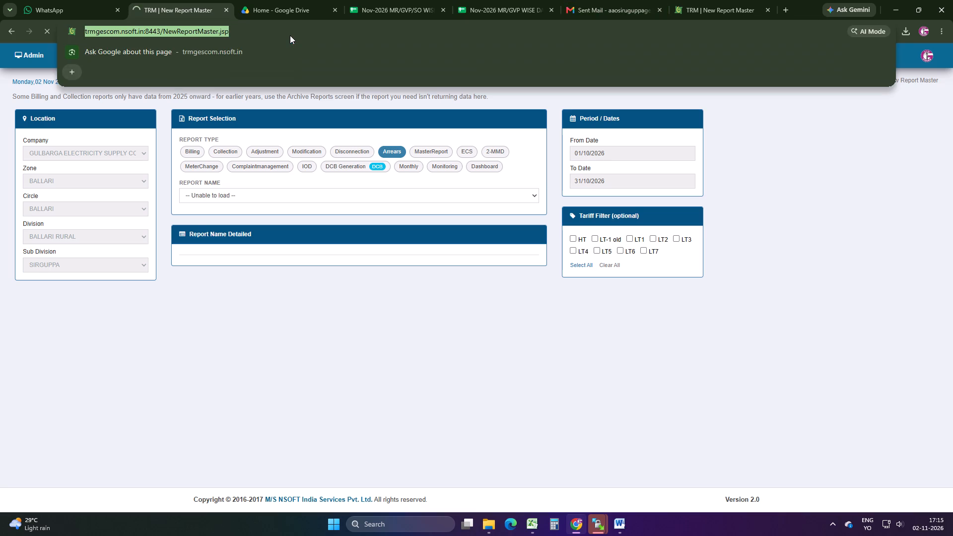
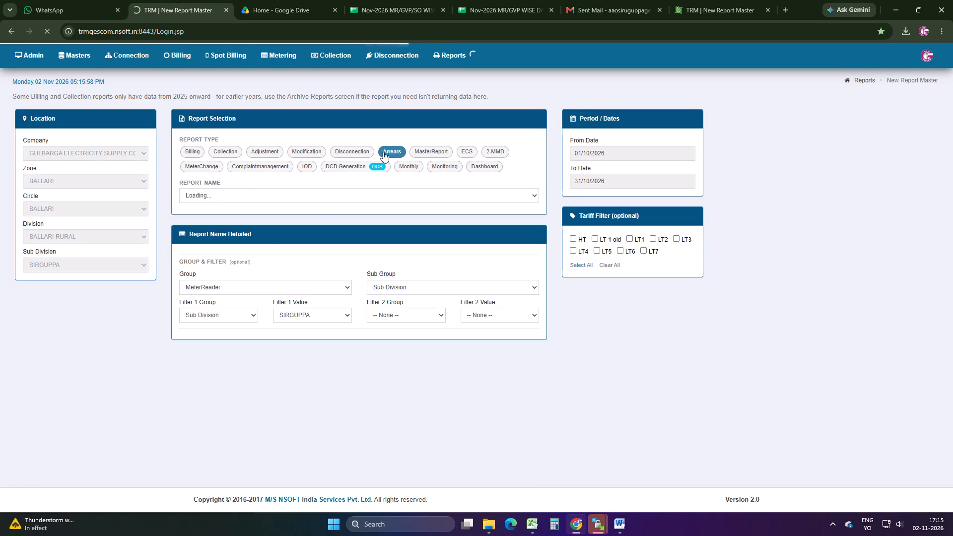
Select the Arrears report type for the SIRGUPPA subdivision and open its list of report names.
click(254, 225)
click(238, 194)
double_click(238, 194)
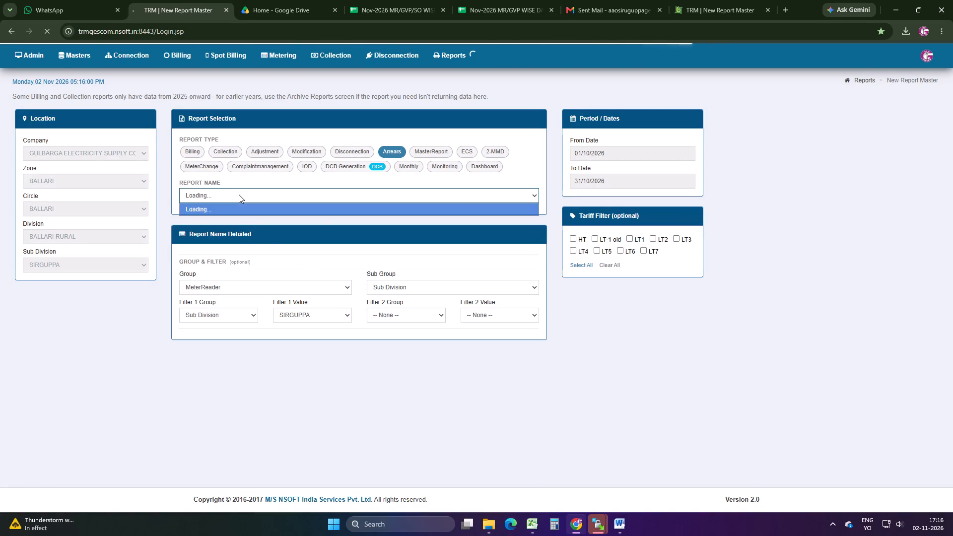
click(68, 0)
click(172, 0)
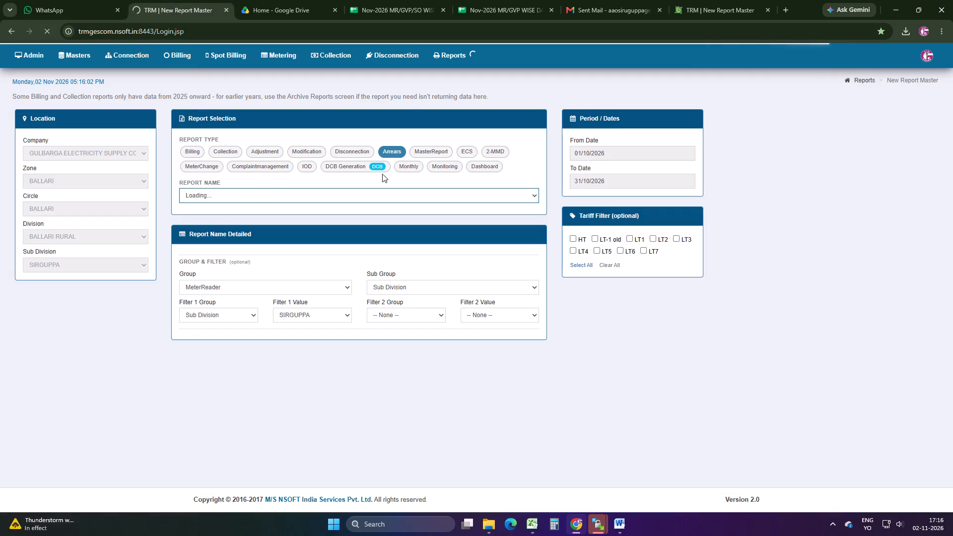
click(397, 152)
click(280, 197)
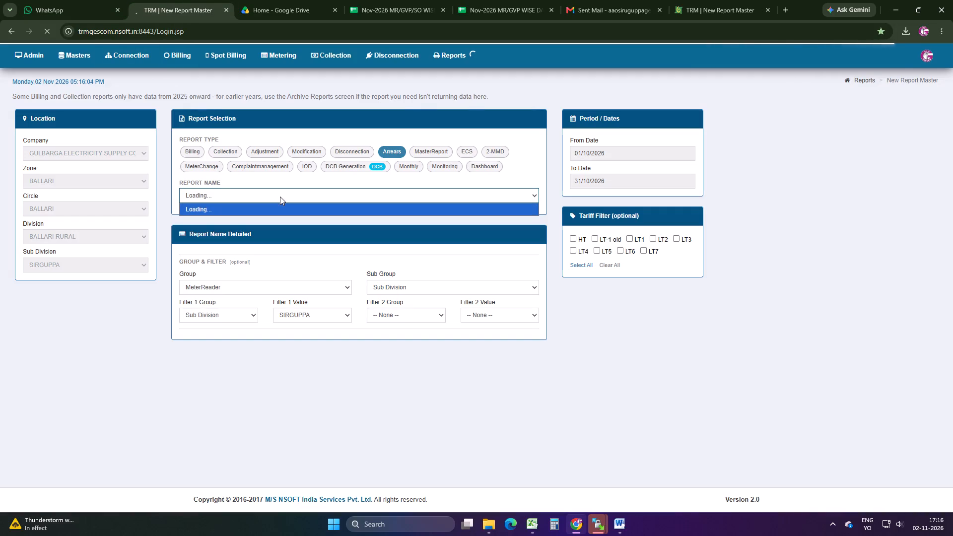
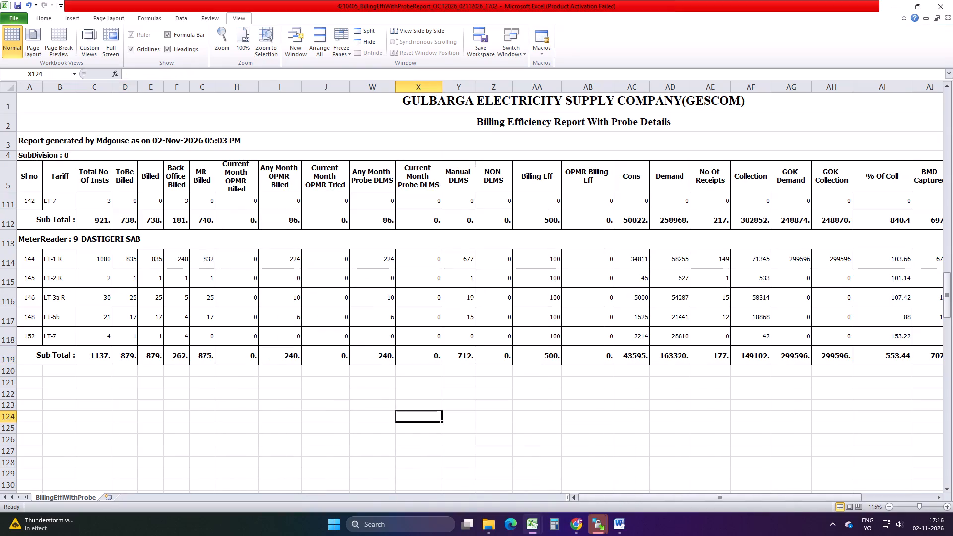
Switch from the Excel billing report to the Nov-2026 Google Sheet in Chrome to view the SIRGUPPA meter reader rows.
click(573, 520)
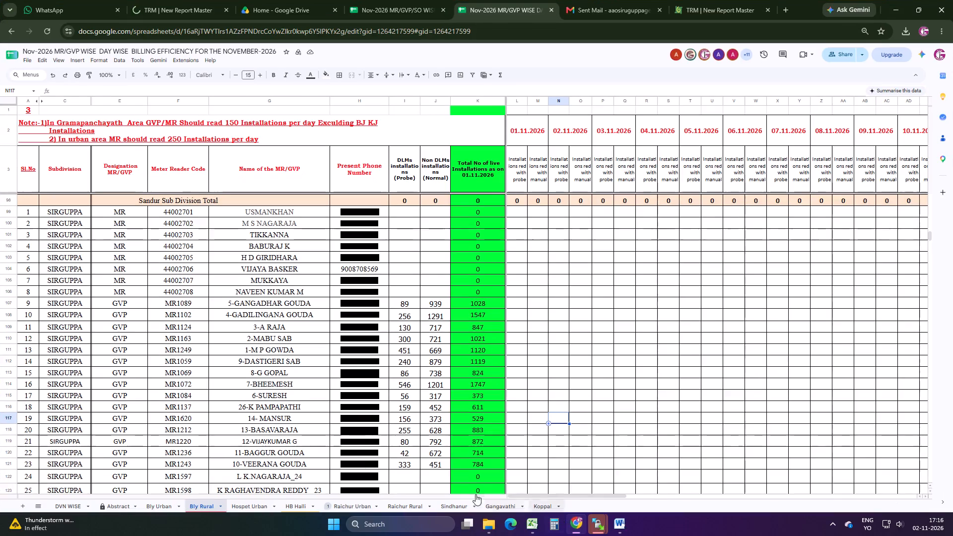
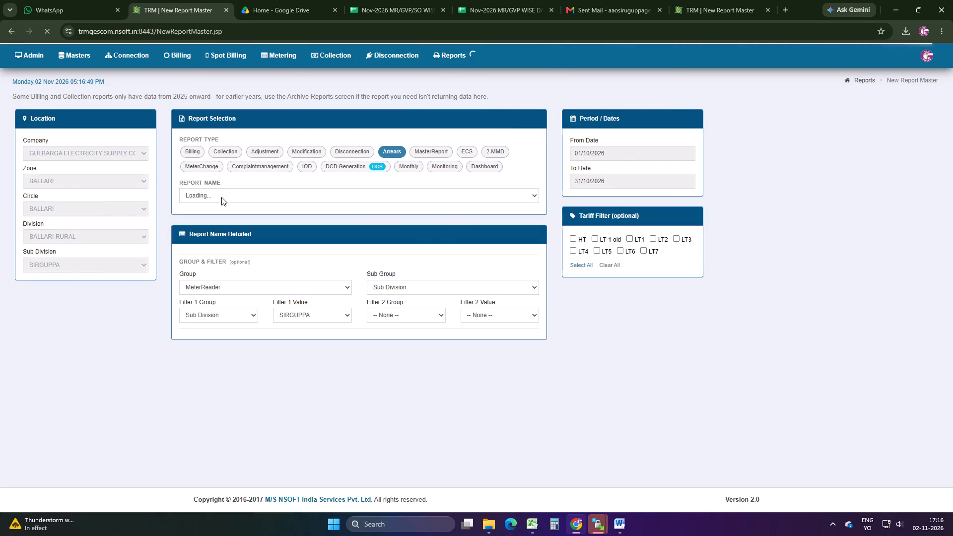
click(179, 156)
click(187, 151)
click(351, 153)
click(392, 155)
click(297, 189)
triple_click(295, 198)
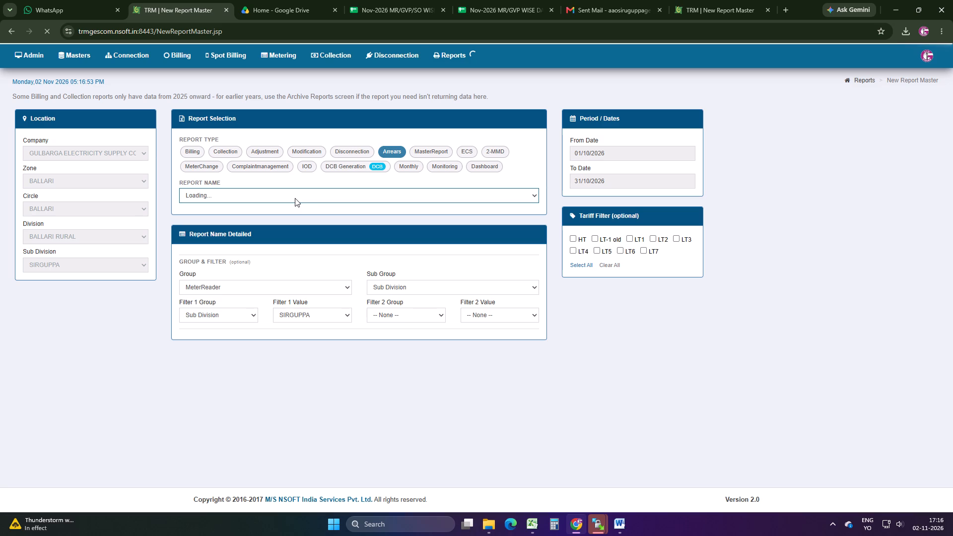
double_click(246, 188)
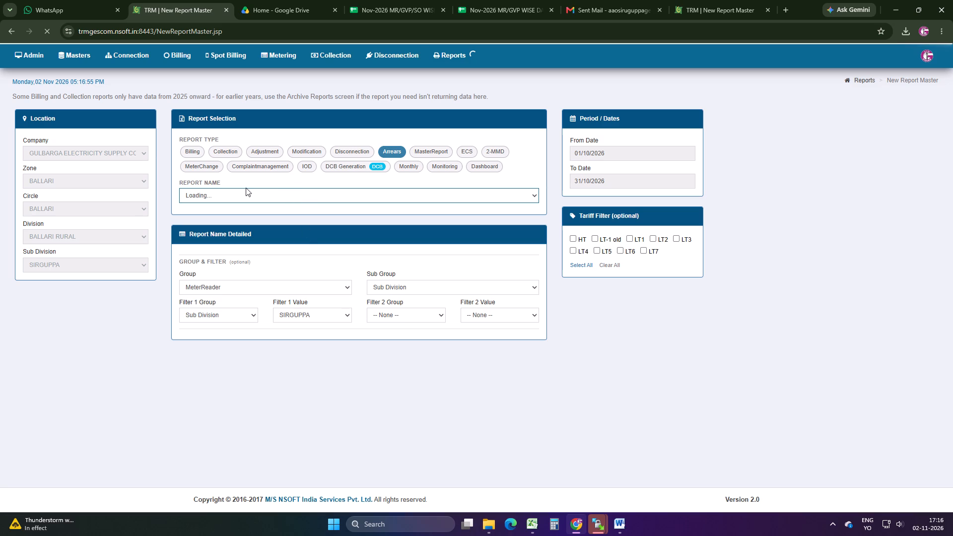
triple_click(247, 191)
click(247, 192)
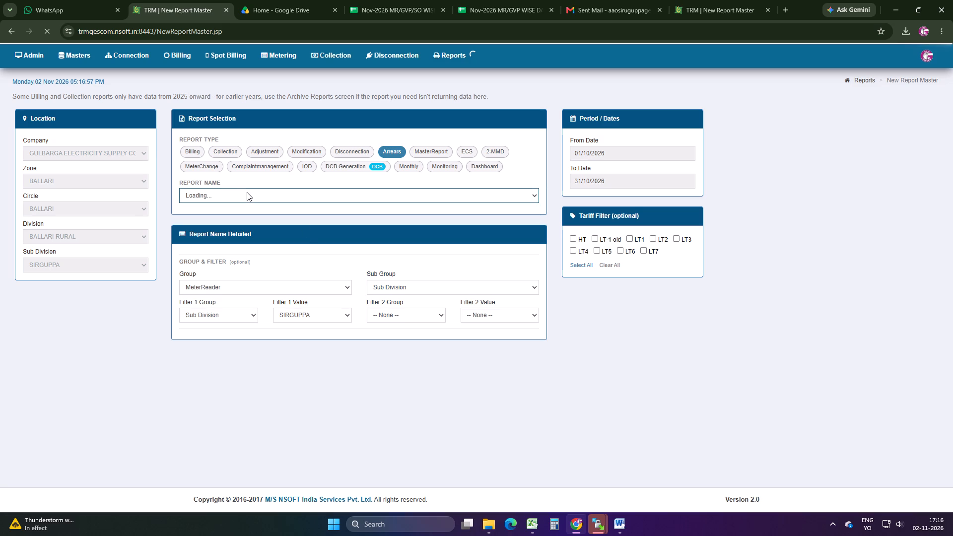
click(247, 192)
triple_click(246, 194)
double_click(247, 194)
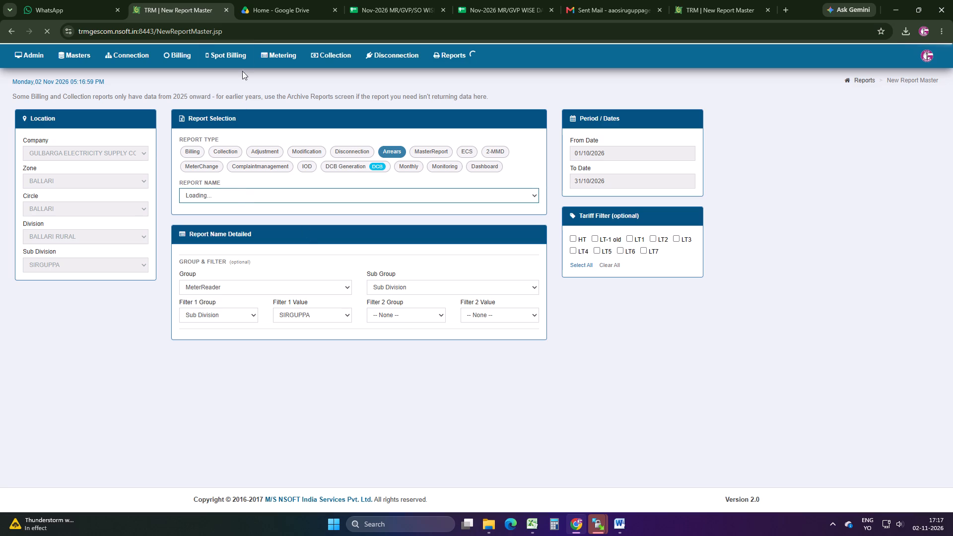
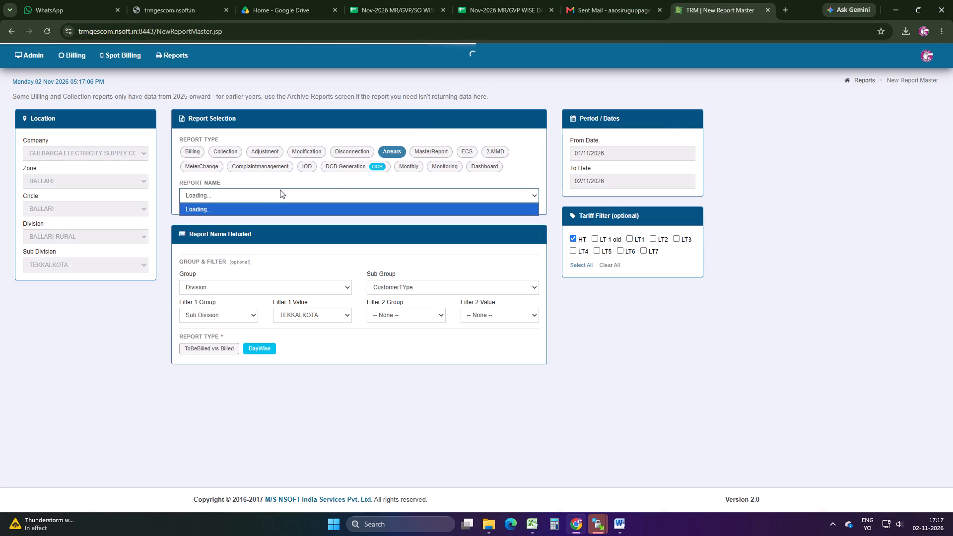
Reload the NewReportMaster.jsp page in the other trmgescom.nsoft.in browser tab.
double_click(276, 193)
click(165, 0)
click(187, 29)
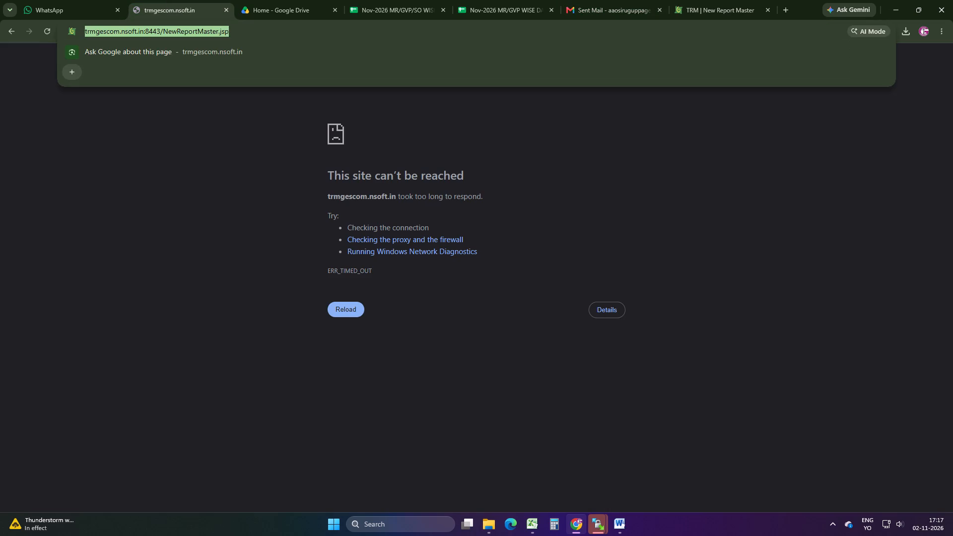
key(Return)
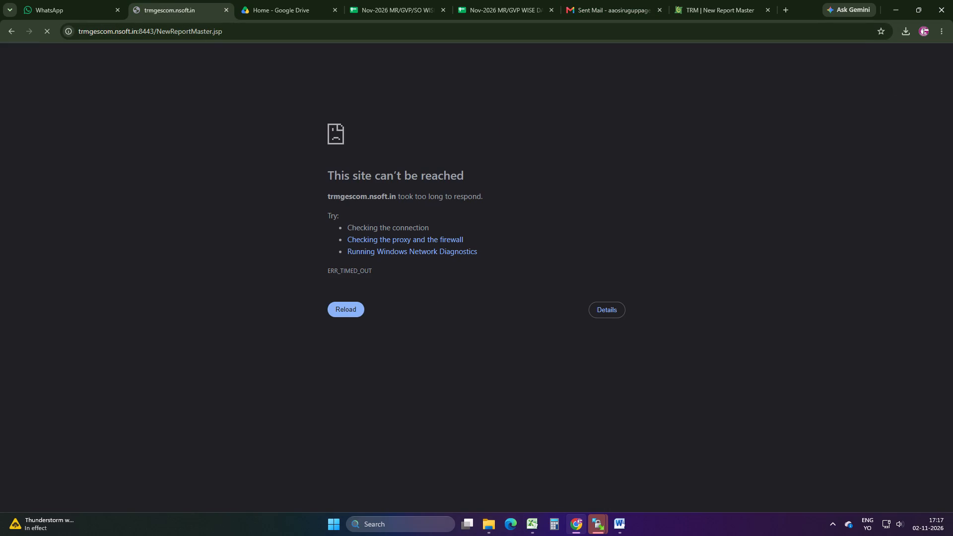
Switch to the Windows proxy settings and open the manual proxy server configuration for editing.
click(410, 527)
text(pr)
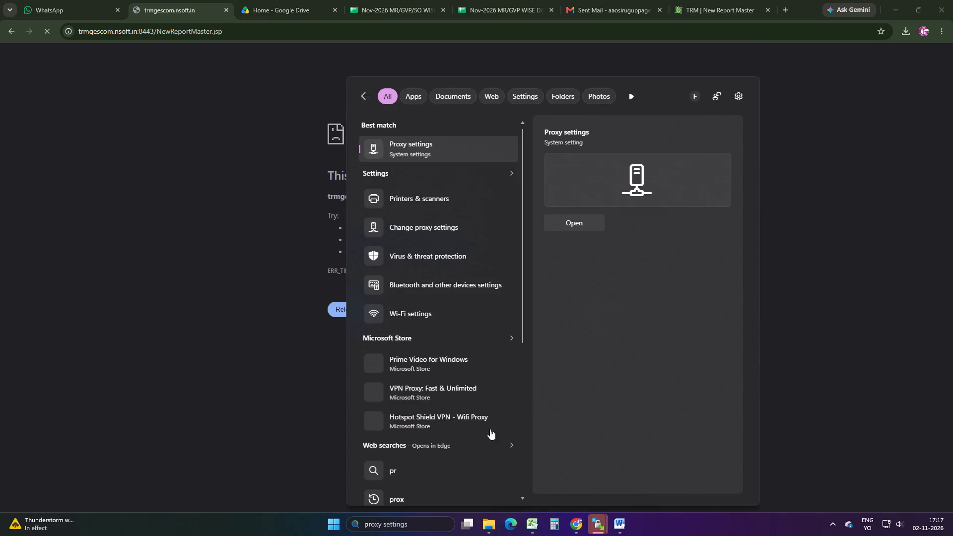
click(442, 145)
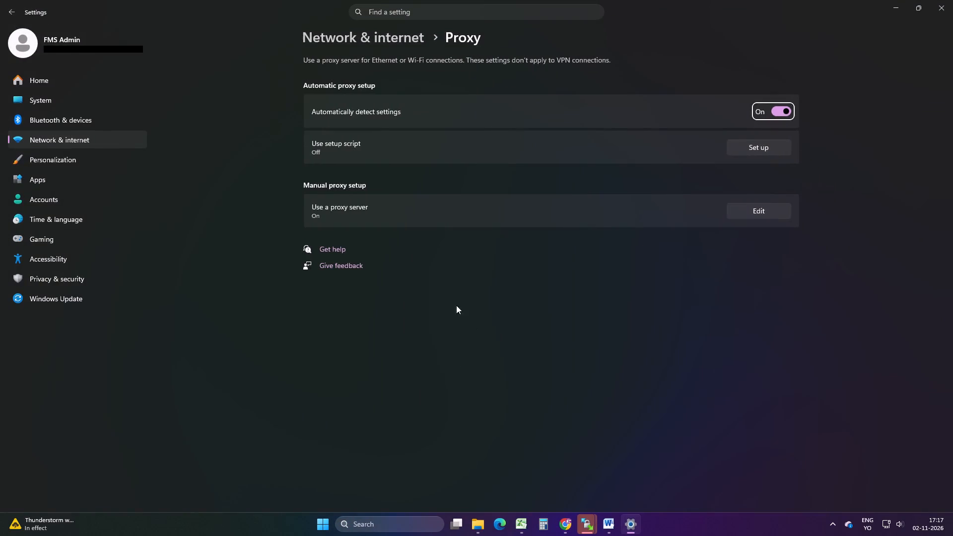
click(764, 212)
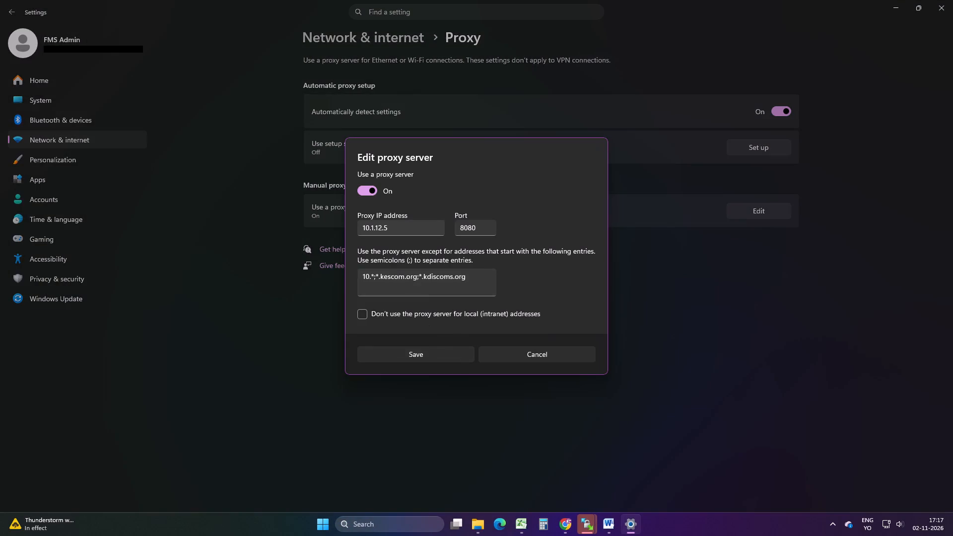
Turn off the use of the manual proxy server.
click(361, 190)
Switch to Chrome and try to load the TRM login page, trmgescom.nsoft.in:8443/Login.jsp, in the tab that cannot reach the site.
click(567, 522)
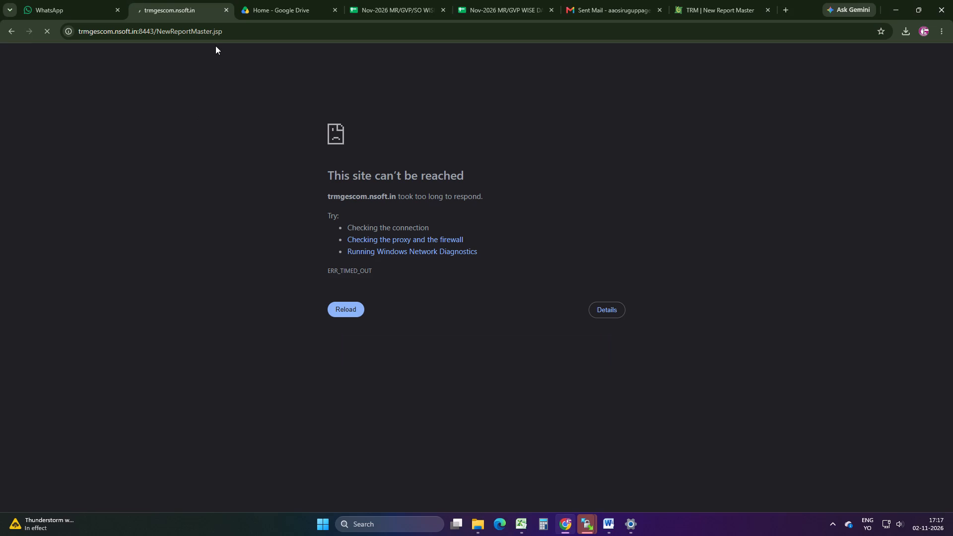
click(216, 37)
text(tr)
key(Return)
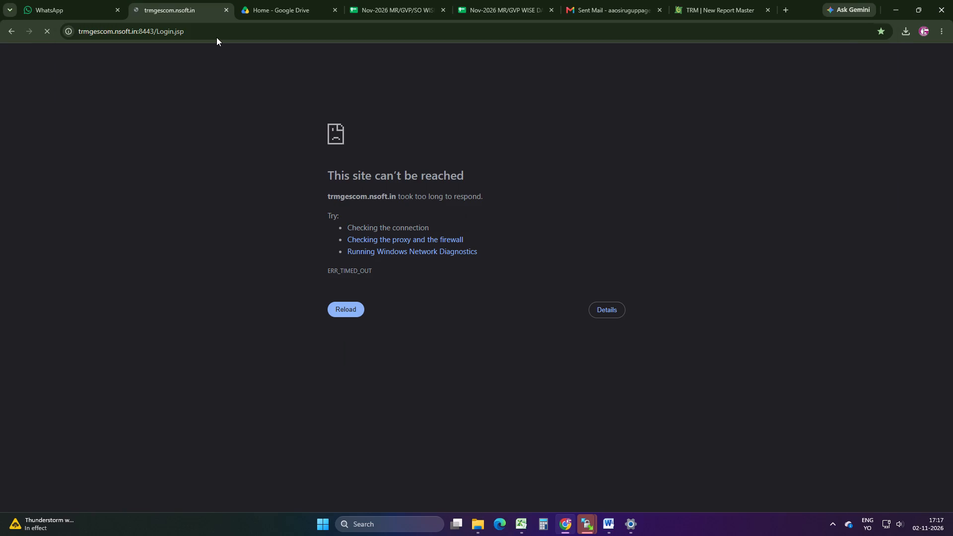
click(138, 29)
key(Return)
Return to the Windows proxy settings, turn the manual proxy server on and save the configuration.
click(625, 524)
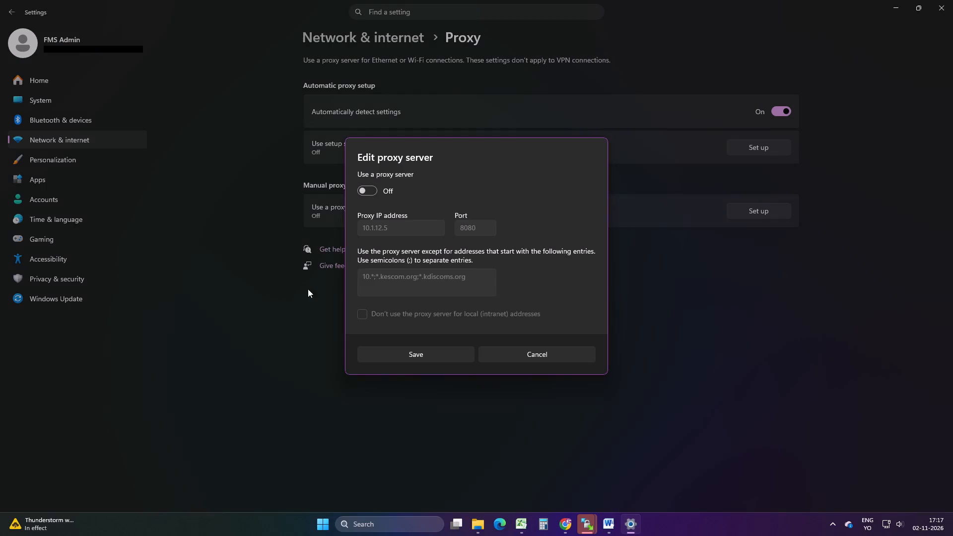
click(368, 192)
click(412, 350)
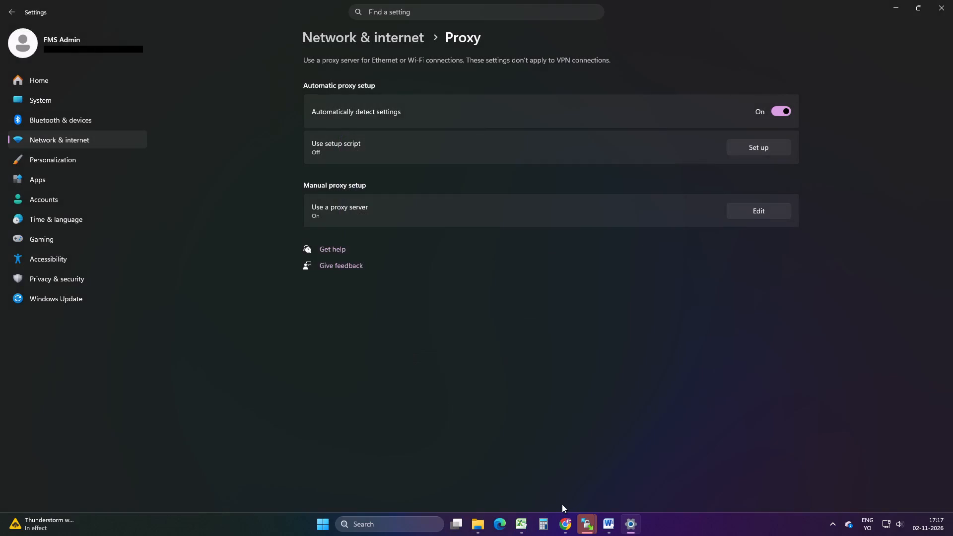
Switch back to Chrome and reload the trmgescom.nsoft.in:8443/NewReportMaster.jsp page.
click(567, 523)
click(177, 39)
key(Return)
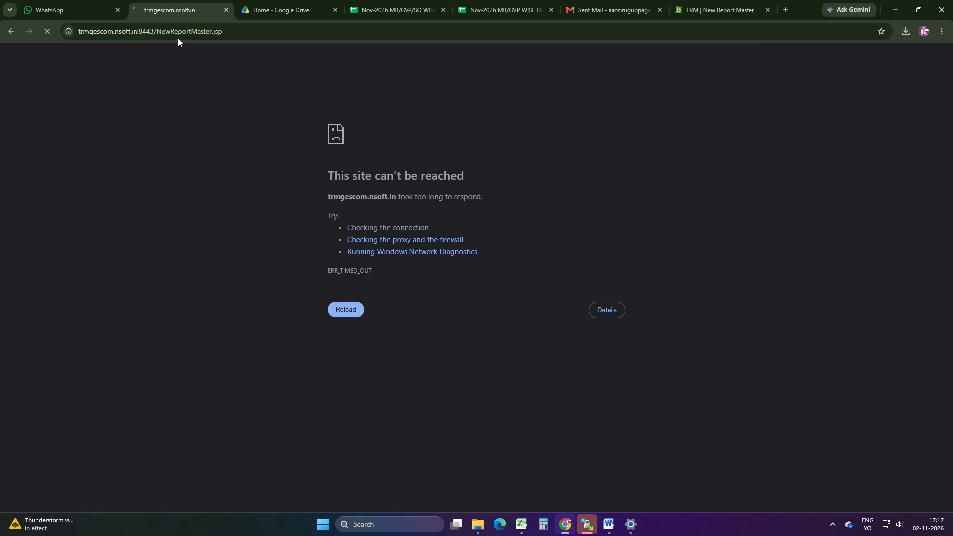
key(Return)
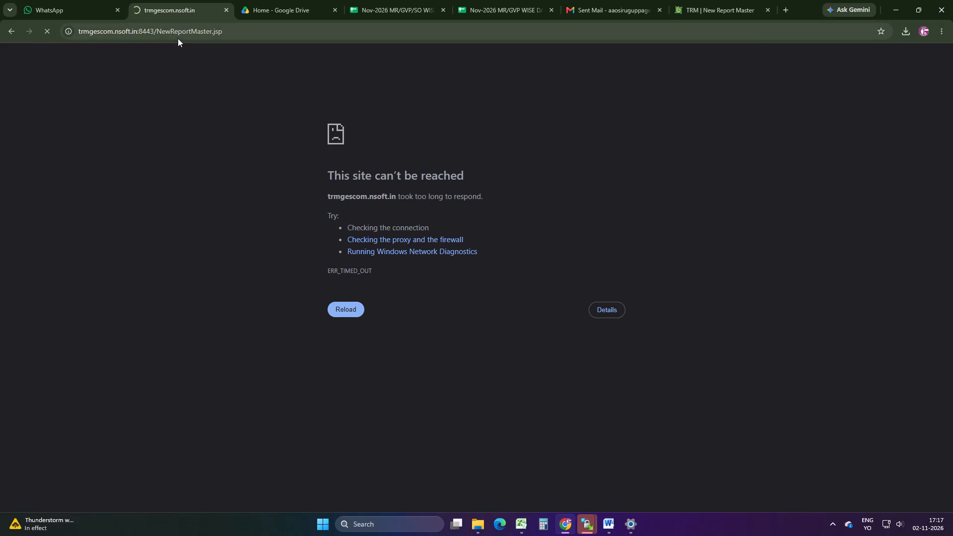
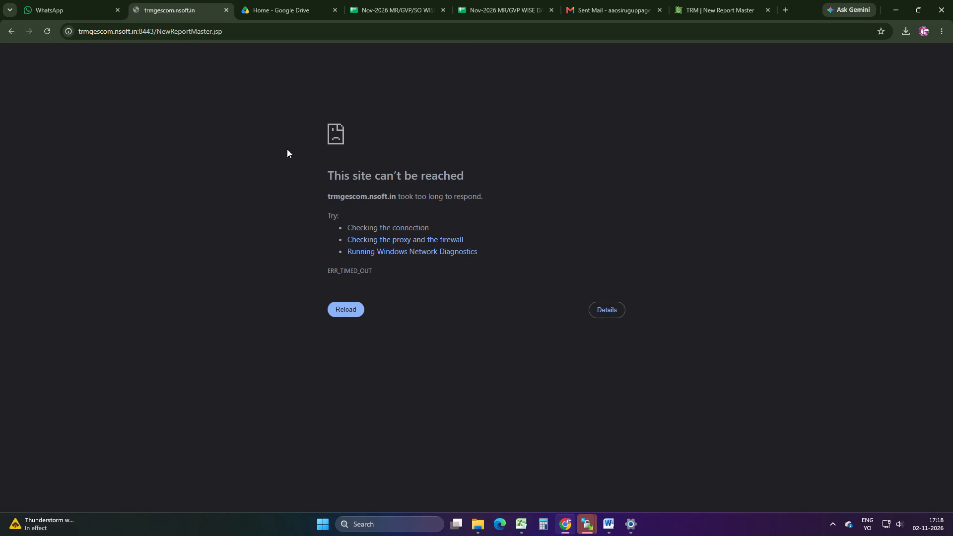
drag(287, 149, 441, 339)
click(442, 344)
Switch from the unreachable TRM report page in Chrome to the Windows proxy settings.
click(643, 533)
click(630, 520)
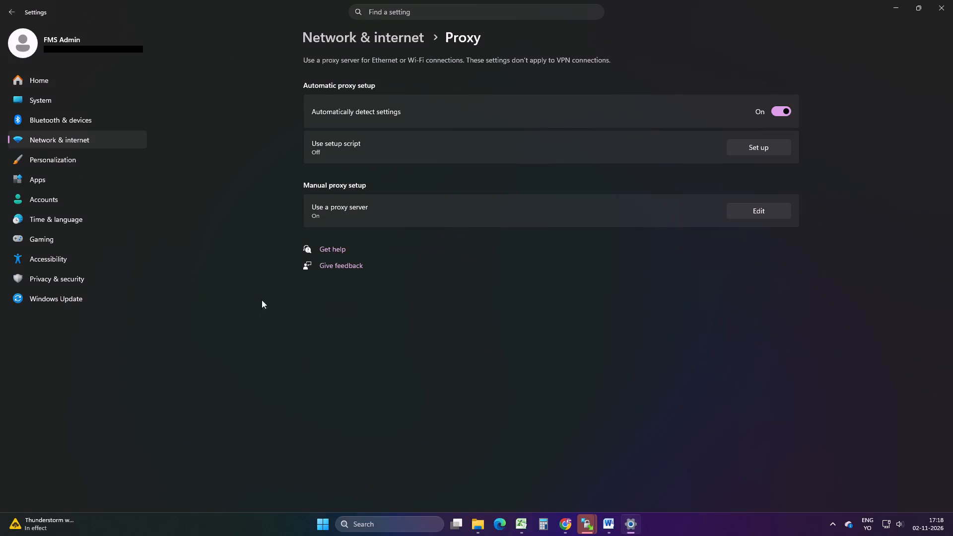
Save the manual proxy server configuration with the proxy left on, and switch back to the trmgescom.nsoft.in page in Chrome.
click(762, 210)
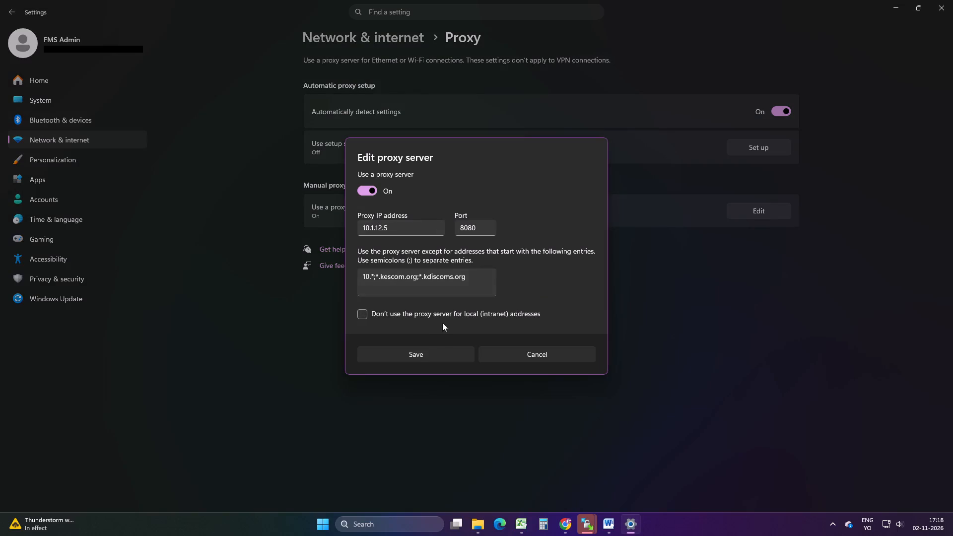
click(415, 351)
click(569, 527)
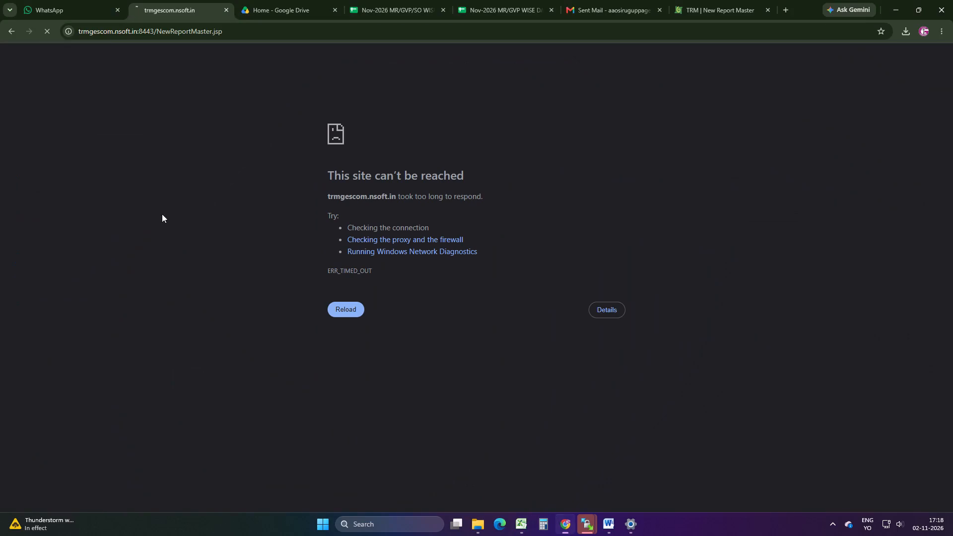
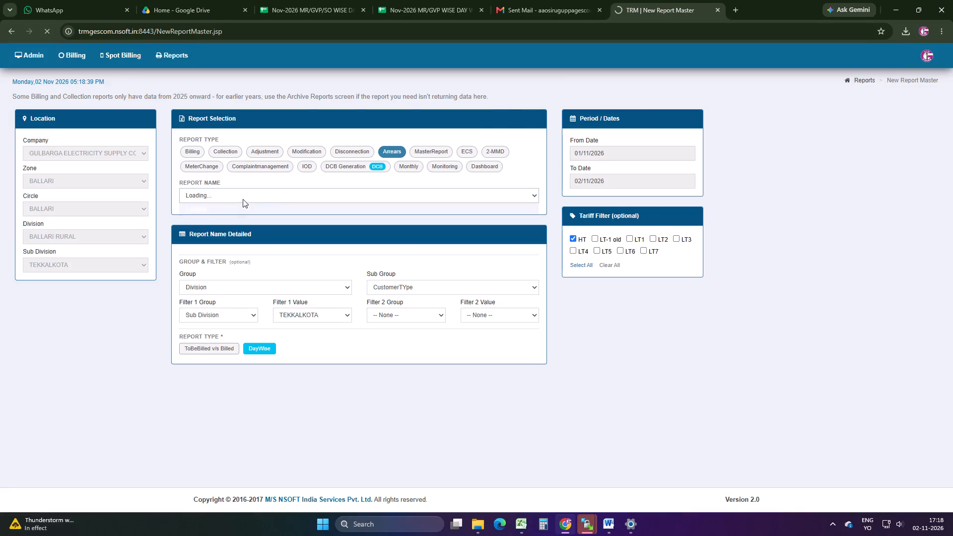
Reopen the New Report Master page from the site's reports.
click(171, 60)
click(202, 212)
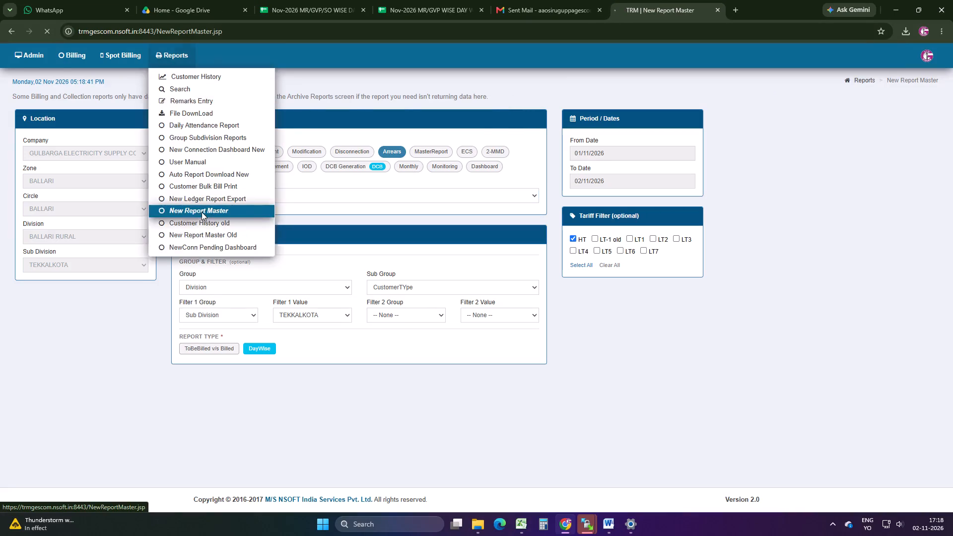